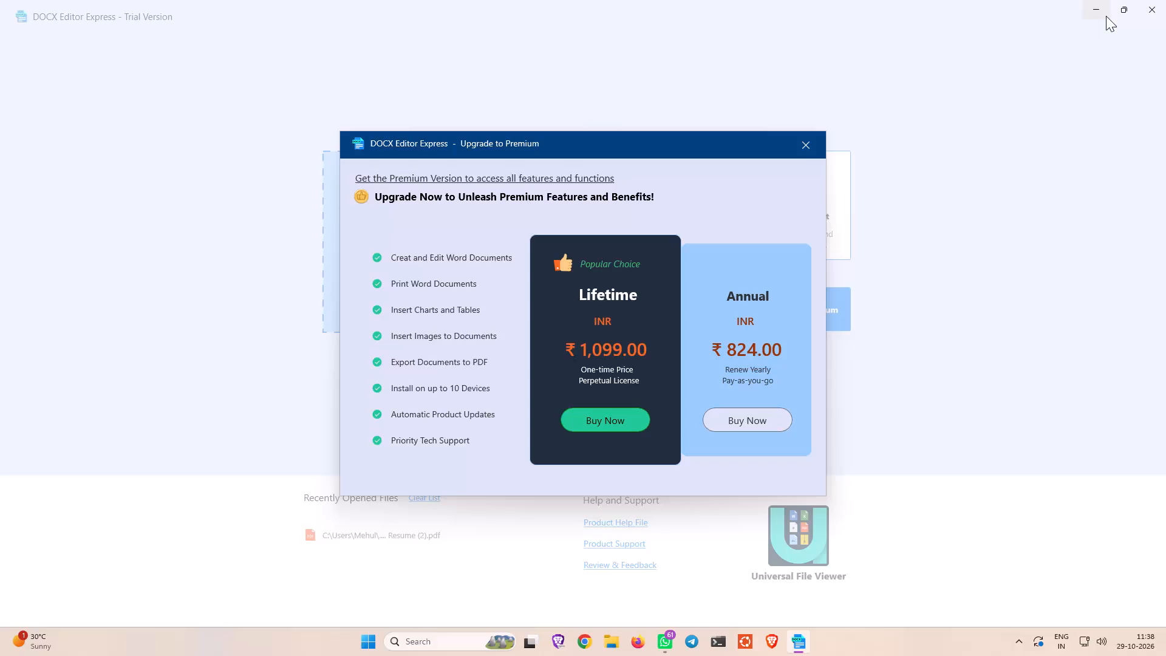
Close the premium upgrade offer and maximize the window of the opened resume document.
click(805, 145)
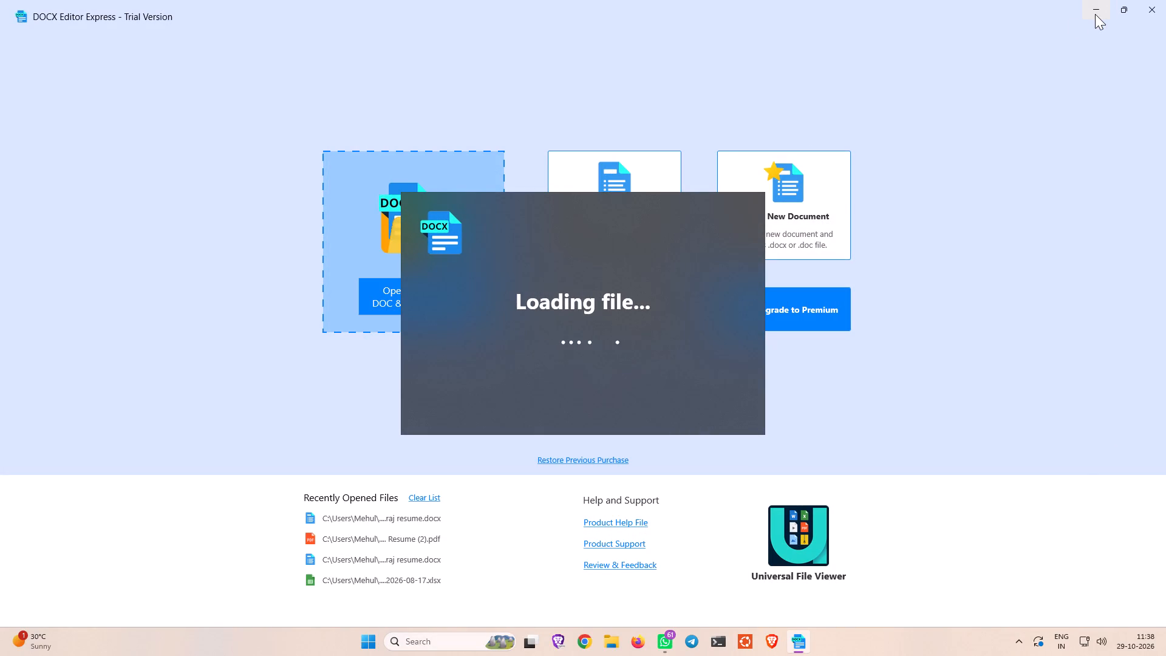
scroll(734, 324, down, 3)
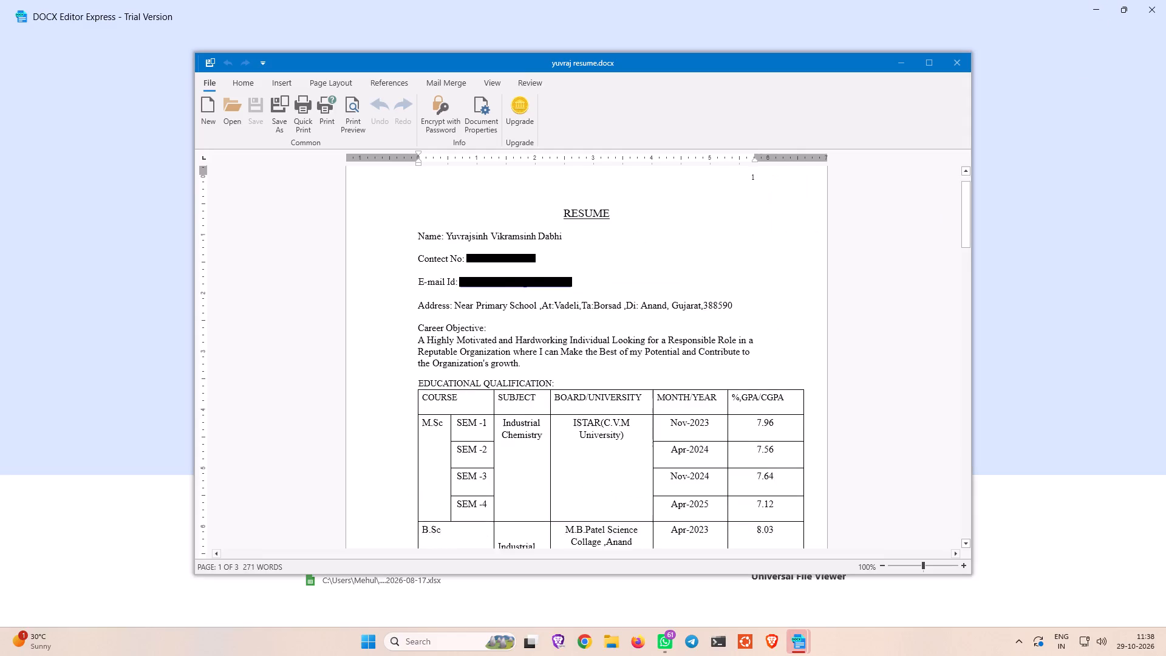
scroll(734, 324, down, 6)
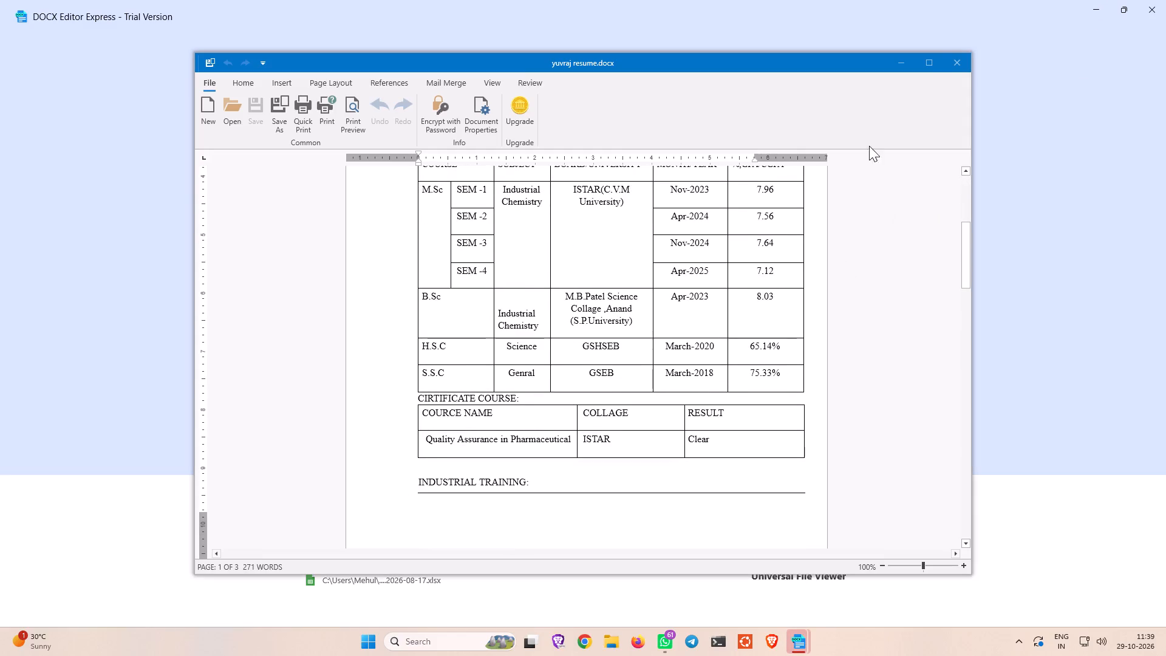
click(928, 67)
Insert two blank lines between the co-curriculum activities table and the SKILLS heading.
scroll(443, 360, up, 5)
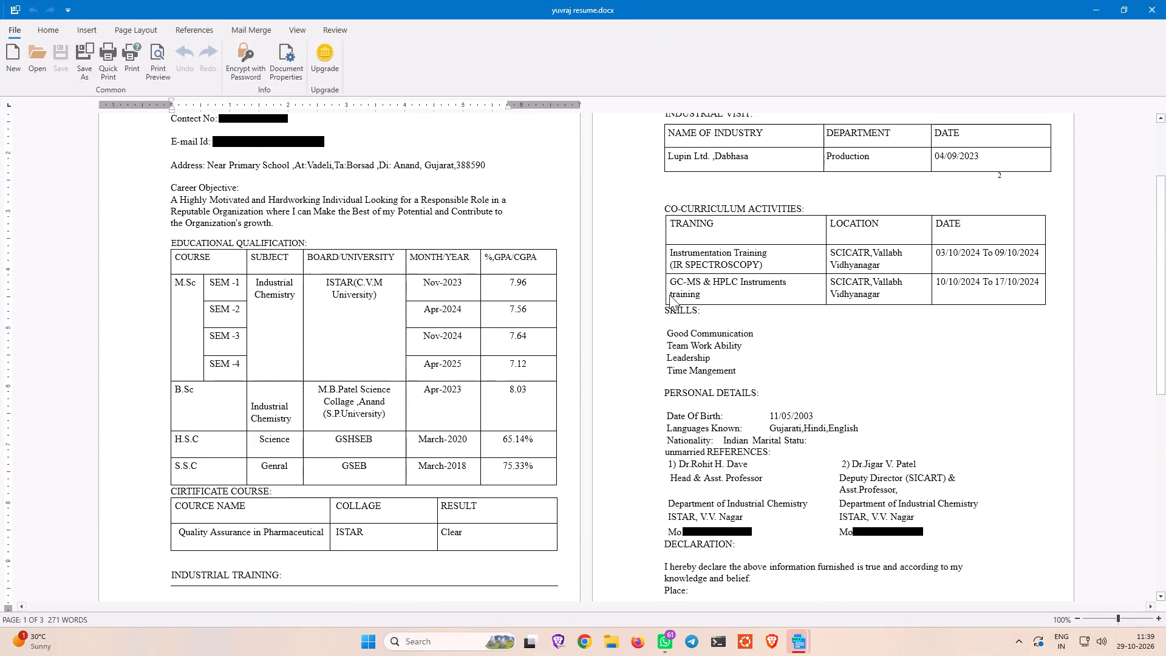
scroll(613, 363, up, 6)
scroll(624, 340, down, 2)
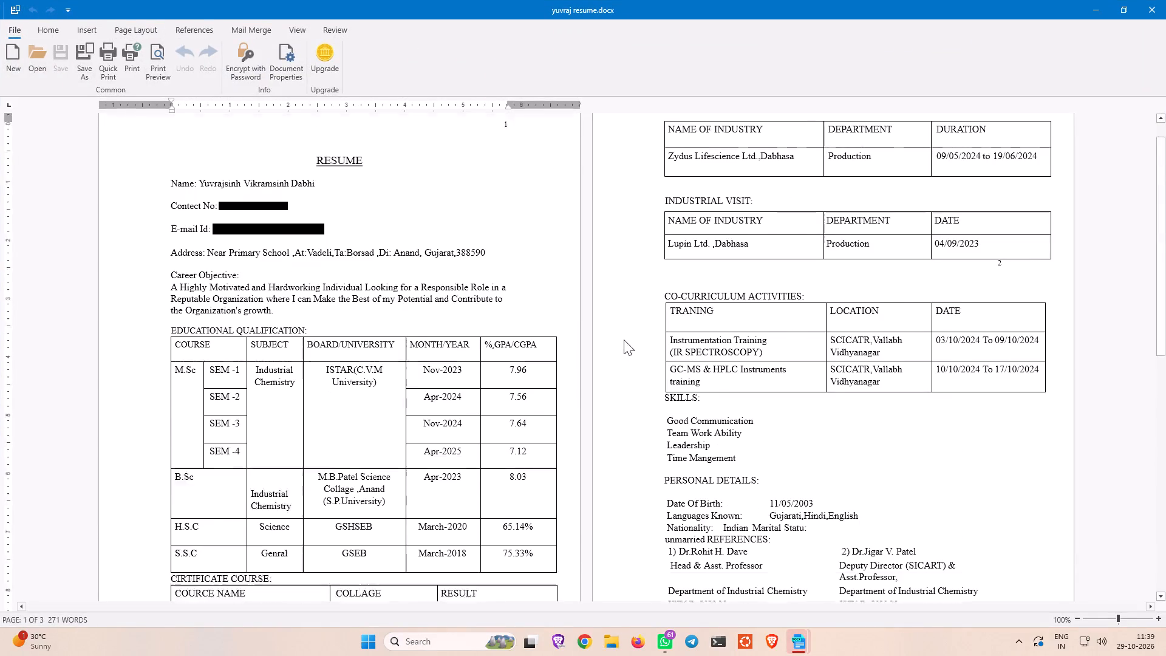
click(665, 367)
key(Return)
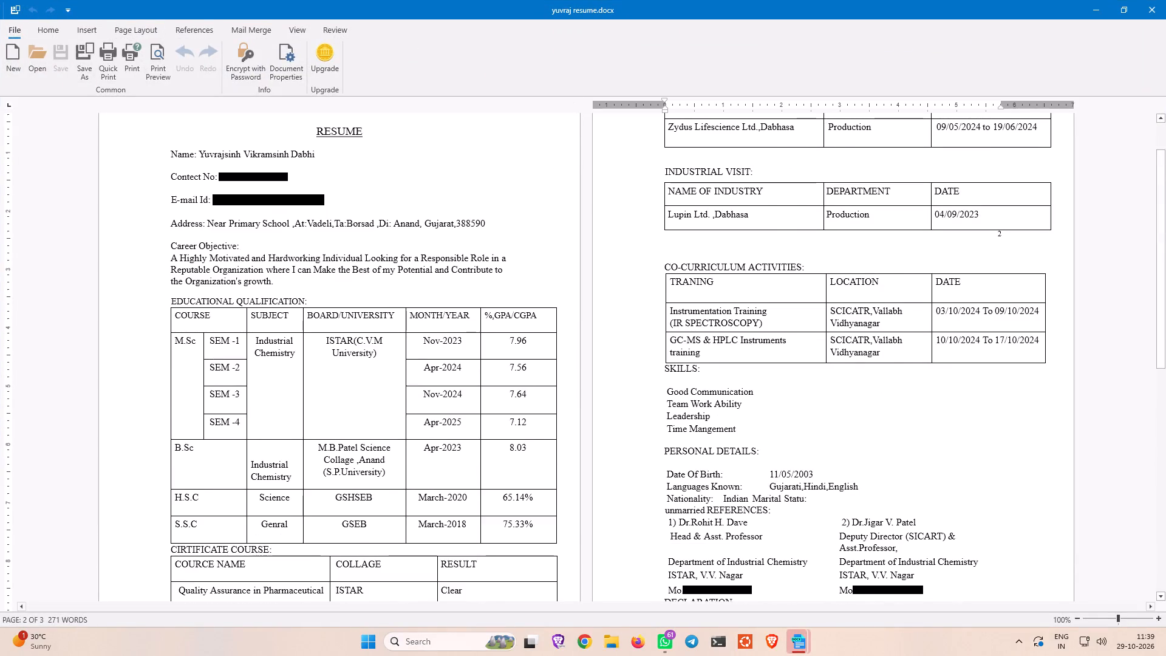
key(Return)
Add the heading "EXPERIENCE" directly below the co-curriculum activities table, followed by a new line.
click(667, 375)
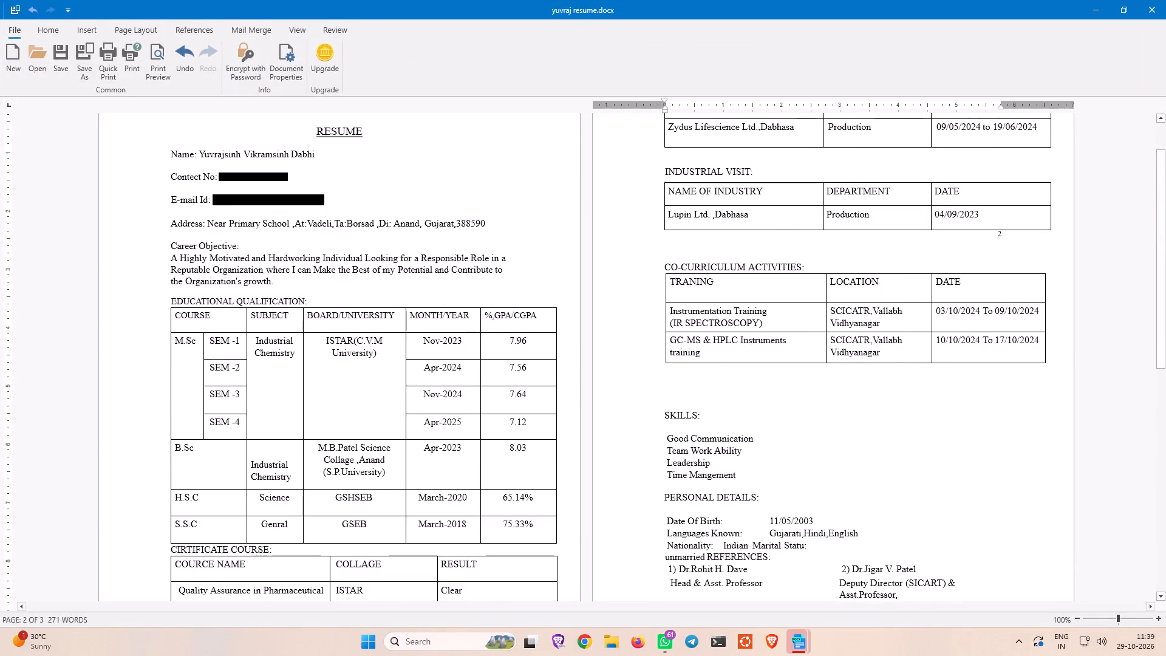
click(672, 378)
key(e)
key(c)
key(BackSpace)
key(BackSpace)
key(BackSpace)
key(shift+e)
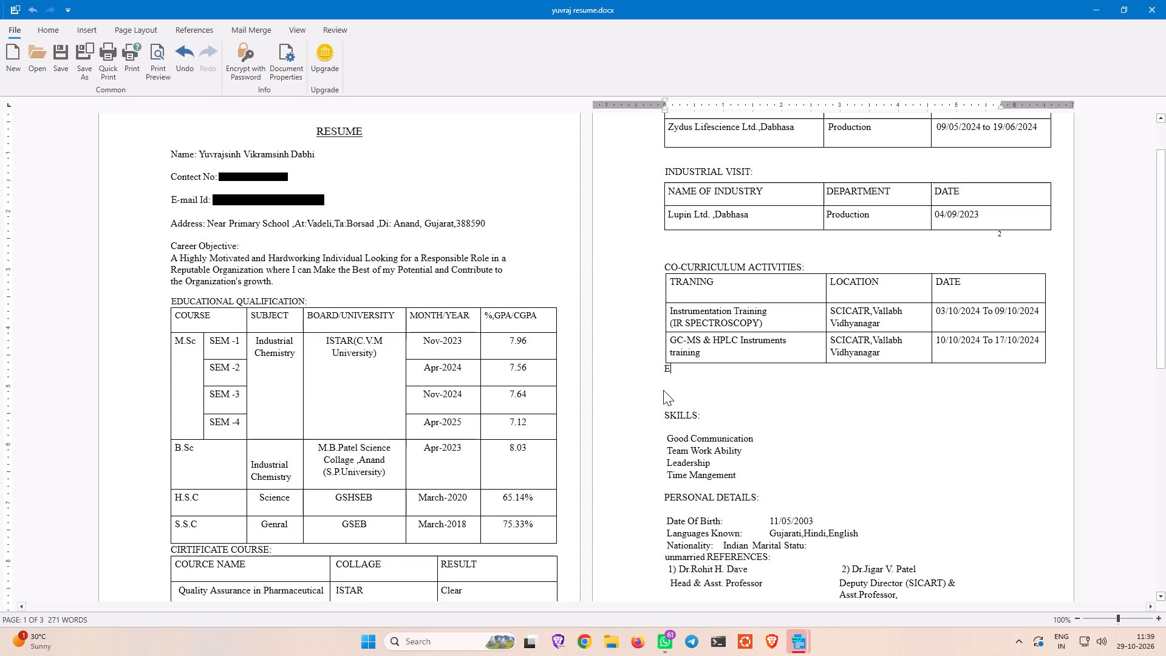
key(shift+c)
key(shift+BackSpace)
text(XPERIENCE)
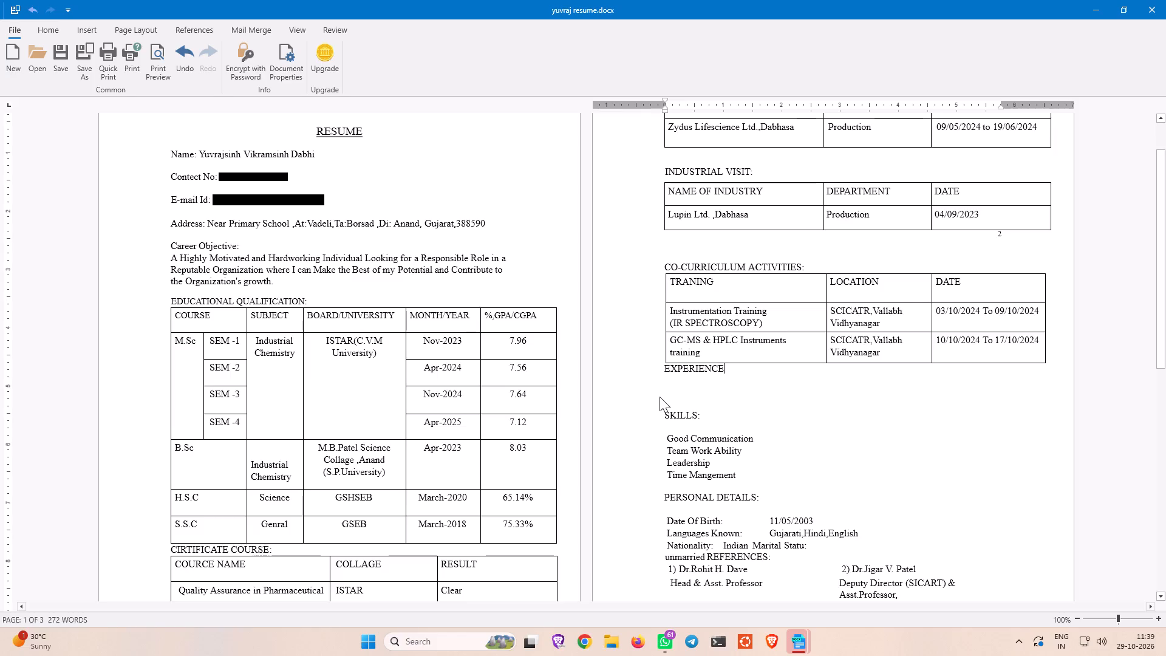
key(Return)
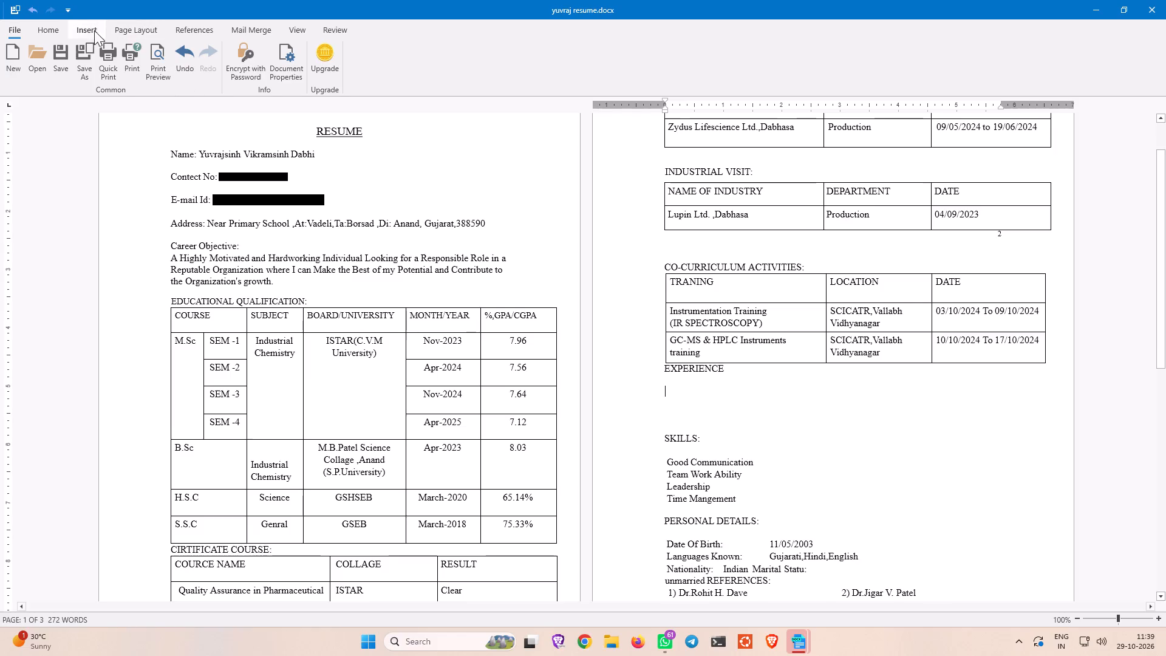
Start a bulleted entry under the EXPERIENCE heading with the text "Curremtly working in".
click(60, 30)
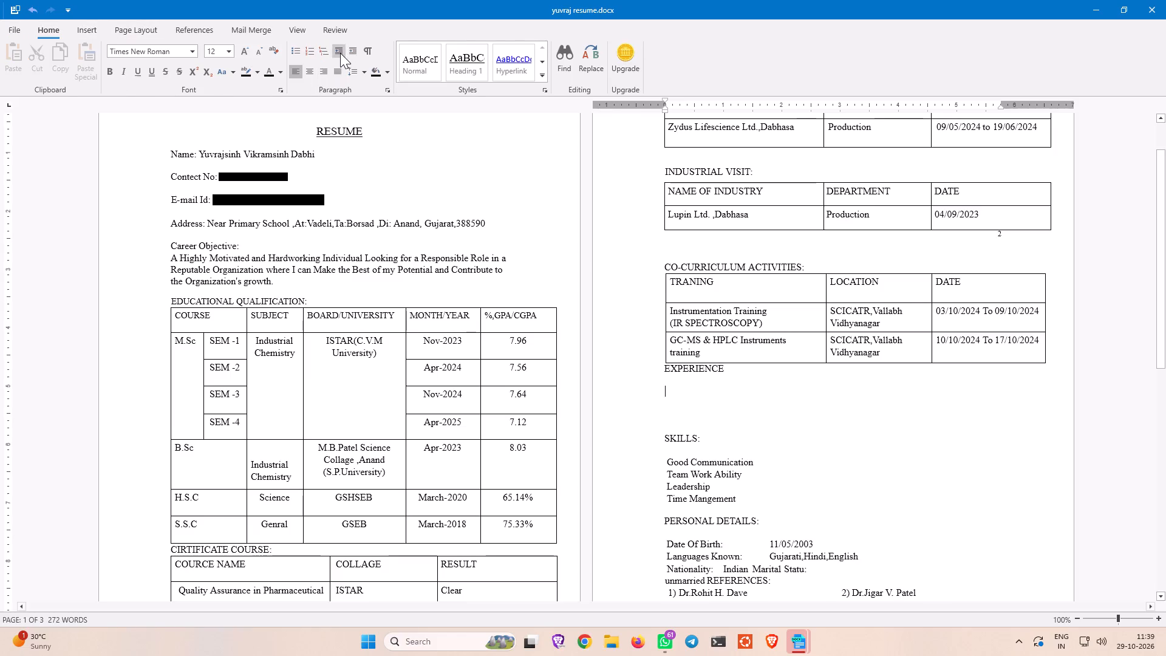
click(296, 54)
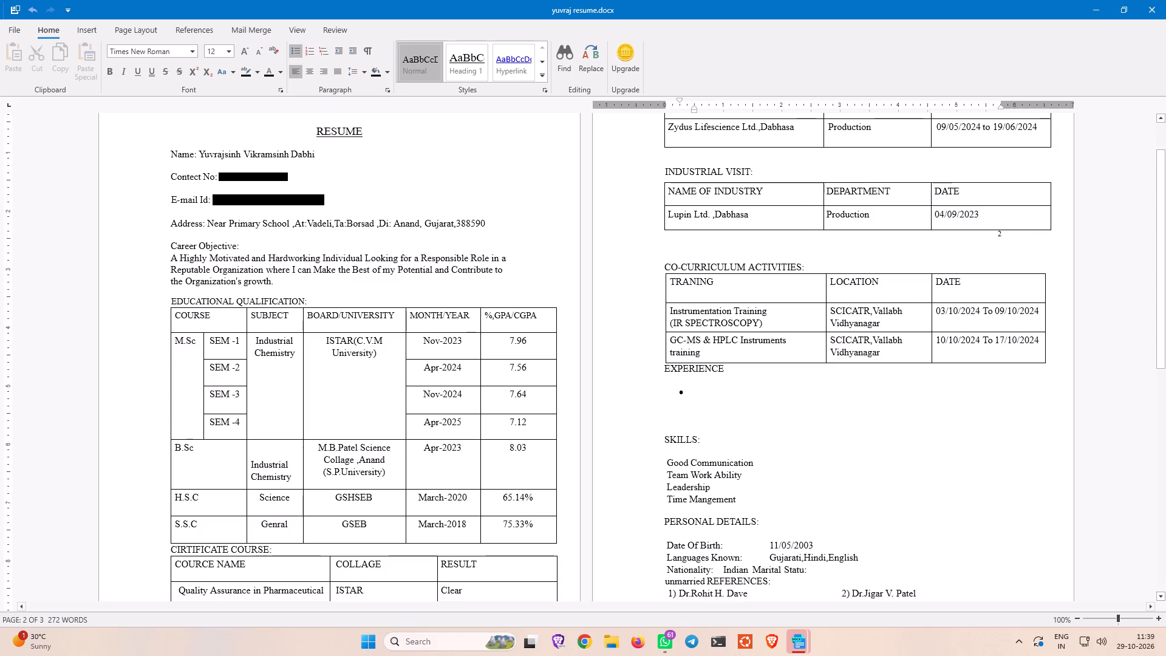
text(CURR)
key(BackSpace)
key(BackSpace)
key(BackSpace)
text(urremtly working in)
key(space)
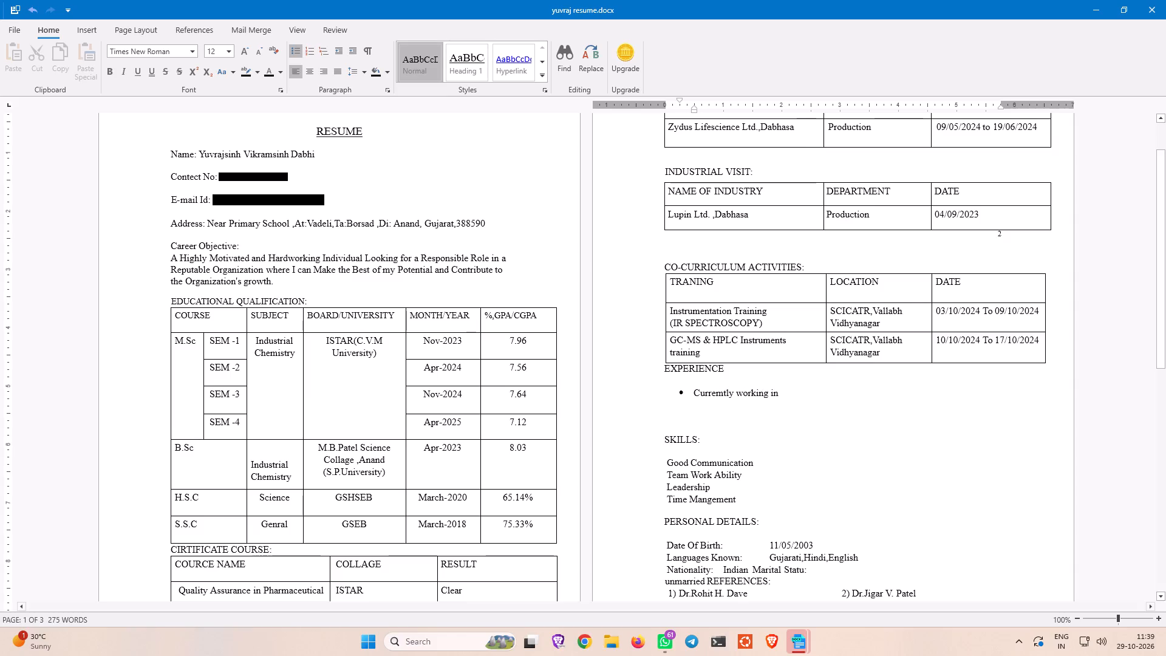
Complete the experience bullet with the company name "FARMSON BASIC DRUGS PVT.LTD".
key(f)
key(r)
key(BackSpace)
text(ARMSON)
key(space)
text(BASIC)
key(space)
text(DRUG)
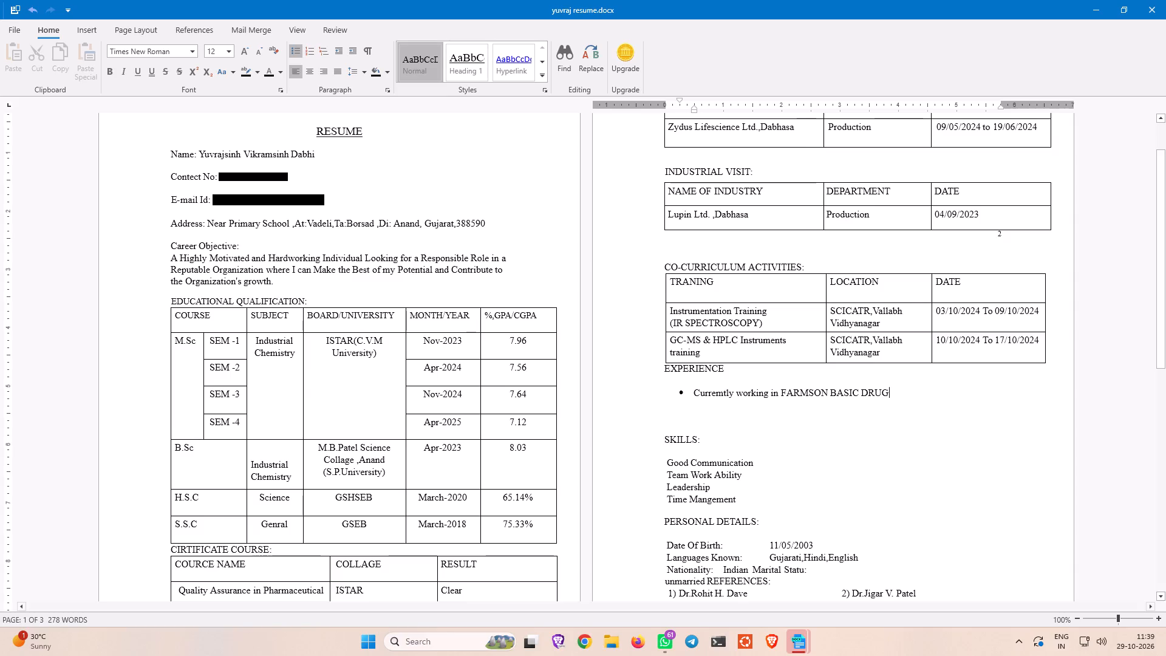
text(S)
key(space)
text(PVT.LTD)
key(space)
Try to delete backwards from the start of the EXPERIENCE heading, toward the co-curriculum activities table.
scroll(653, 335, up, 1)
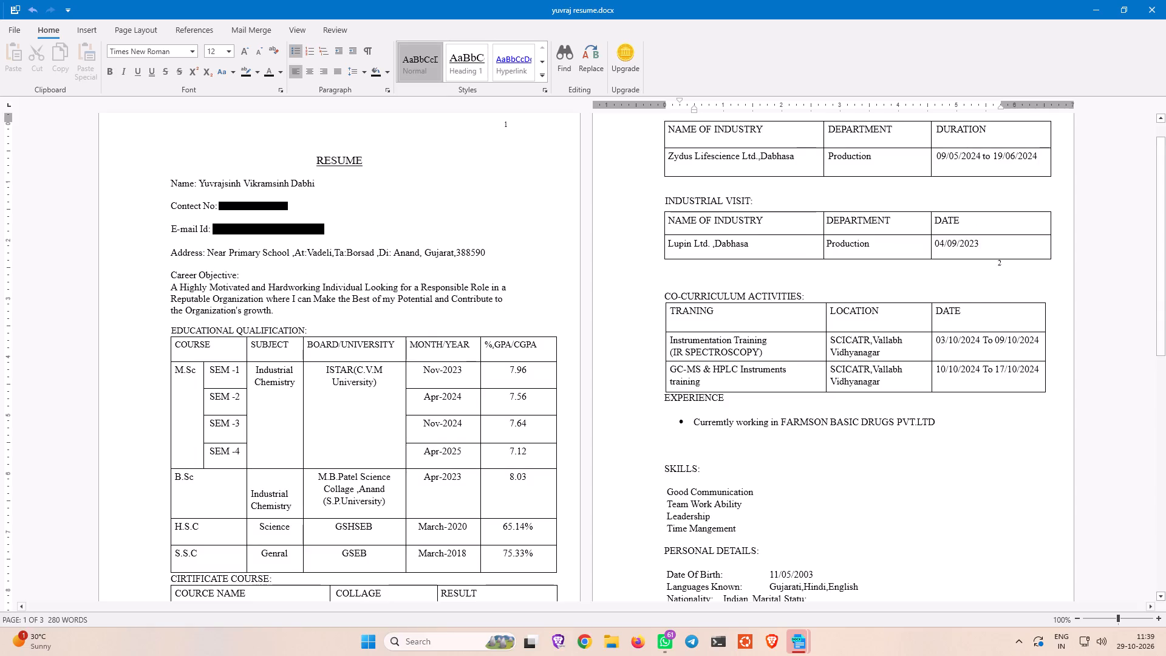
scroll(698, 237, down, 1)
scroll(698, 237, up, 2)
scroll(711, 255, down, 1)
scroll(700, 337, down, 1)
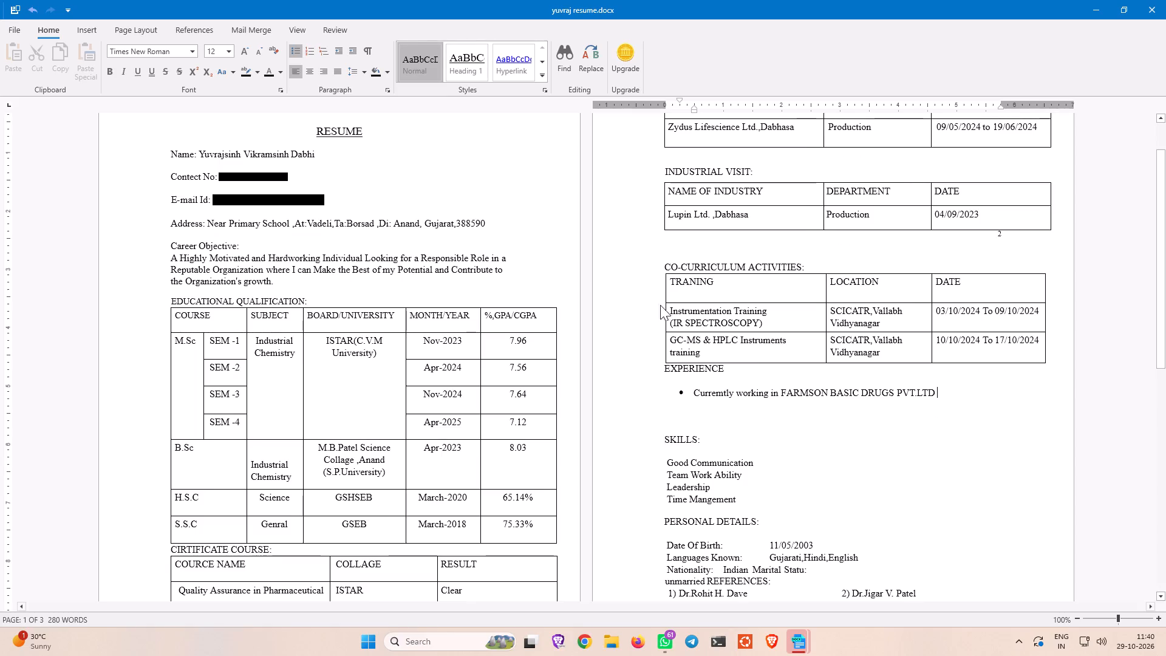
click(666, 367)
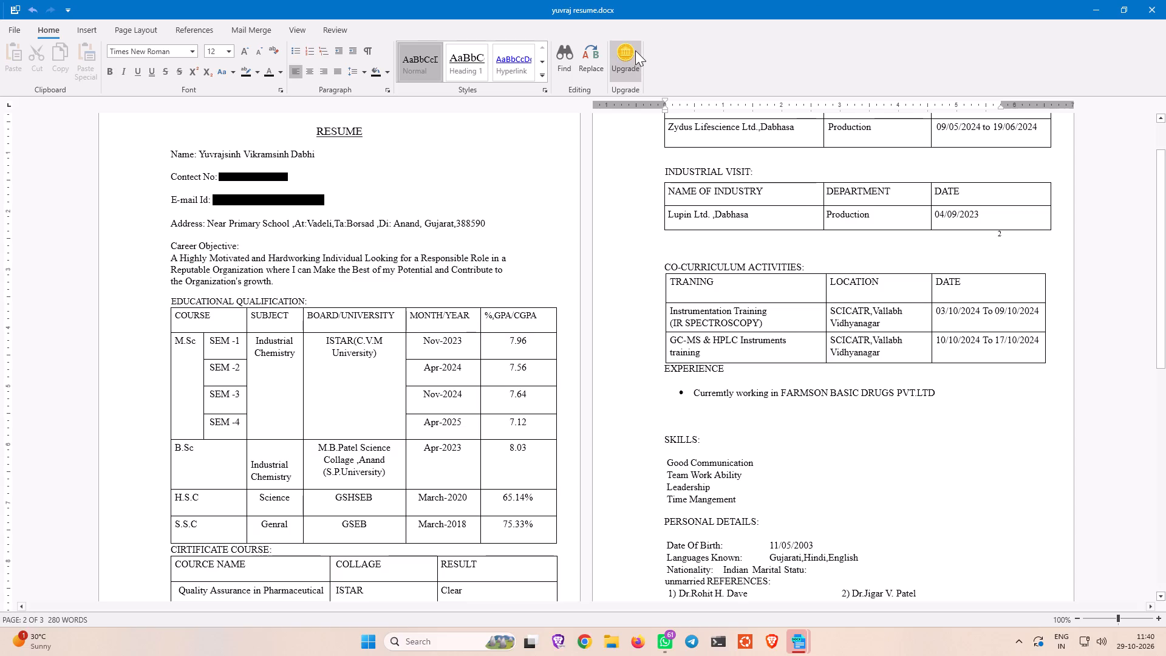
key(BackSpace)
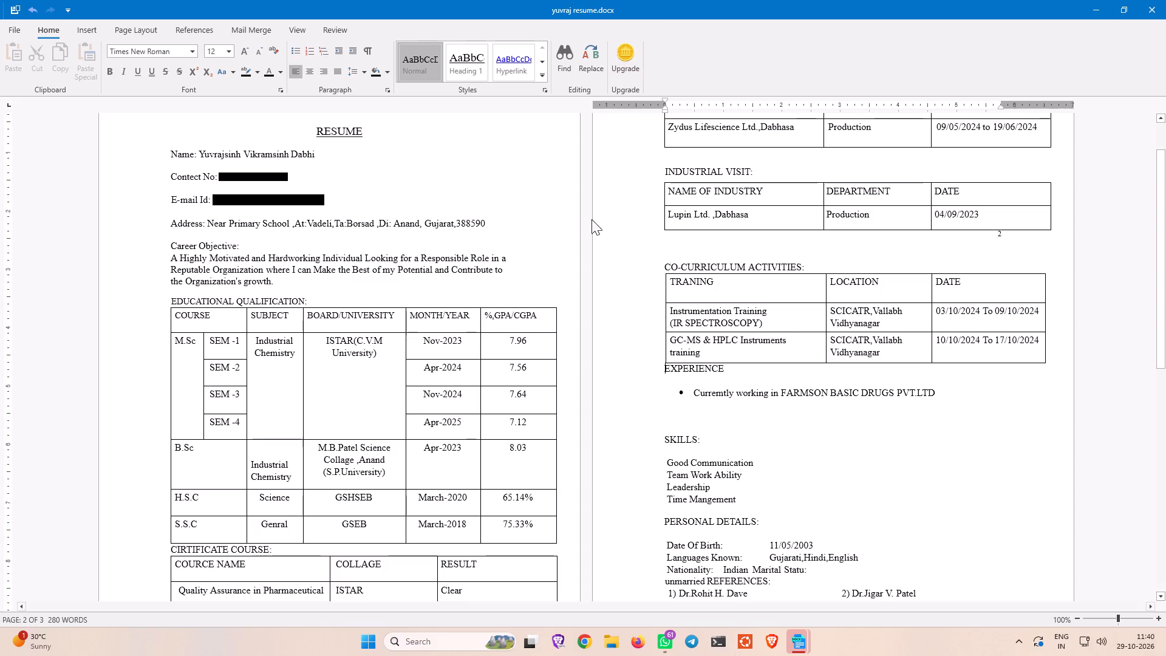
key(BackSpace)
Shorten the end date of the GC-MS & HPLC Instruments training to 17/10/20.
click(885, 352)
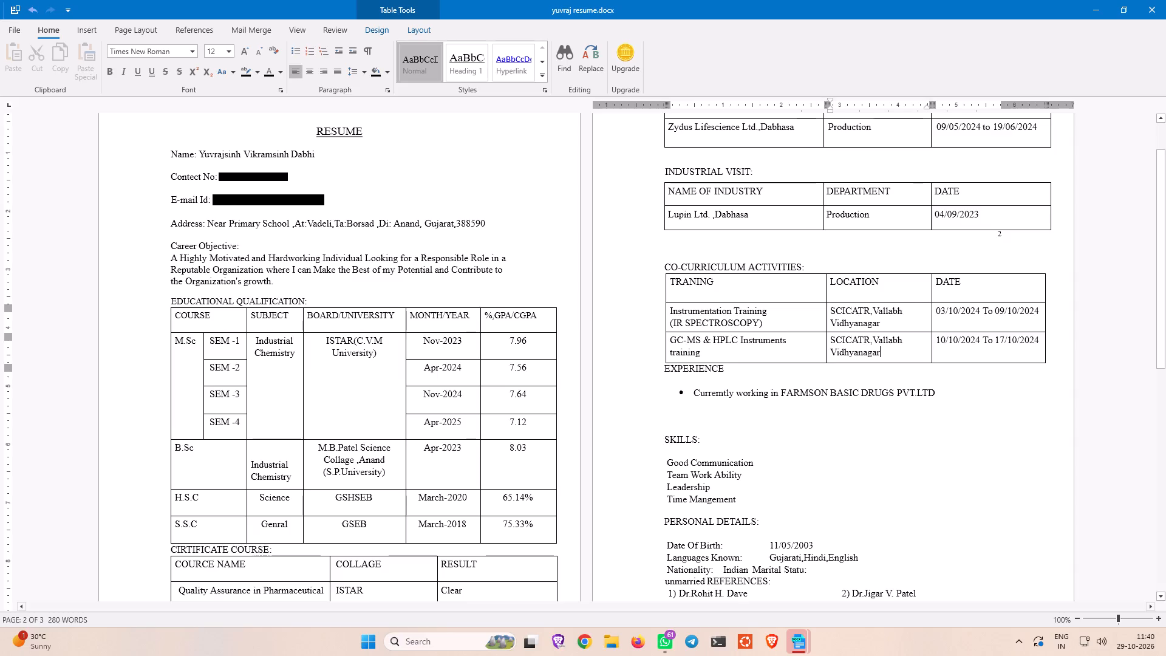
click(1046, 360)
click(1055, 358)
double_click(1054, 354)
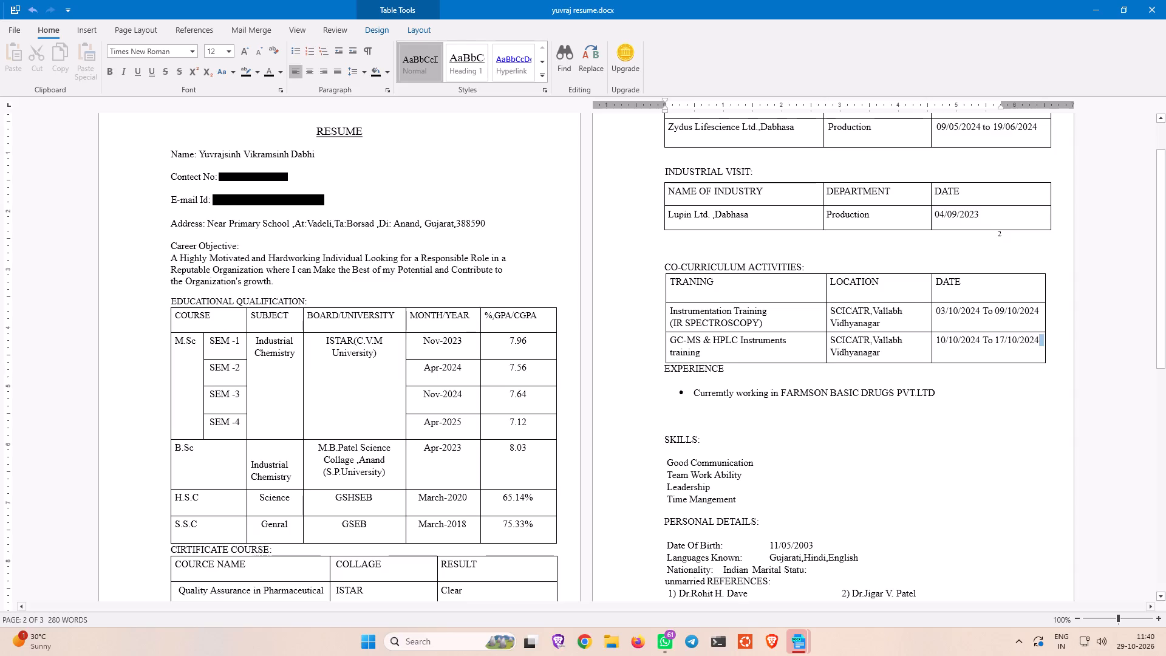
key(BackSpace)
key(BackSpace)
key(BackSpace)
Delete the CO-CURRICULUM ACTIVITIES heading above the training table.
click(804, 290)
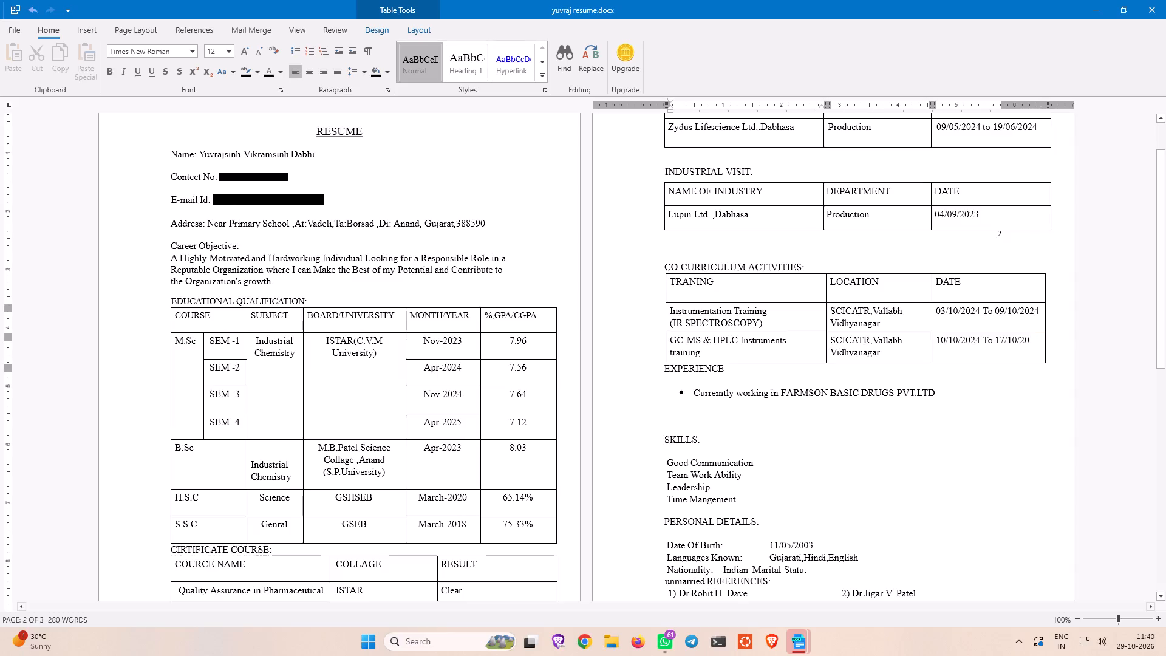
right_click(804, 290)
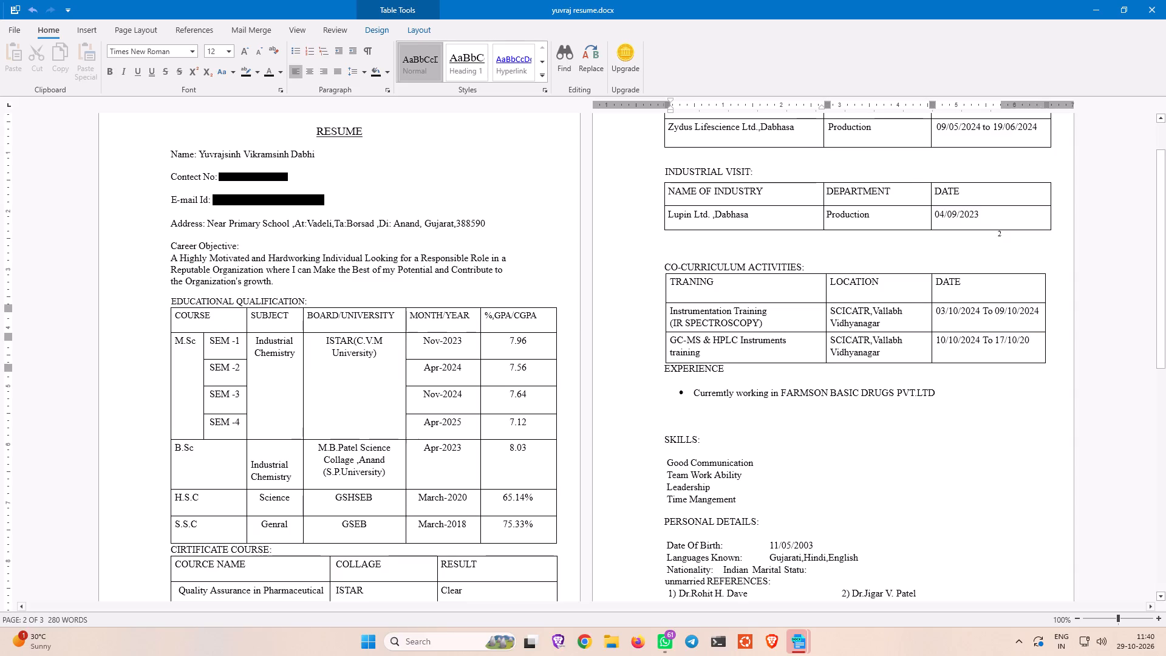
double_click(799, 272)
right_click(799, 264)
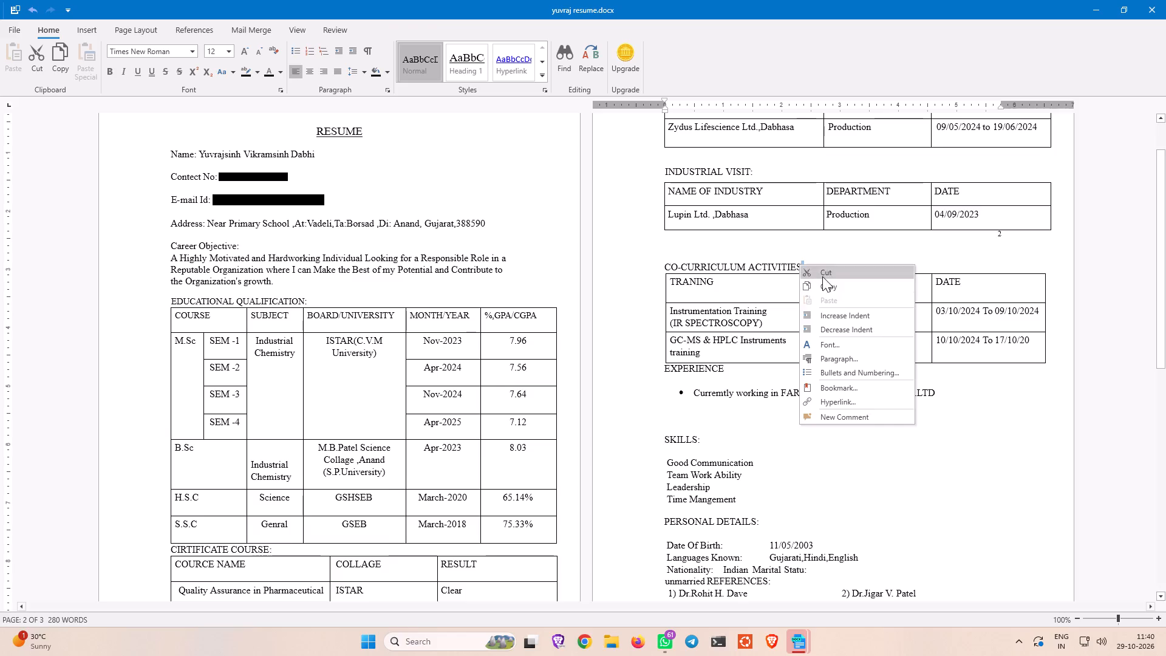
click(824, 273)
key(BackSpace)
key(BackSpace)
key(BackSpace)
key(BackSpace)
key(BackSpace)
key(BackSpace)
key(BackSpace)
key(BackSpace)
key(BackSpace)
key(BackSpace)
key(BackSpace)
key(BackSpace)
key(BackSpace)
key(BackSpace)
key(BackSpace)
key(BackSpace)
key(BackSpace)
key(BackSpace)
key(BackSpace)
key(BackSpace)
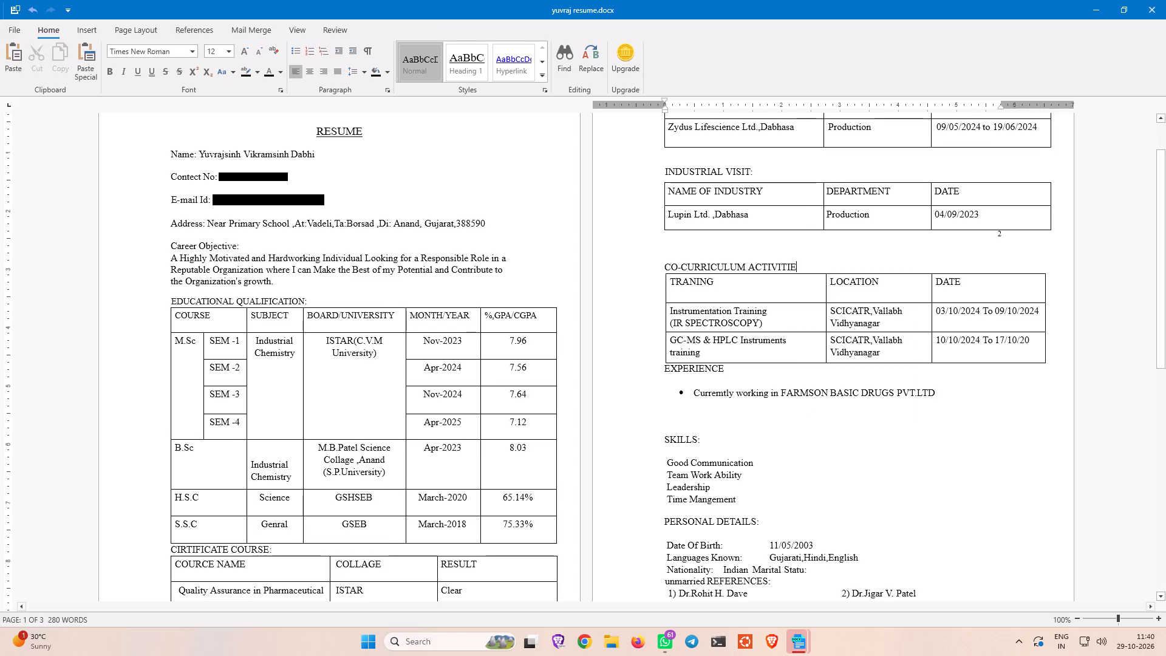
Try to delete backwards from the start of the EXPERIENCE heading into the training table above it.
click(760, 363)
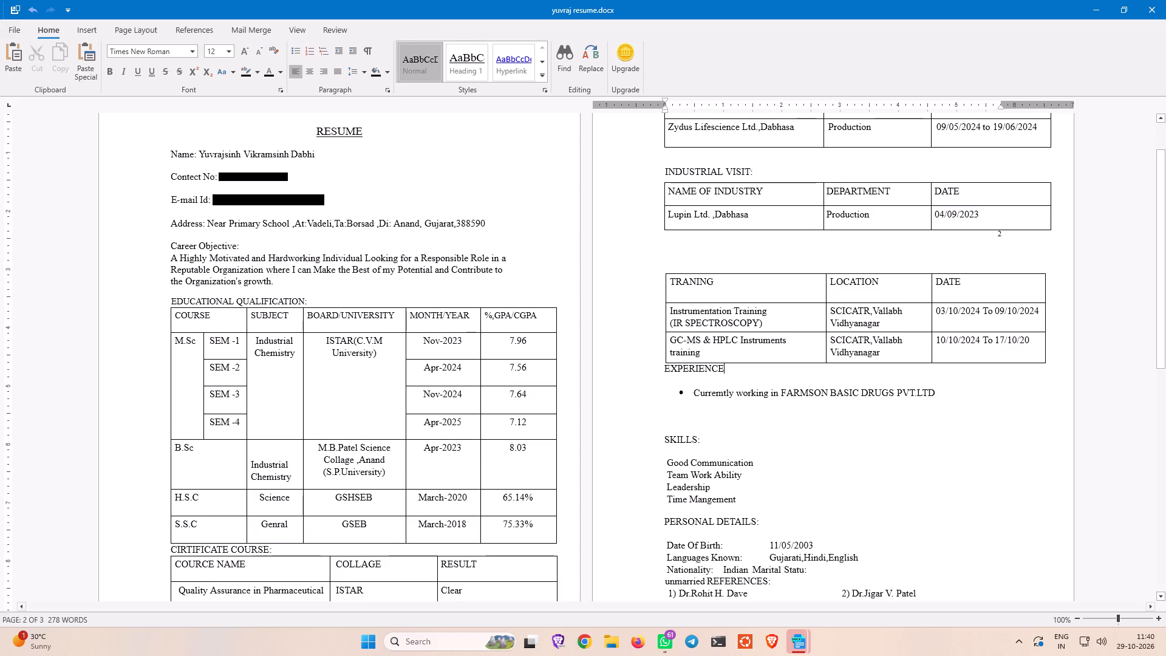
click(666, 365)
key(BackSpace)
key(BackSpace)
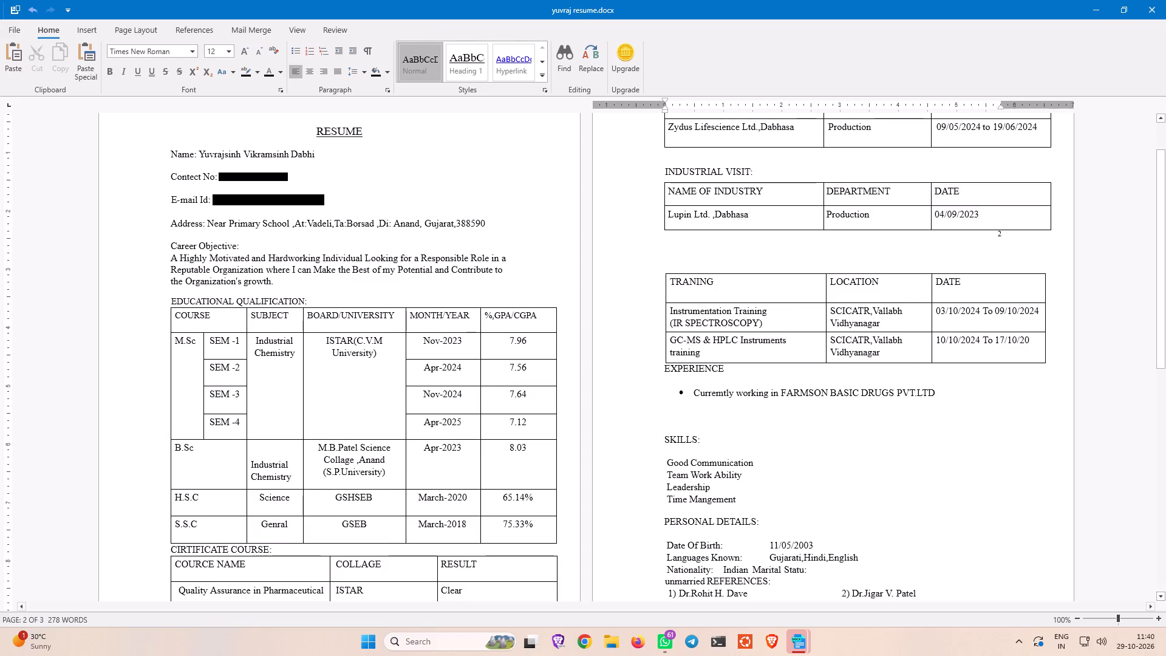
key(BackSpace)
Delete the entire GC-MS & HPLC Instruments training row from the training table.
click(683, 355)
right_click(689, 346)
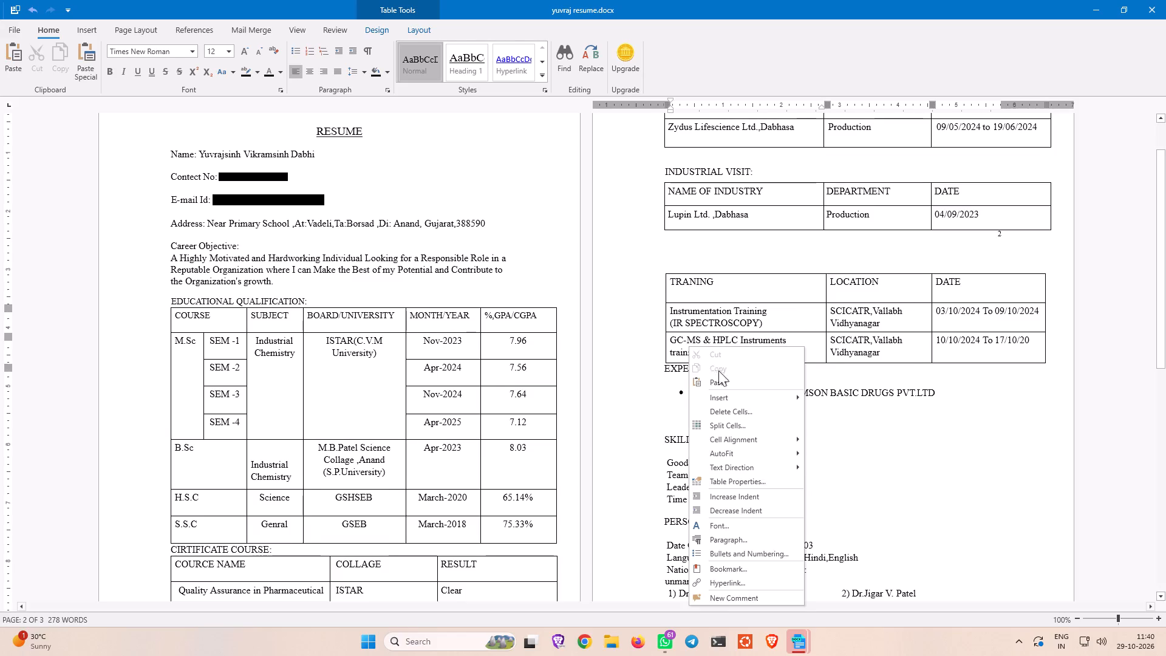
click(716, 412)
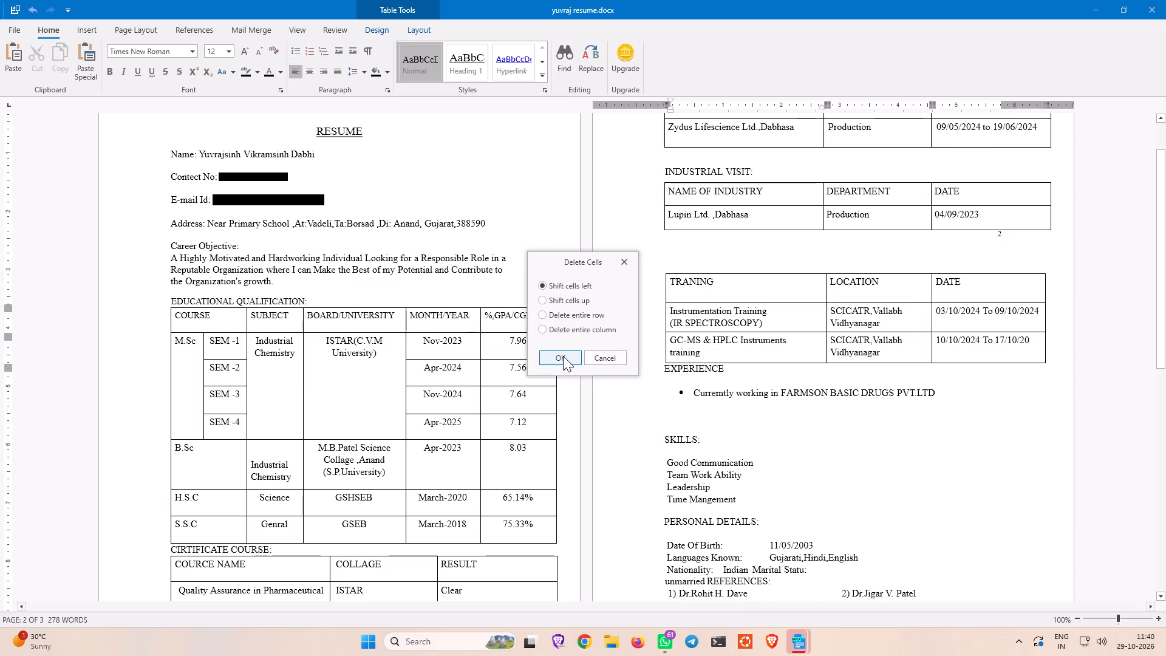
click(563, 356)
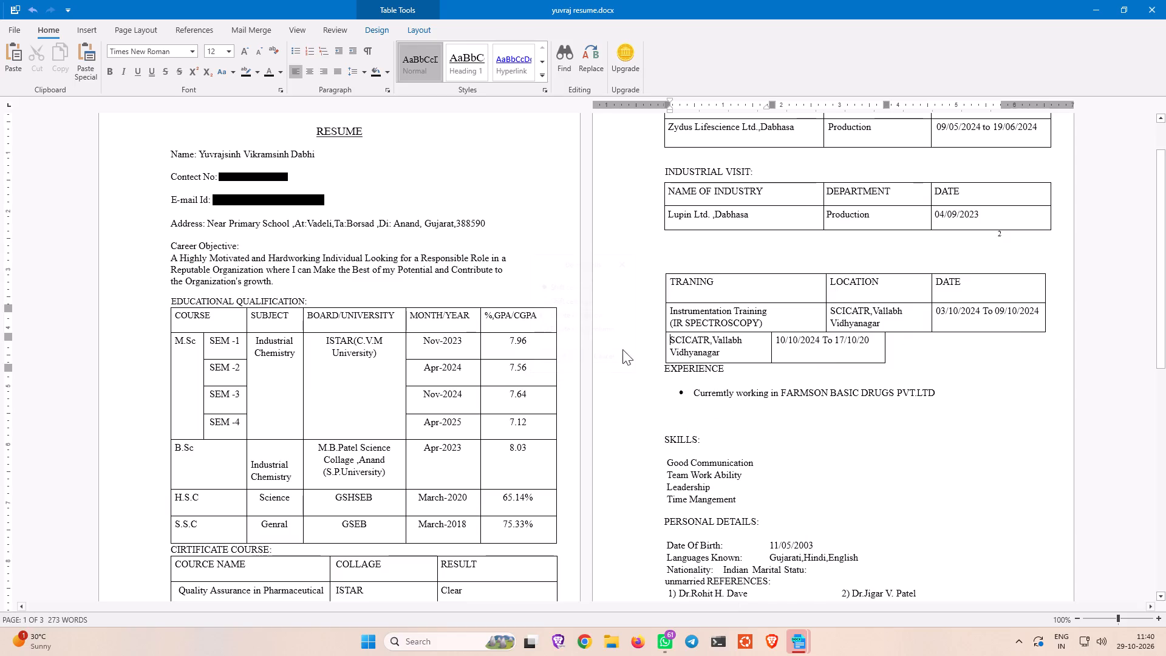
right_click(690, 341)
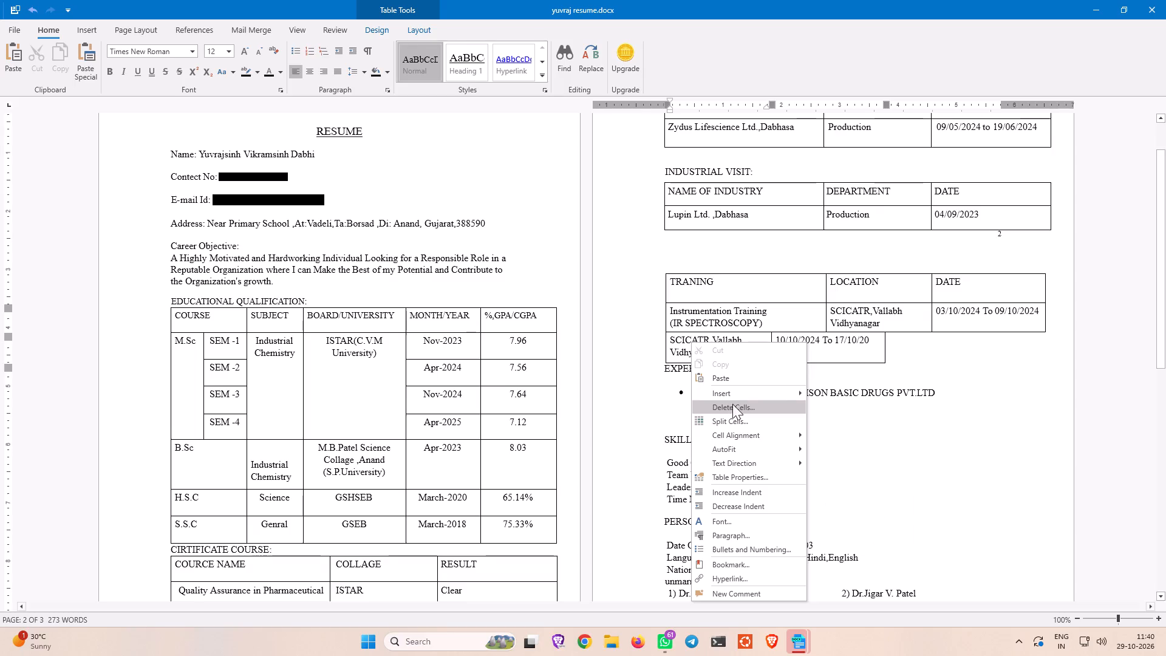
click(735, 406)
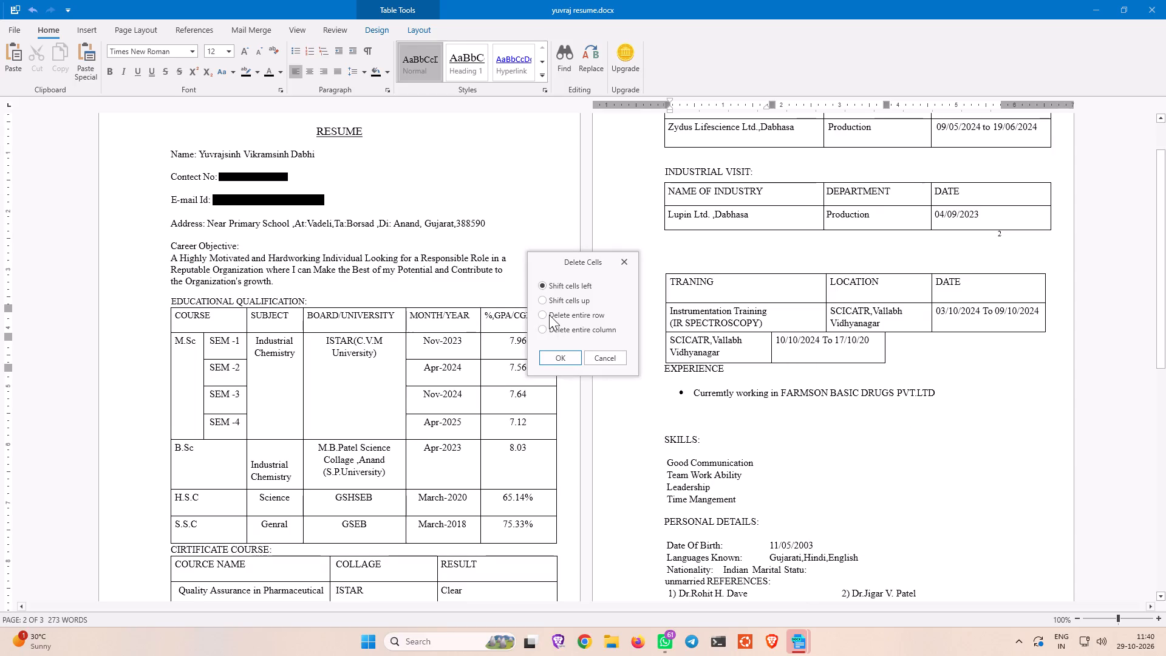
click(544, 315)
click(560, 352)
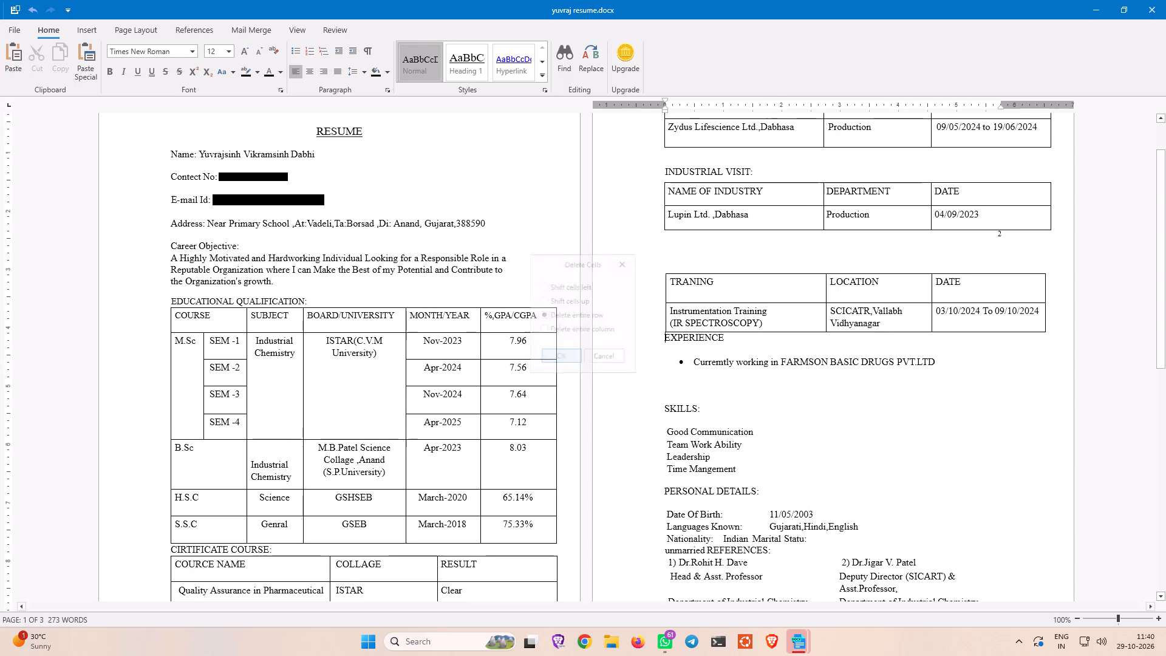
Delete the entire TRANING and LOCATION columns from the training table.
right_click(687, 312)
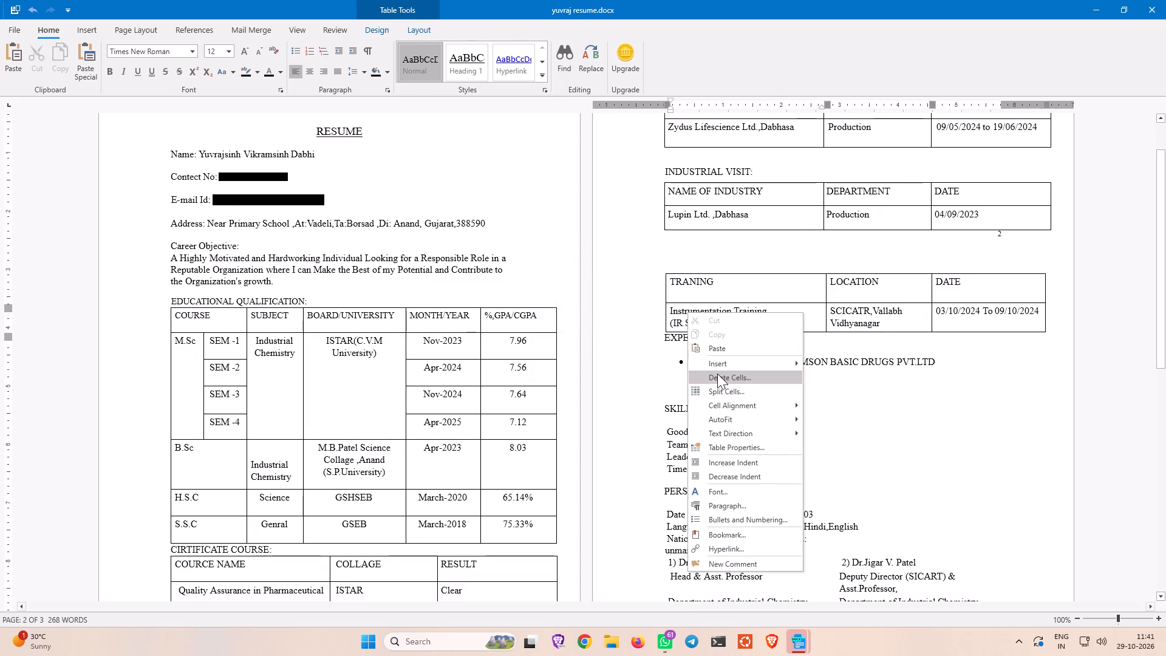
click(717, 374)
click(542, 329)
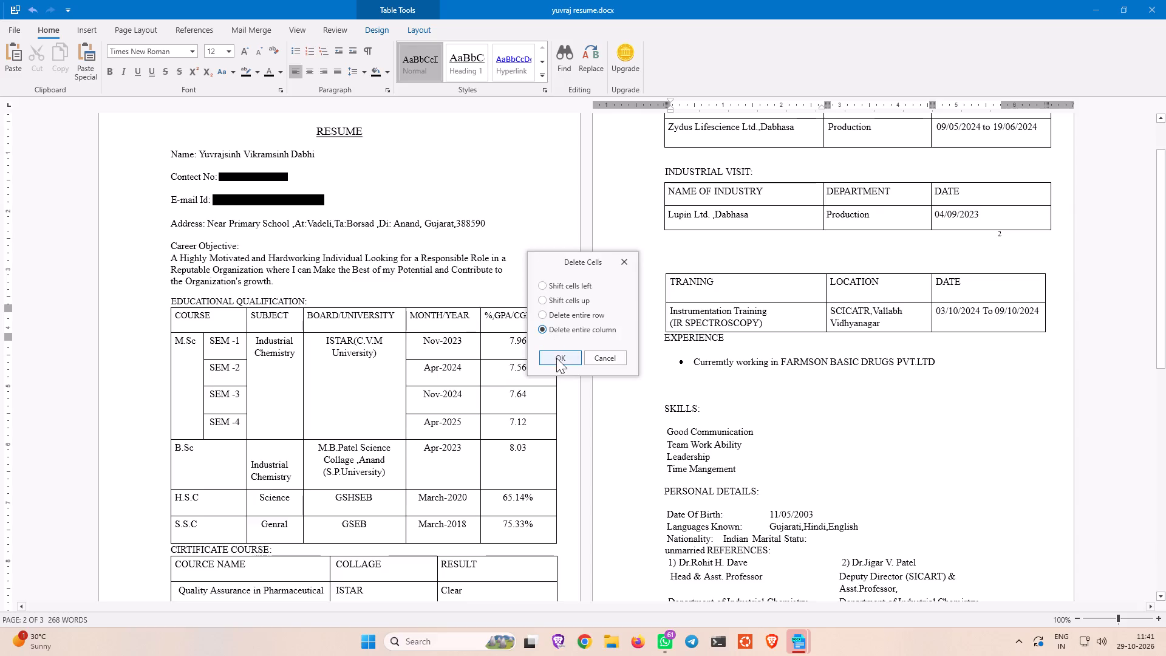
click(558, 362)
right_click(685, 290)
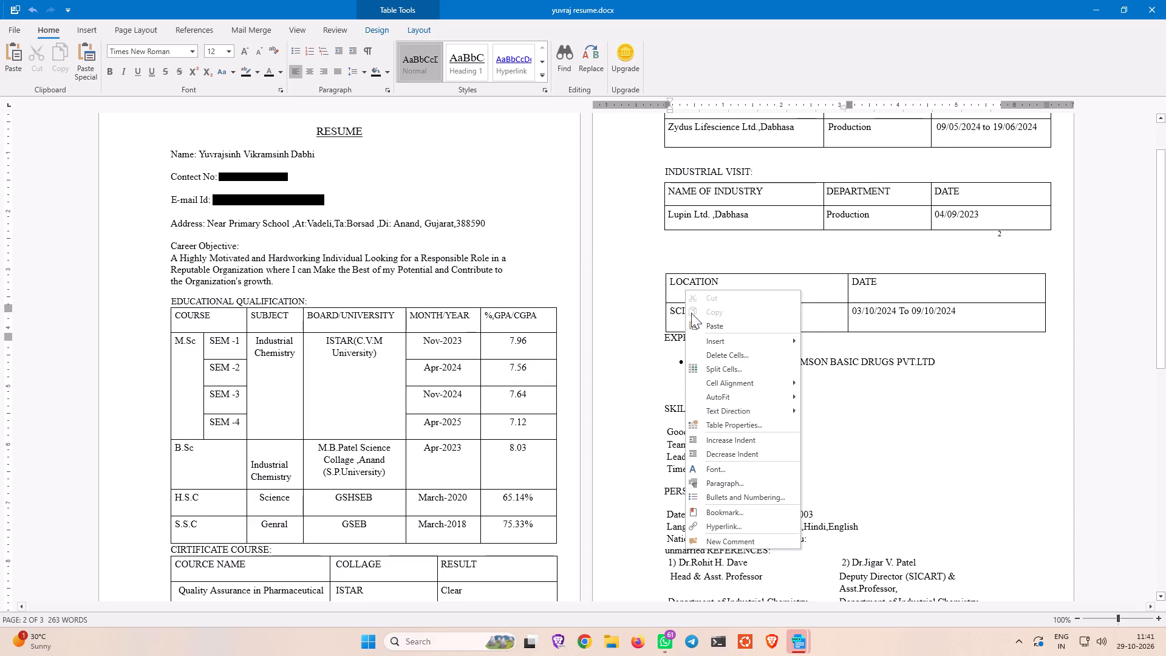
click(715, 356)
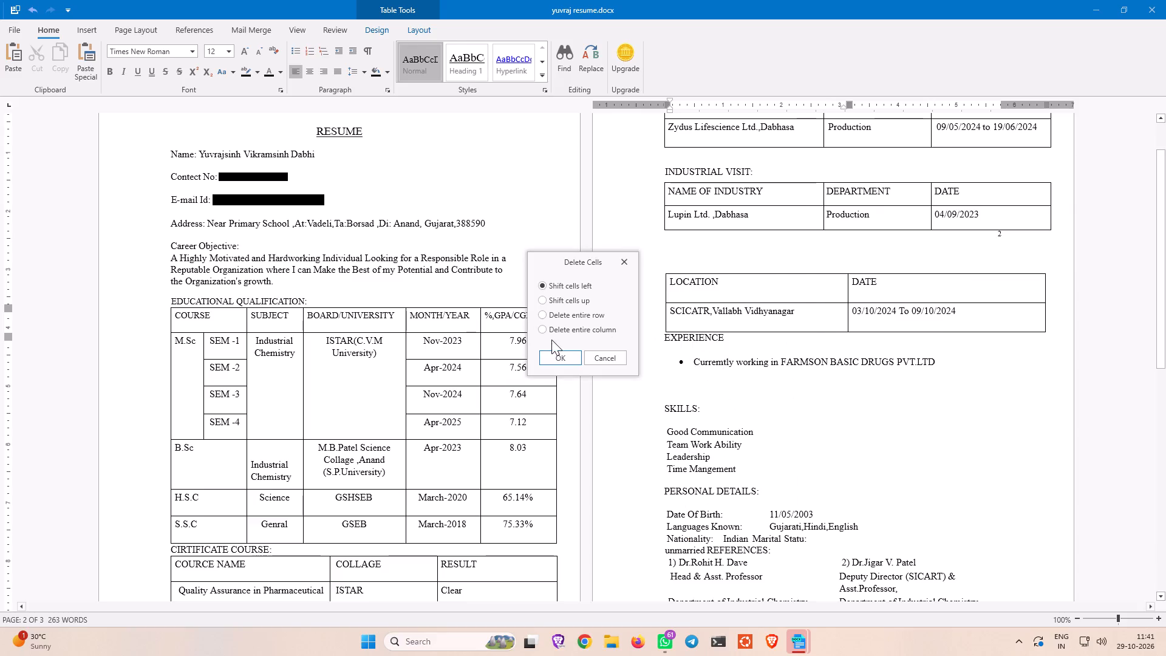
click(546, 329)
click(561, 355)
Delete the remaining DATE header row and the 03/10/2024 To 09/10/2024 row so the training table is removed.
right_click(695, 288)
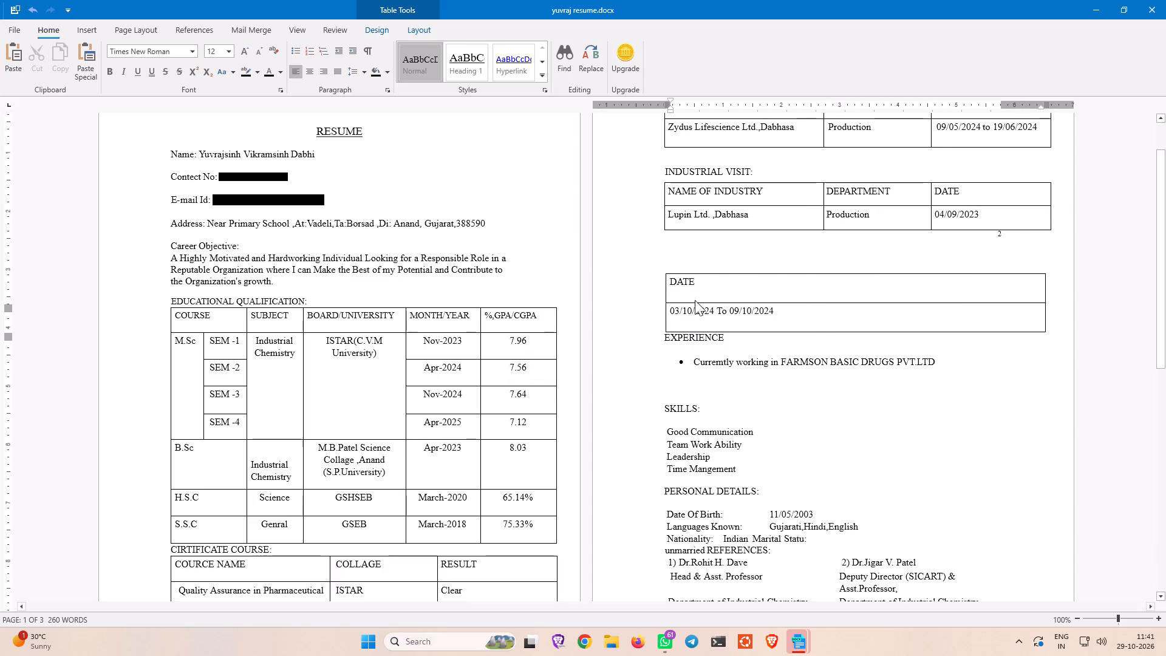
click(723, 358)
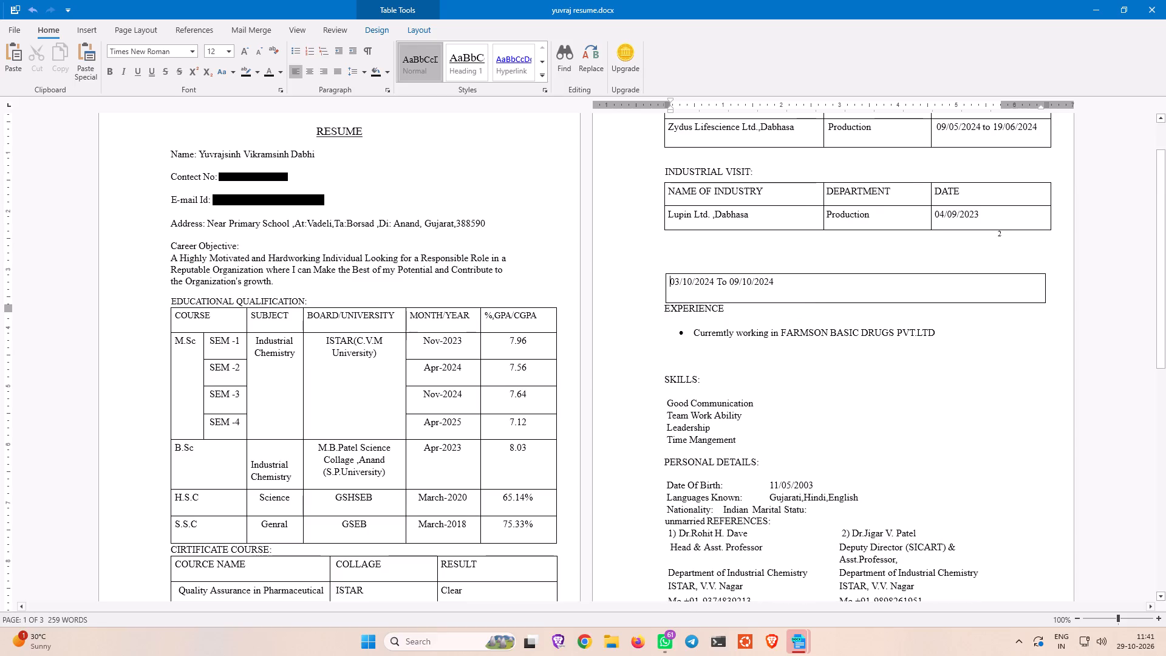
right_click(707, 293)
click(731, 356)
key(BackSpace)
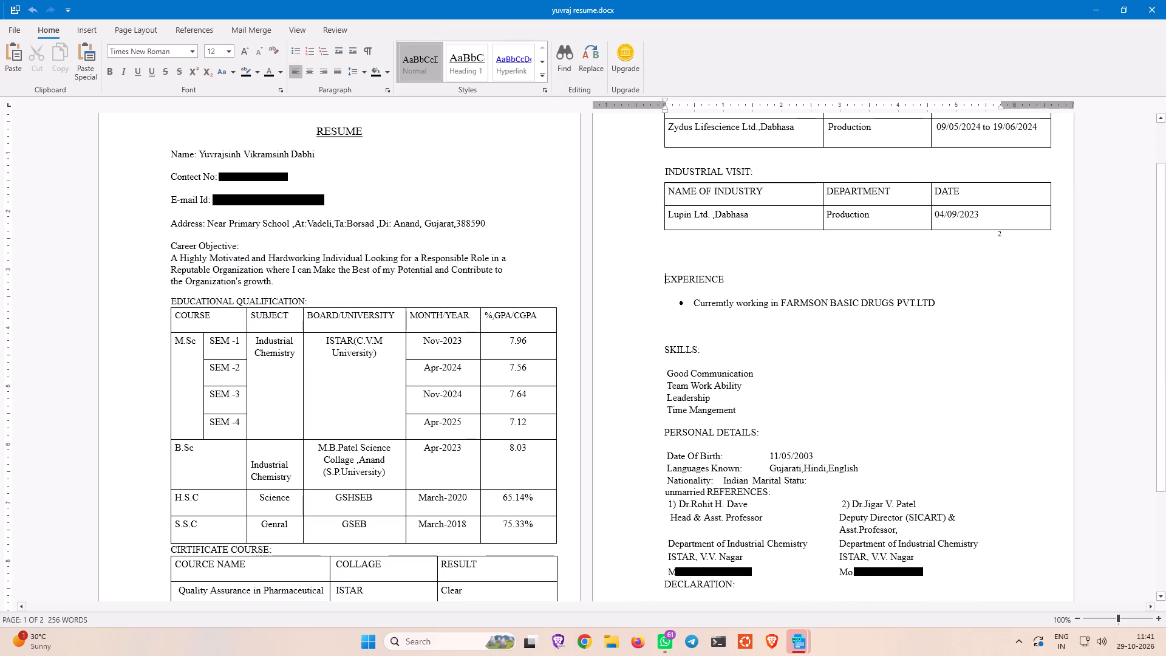
Reduce the empty space between the INDUSTRIAL VISIT table and the EXPERIENCE heading to a single blank line.
click(666, 261)
key(BackSpace)
key(BackSpace)
key(BackSpace)
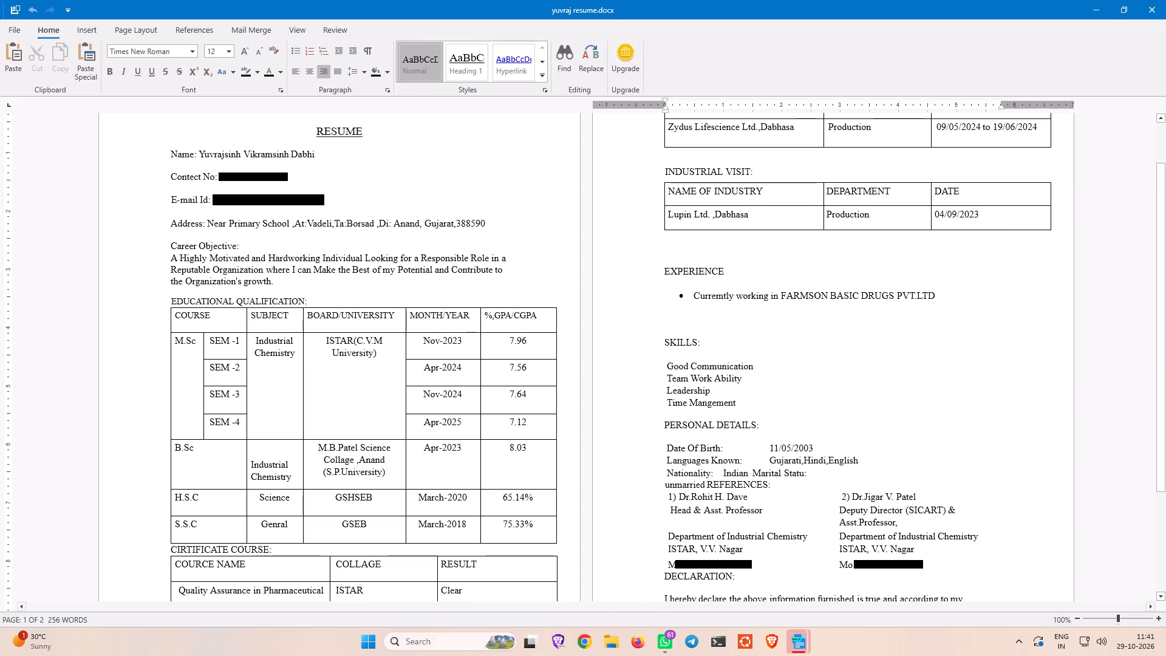
key(BackSpace)
click(663, 270)
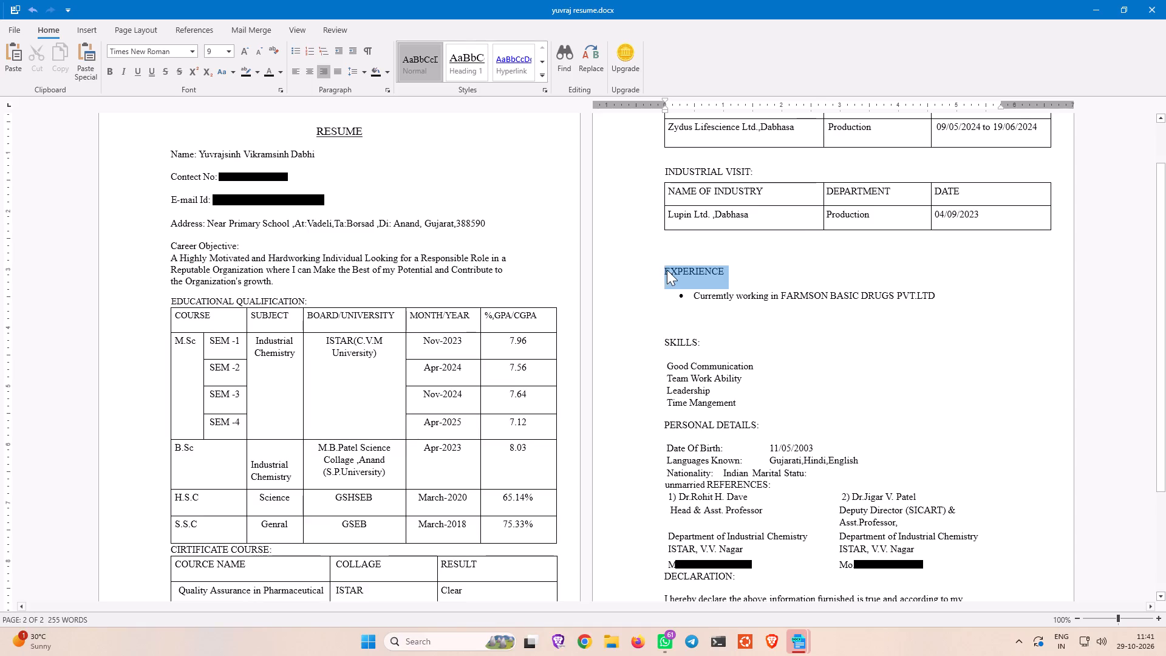
click(667, 270)
key(BackSpace)
key(BackSpace)
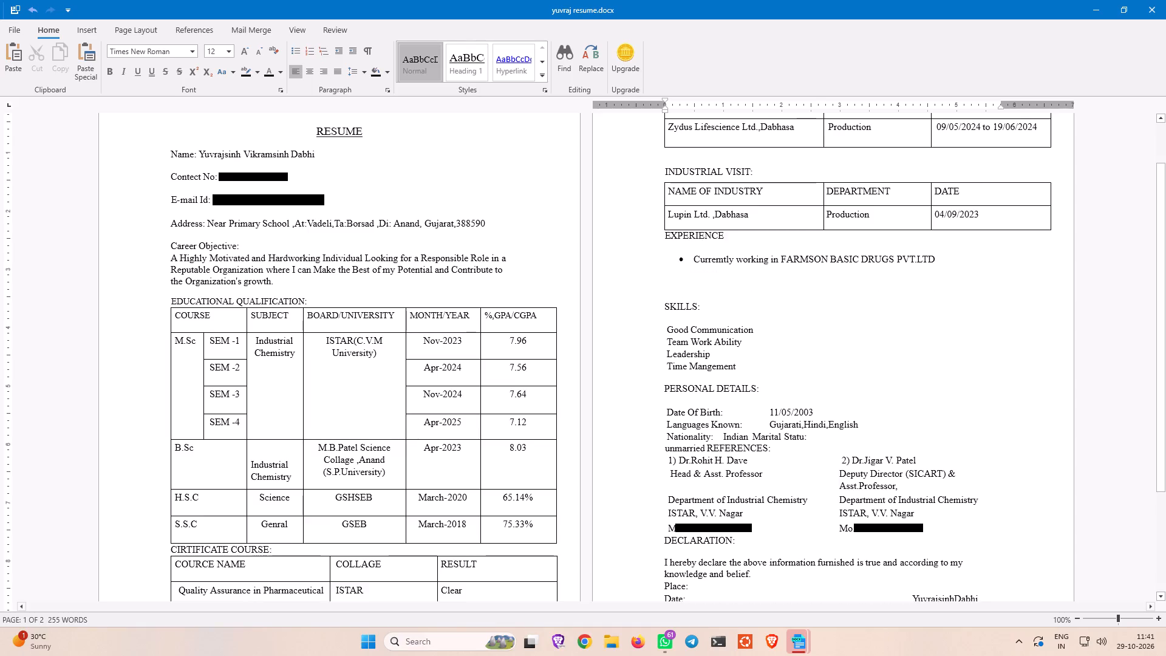
key(Return)
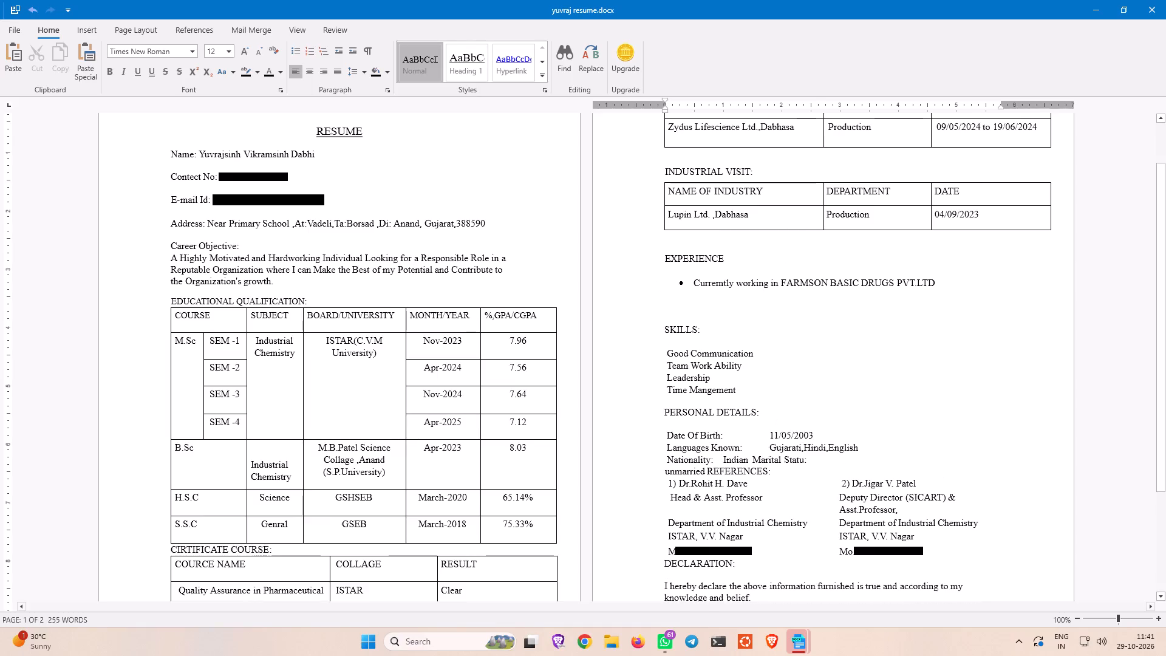
Correct the spacing after the comma in the INDUSTRIAL VISIT table's industry name, making it "Lupin Ltd. , Dabhasa".
click(940, 284)
scroll(906, 300, up, 4)
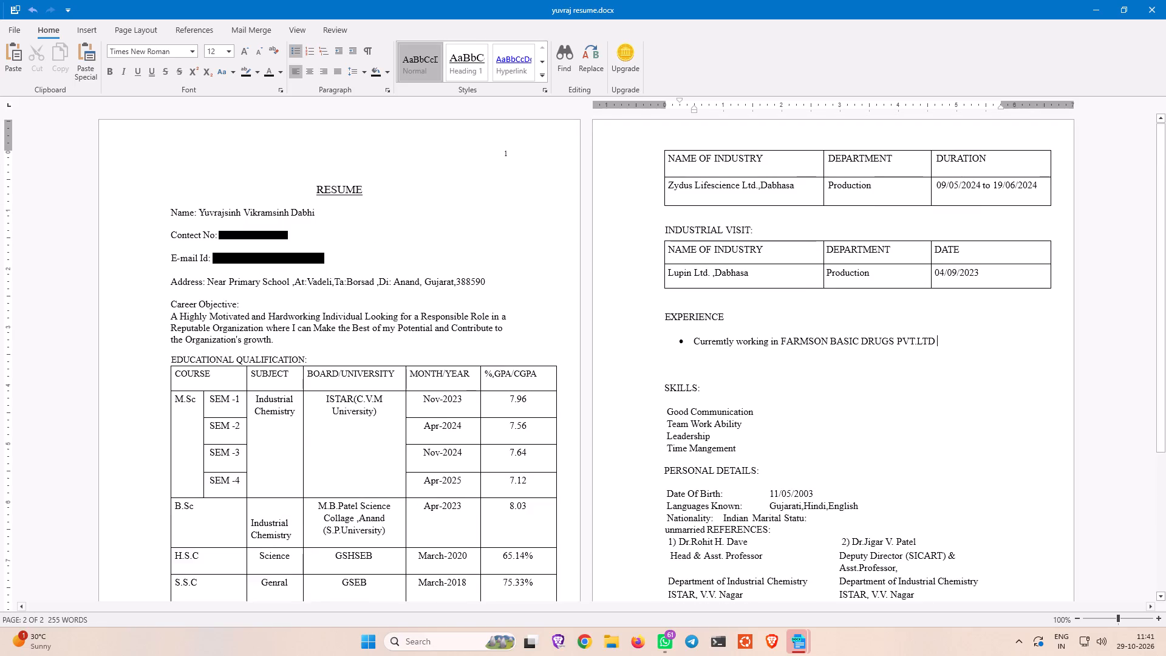
scroll(736, 221, up, 4)
scroll(736, 222, down, 5)
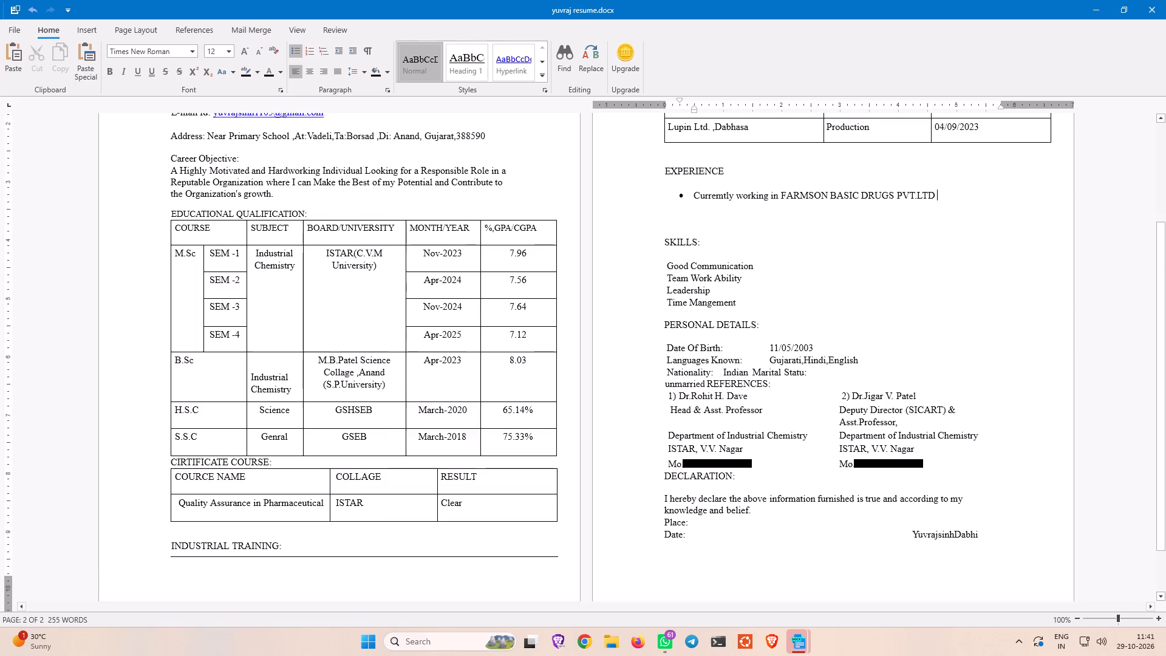
scroll(605, 457, up, 7)
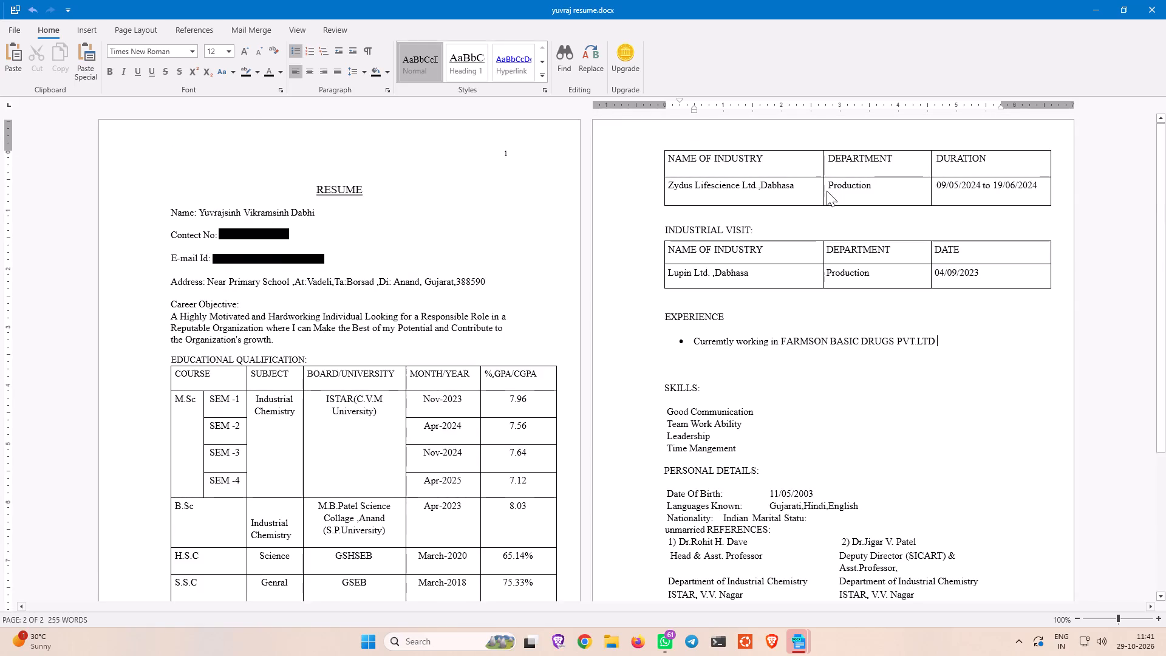
scroll(519, 391, down, 4)
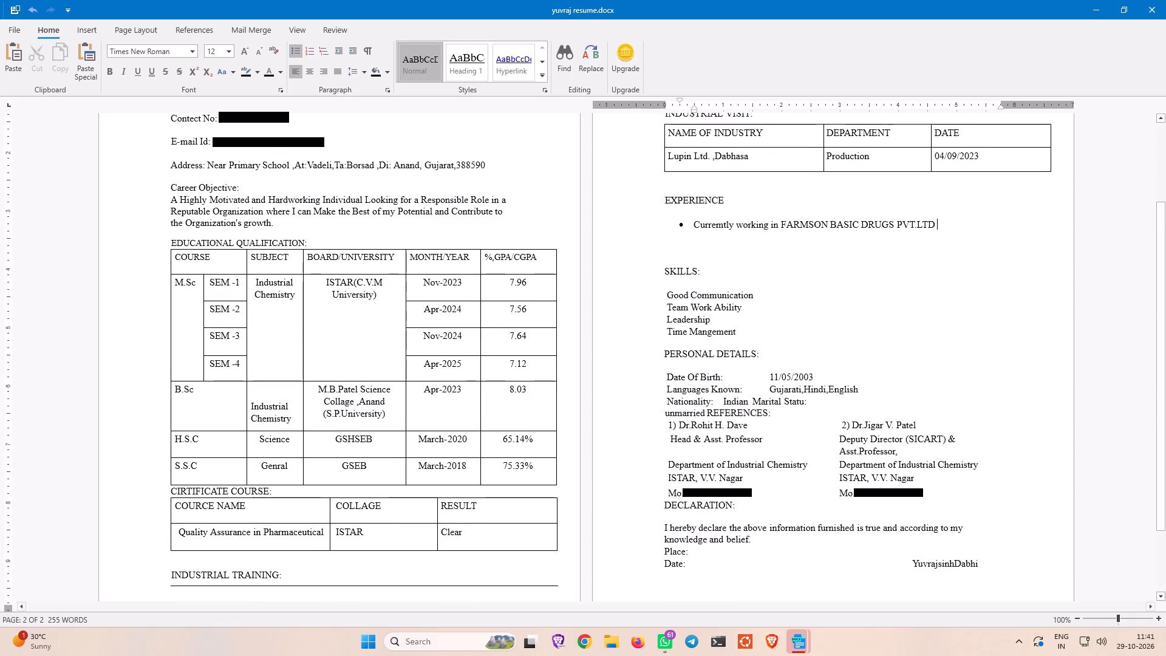
scroll(284, 572, up, 3)
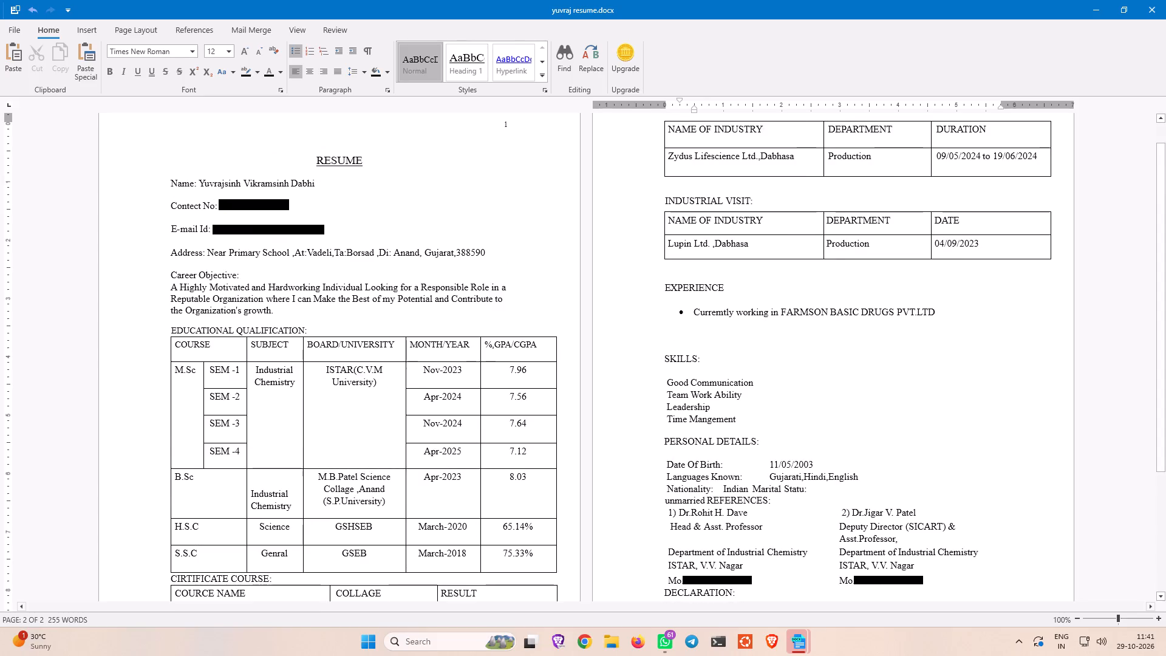
click(714, 247)
key(BackSpace)
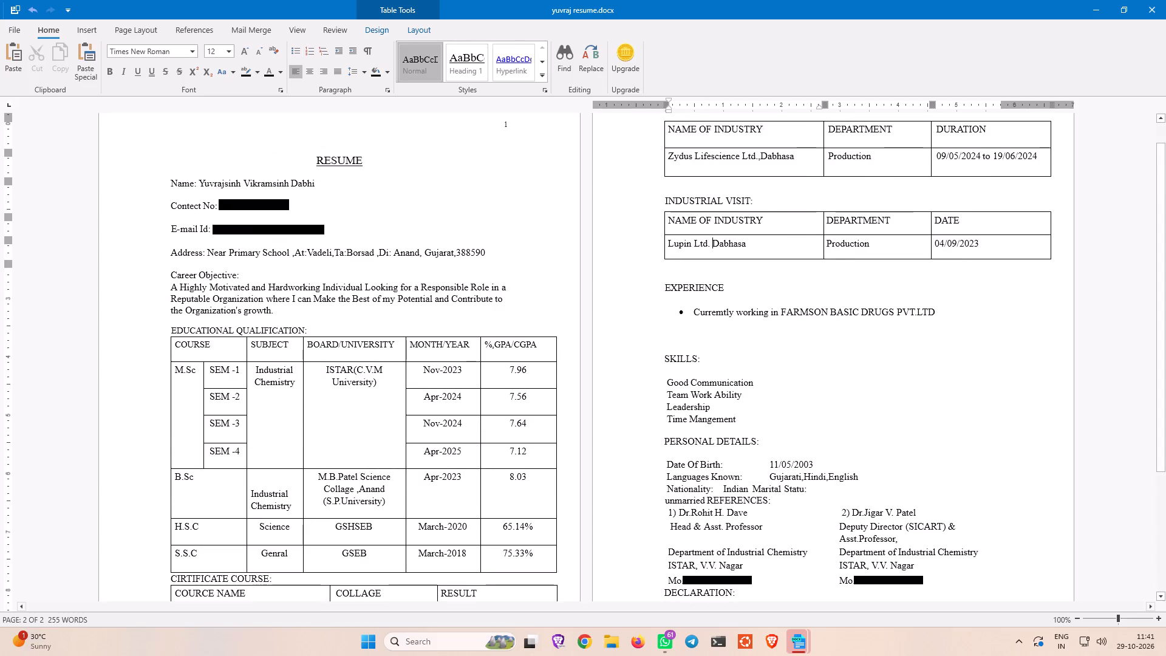
key(comma)
key(space)
Place the text cursor at the end of the EXPERIENCE bullet, after FARMSON BASIC DRUGS PVT.LTD.
scroll(677, 321, down, 1)
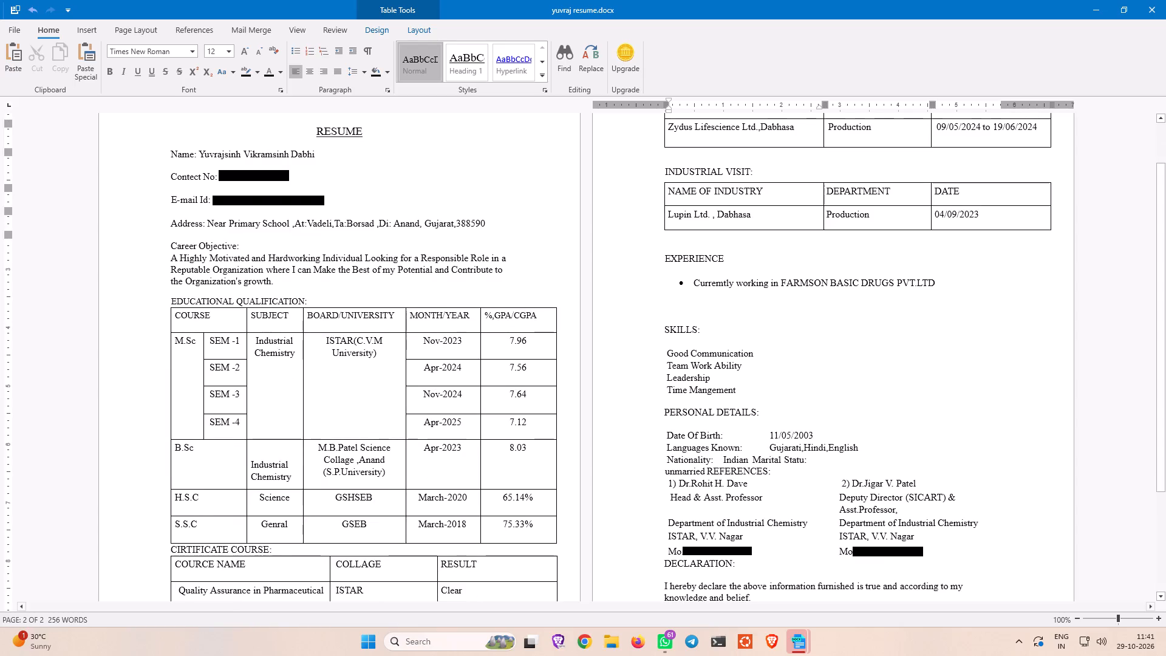
click(942, 282)
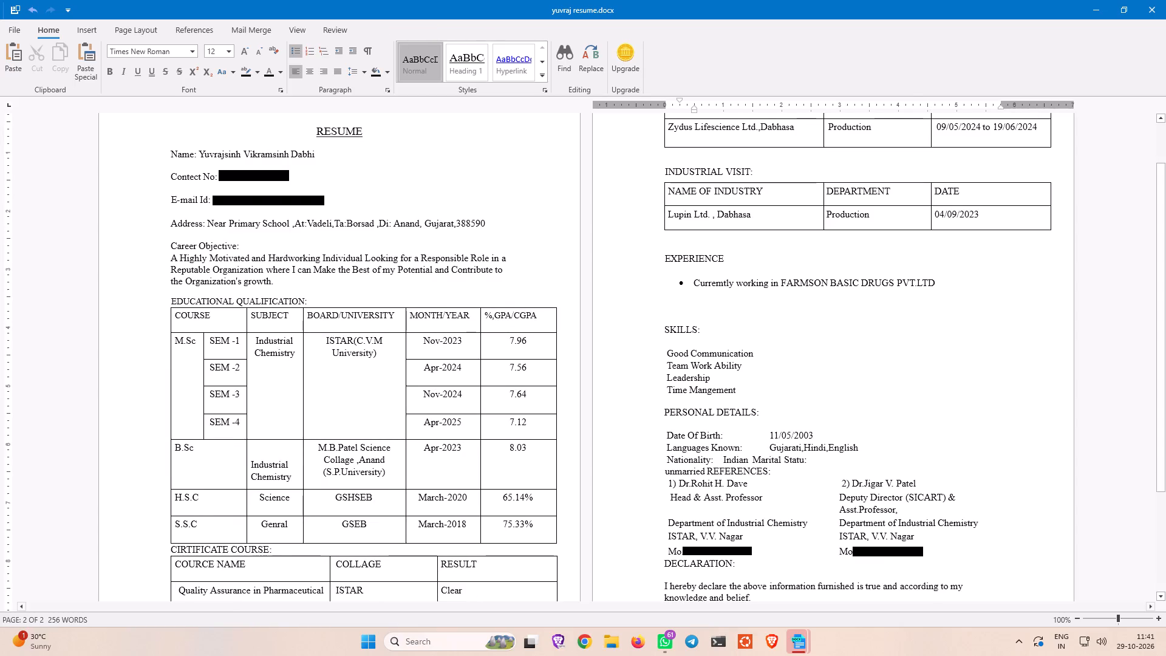
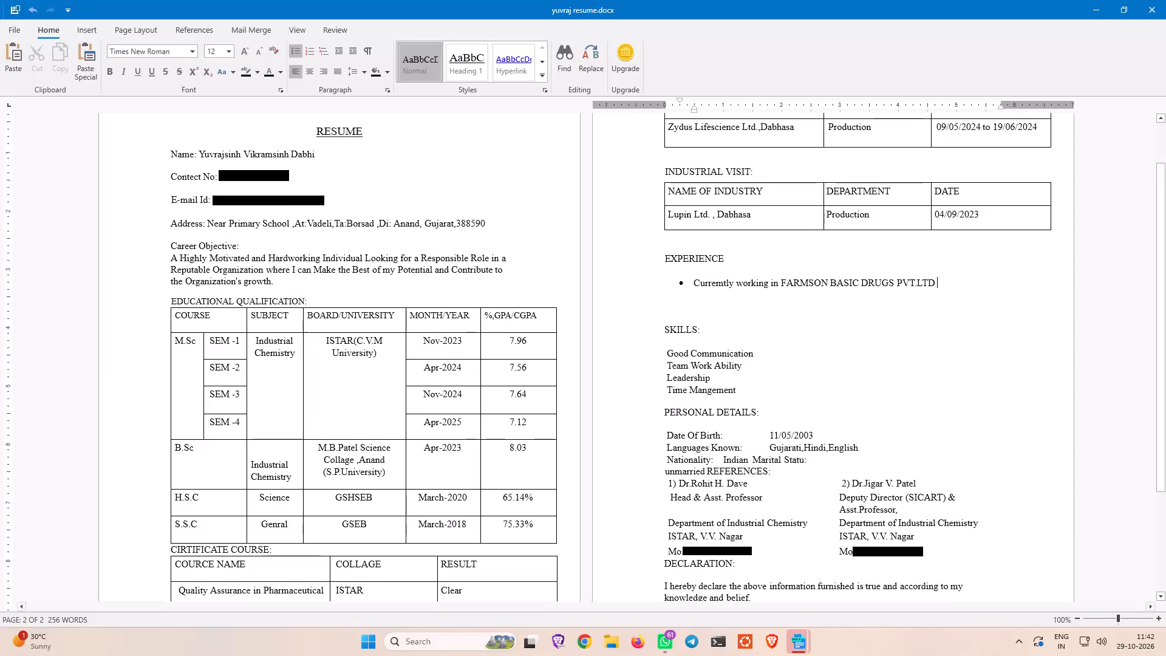
Copy the full EXPERIENCE bullet text about currently working in FARMSON BASIC DRUGS PVT.LTD.
drag(693, 281, 717, 283)
drag(717, 283, 942, 295)
right_click(936, 290)
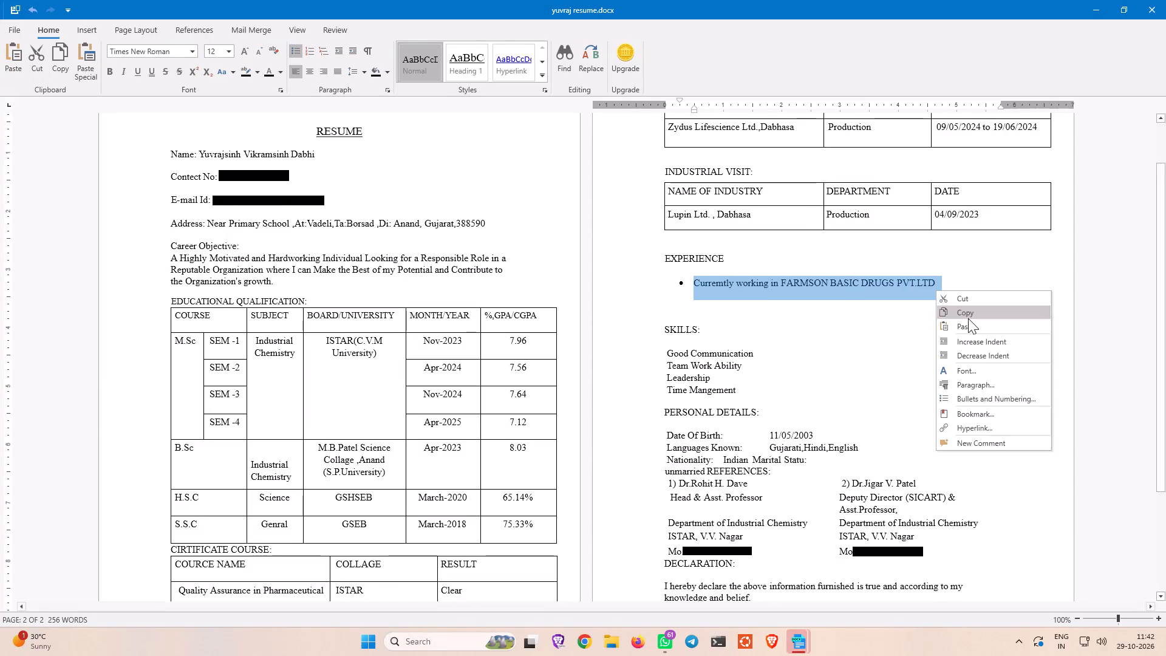
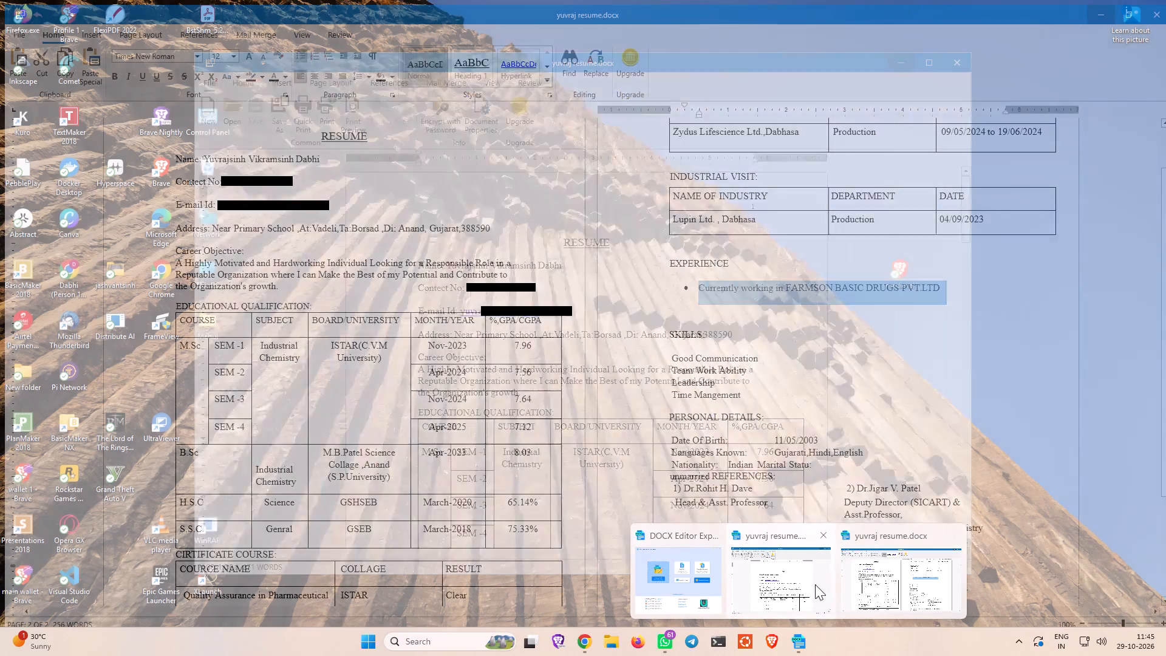
click(850, 583)
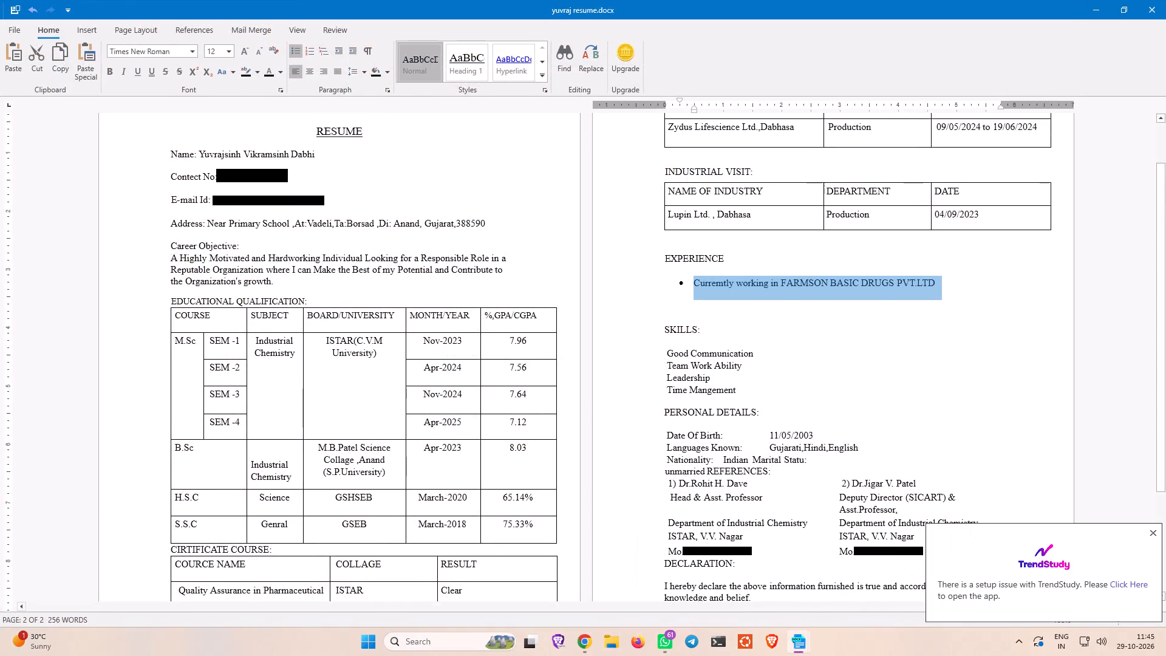
click(938, 279)
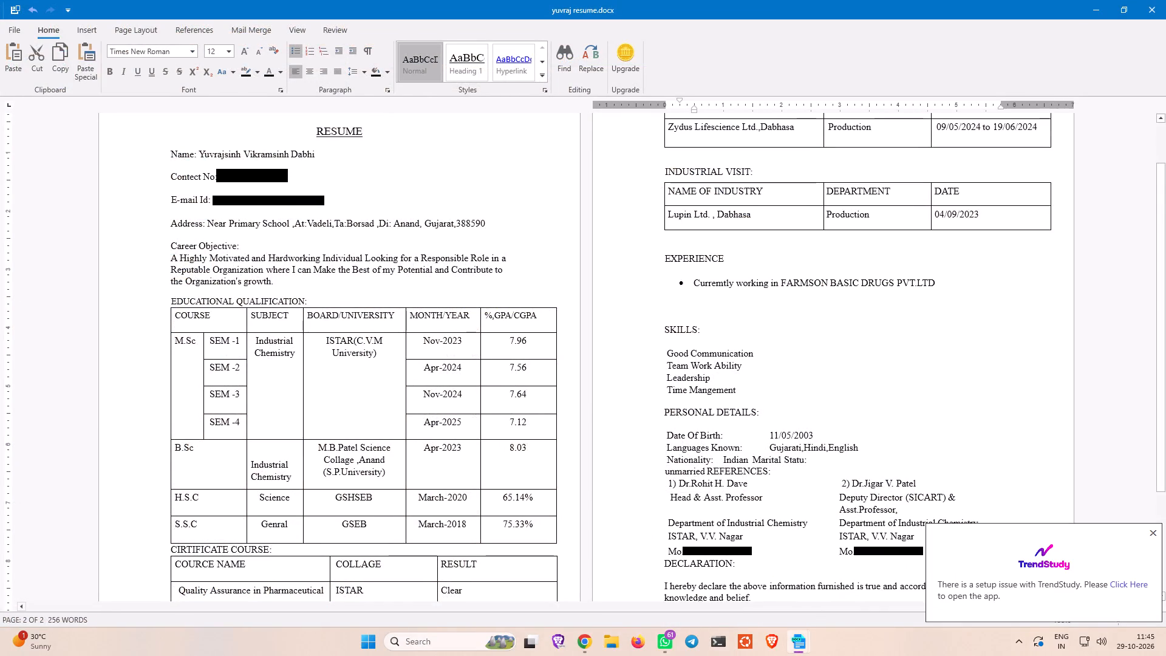
key(BackSpace)
key(BackSpace)
key(BackSpace)
key(BackSpace)
key(BackSpace)
key(BackSpace)
key(BackSpace)
key(BackSpace)
key(BackSpace)
key(BackSpace)
key(BackSpace)
key(BackSpace)
key(BackSpace)
key(BackSpace)
key(BackSpace)
key(BackSpace)
key(BackSpace)
key(BackSpace)
key(BackSpace)
key(BackSpace)
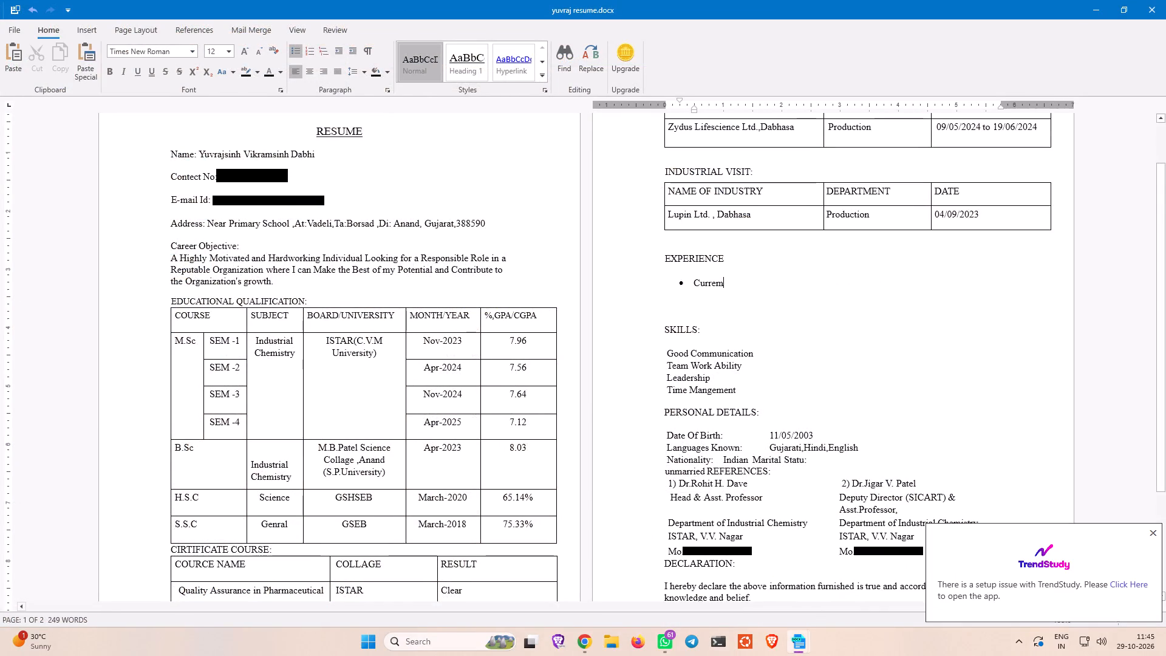
key(BackSpace)
key(BackSpace)
key(BackSpace)
key(BackSpace)
key(BackSpace)
key(ctrl+v)
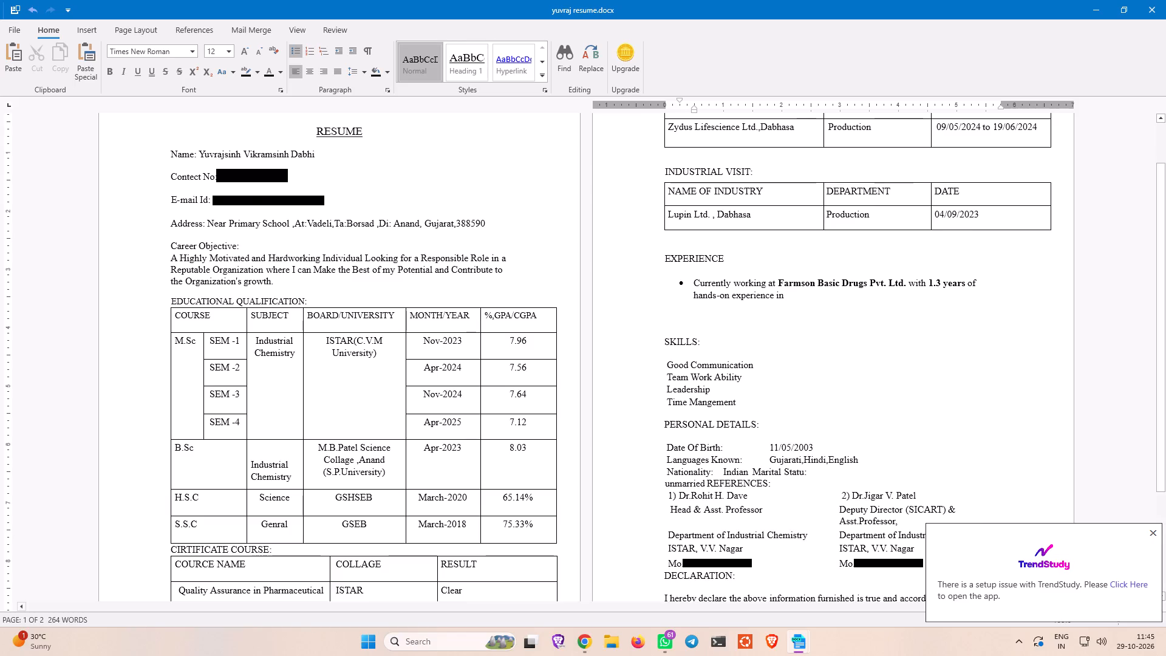
Set the whole EXPERIENCE bullet's font size to 14.
triple_click(702, 284)
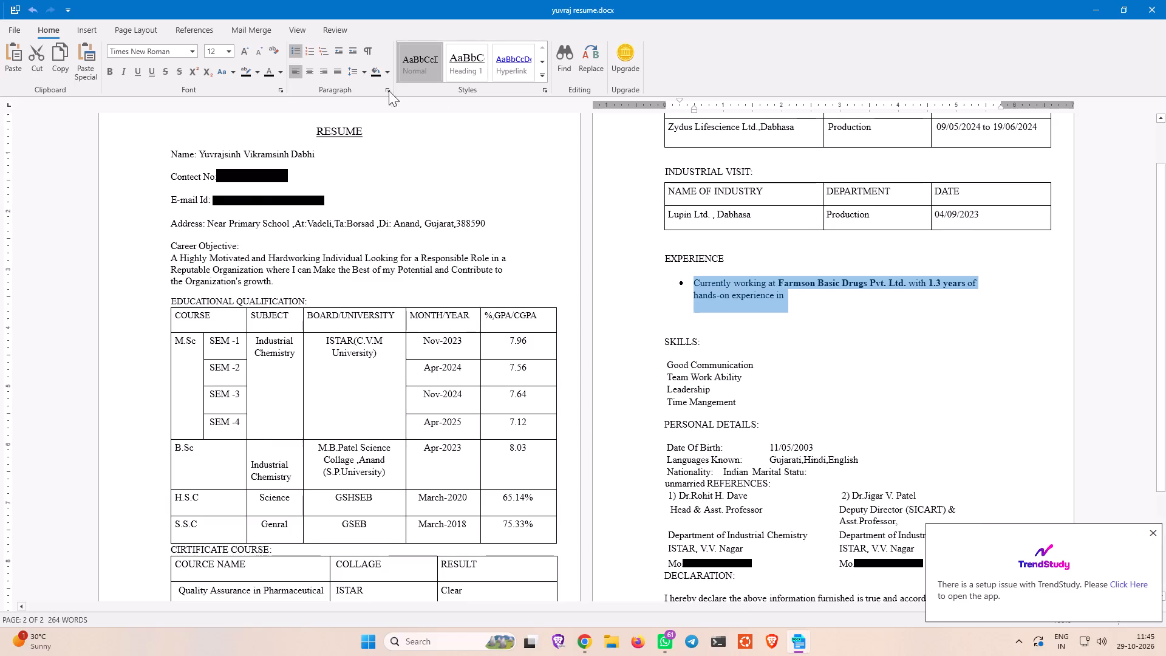
click(228, 50)
click(214, 123)
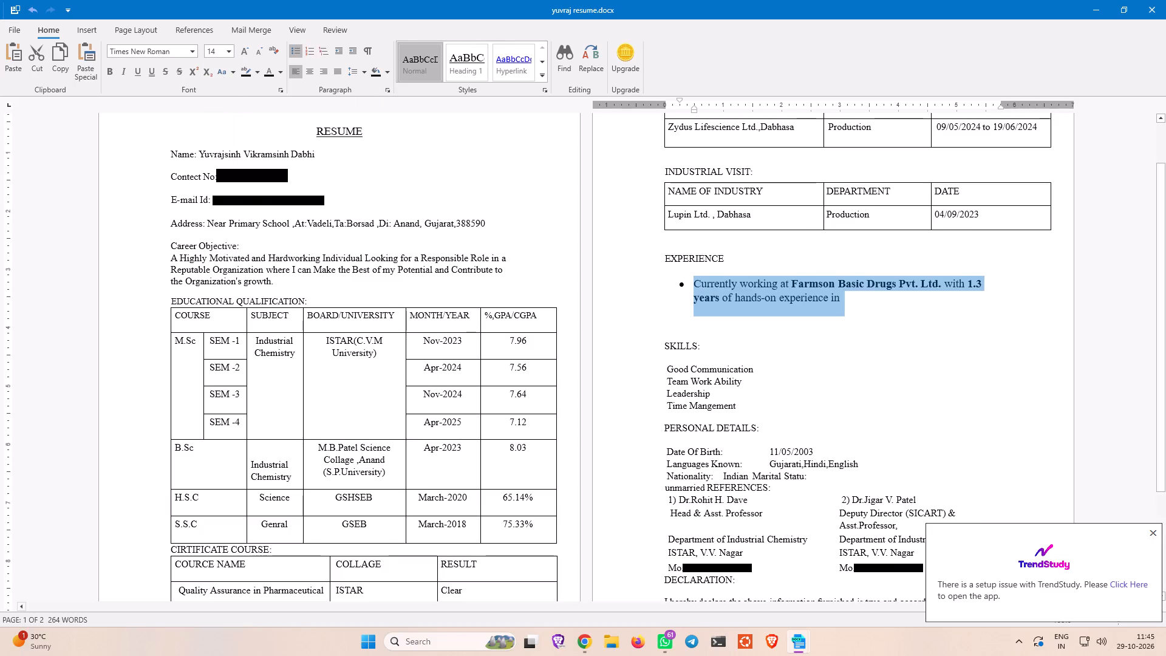
click(723, 310)
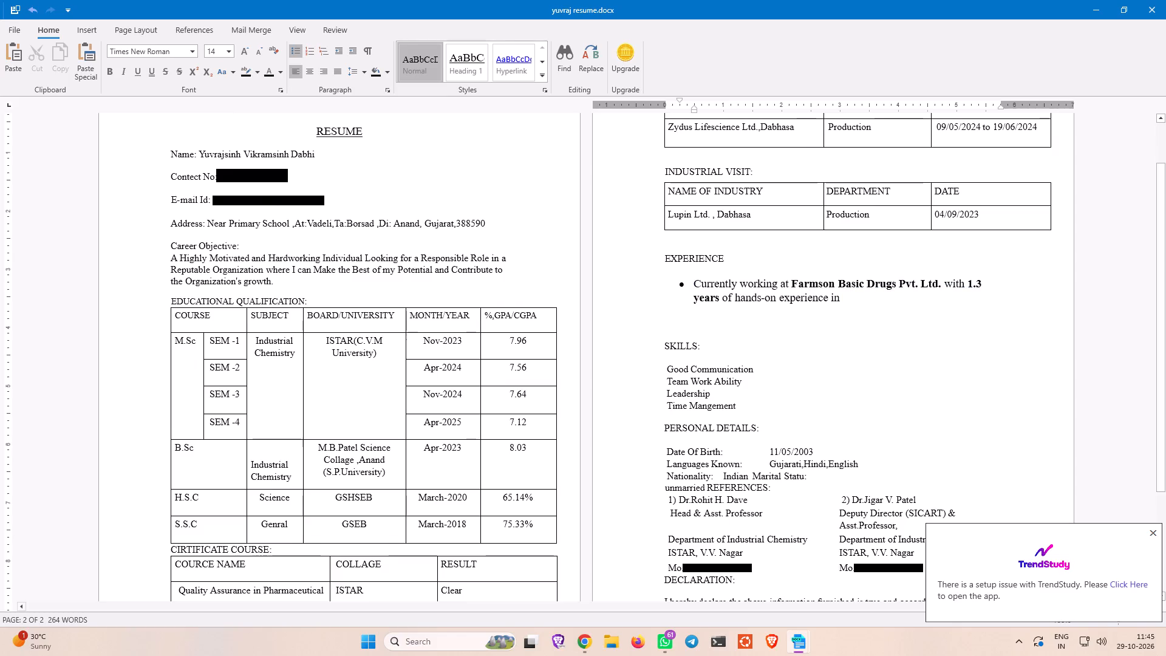
Extend the EXPERIENCE bullet with "Production department" after "hands-on experience in".
click(843, 296)
key(space)
text(PR)
key(BackSpace)
text(roduction)
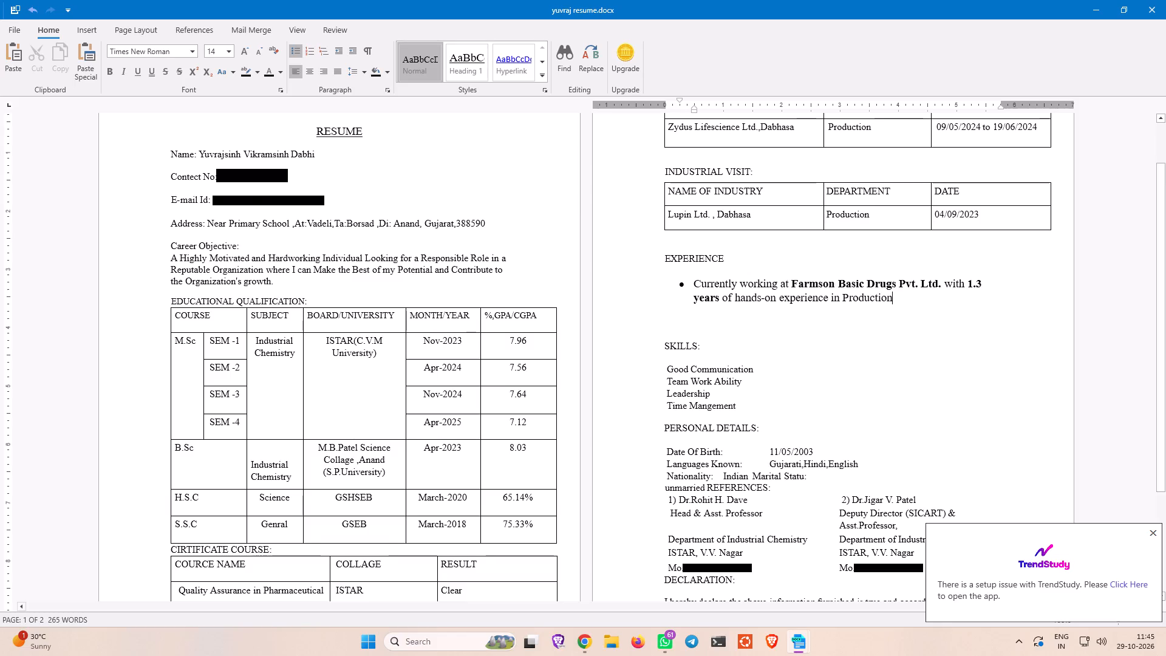
key(space)
key(space)
key(BackSpace)
text(in)
key(space)
key(BackSpace)
key(BackSpace)
key(BackSpace)
key(BackSpace)
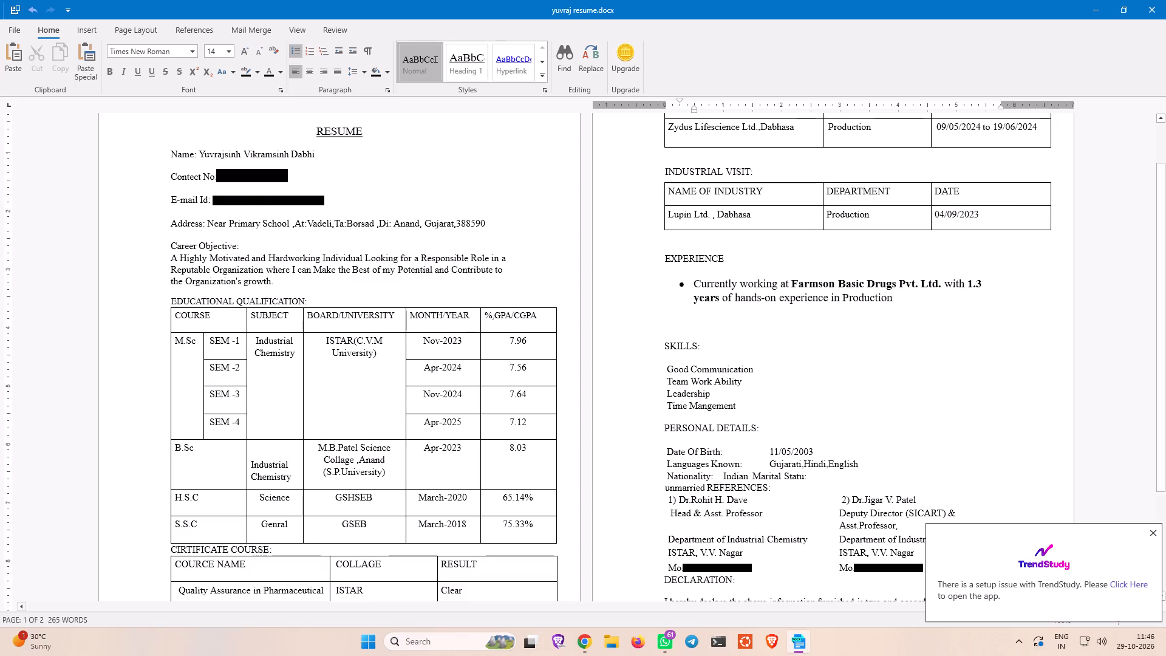
key(space)
text(dep)
text(artment)
Add the word "as" after "Production department" in the EXPERIENCE bullet and dismiss the TrendStudy notification.
key(period)
key(BackSpace)
key(space)
text(as)
key(BackSpace)
key(BackSpace)
text(AS)
key(BackSpace)
key(s)
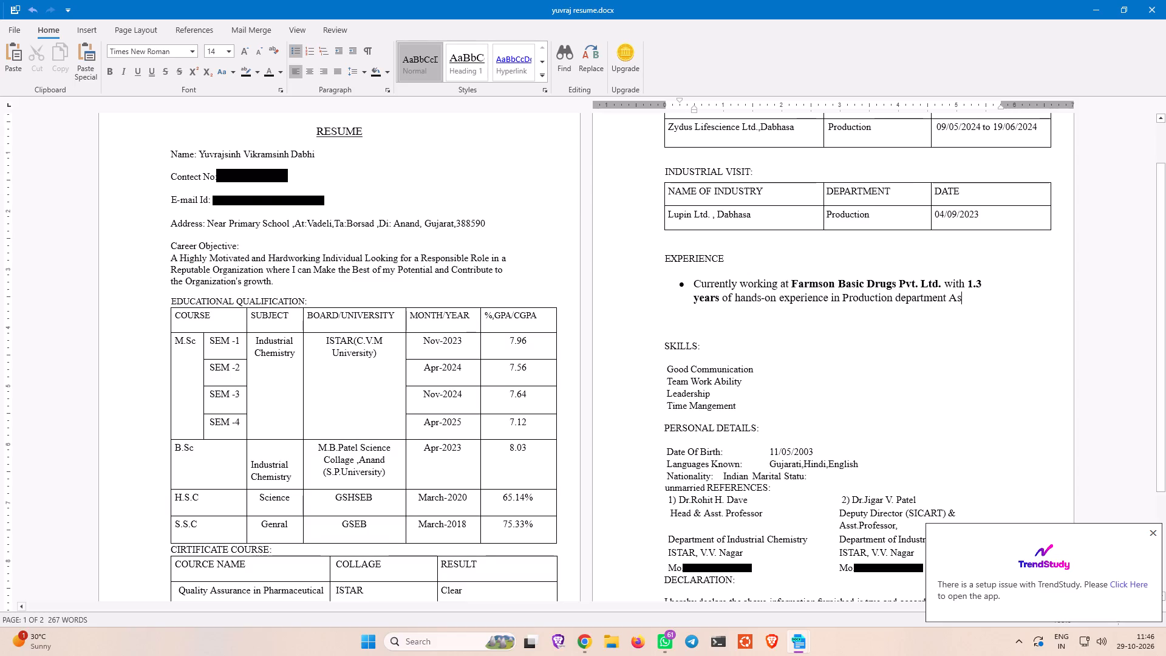
key(space)
text(juniour)
key(BackSpace)
key(BackSpace)
key(BackSpace)
key(BackSpace)
key(BackSpace)
key(BackSpace)
key(BackSpace)
click(1155, 531)
key(BackSpace)
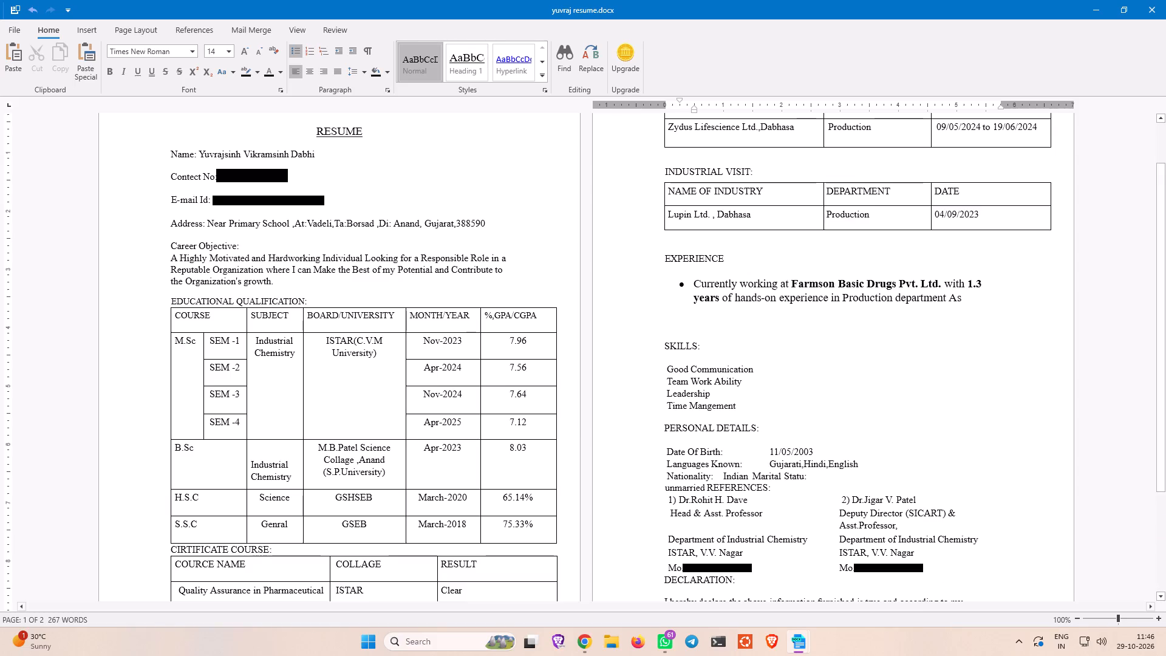
key(BackSpace)
key(BackSpace)
text(as)
key(space)
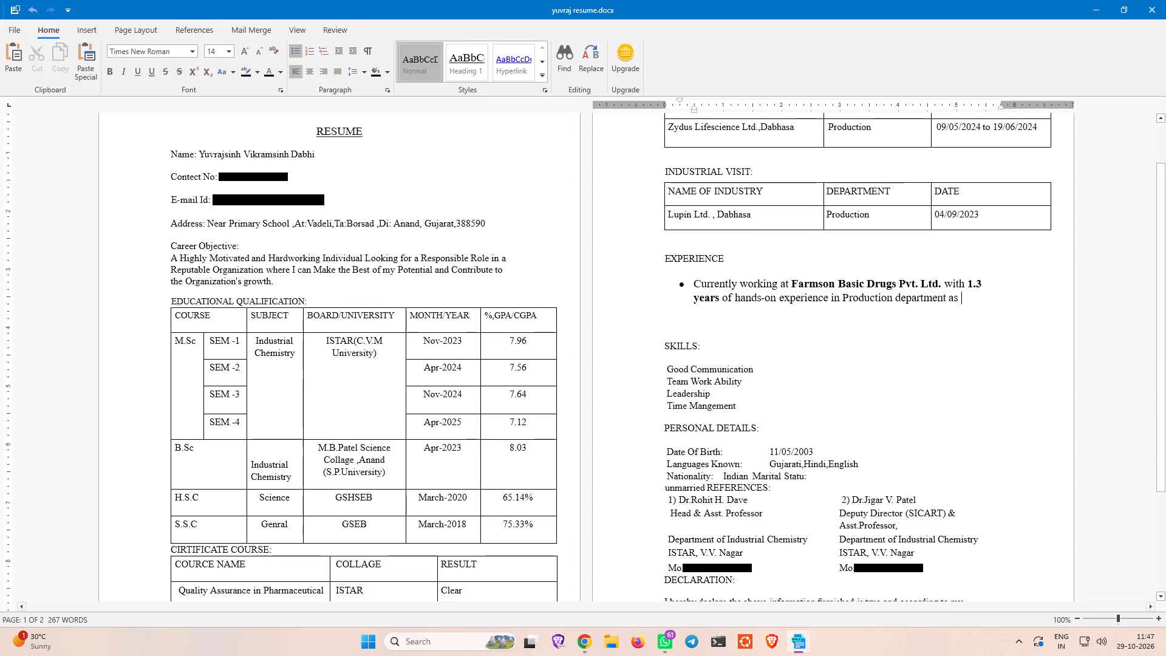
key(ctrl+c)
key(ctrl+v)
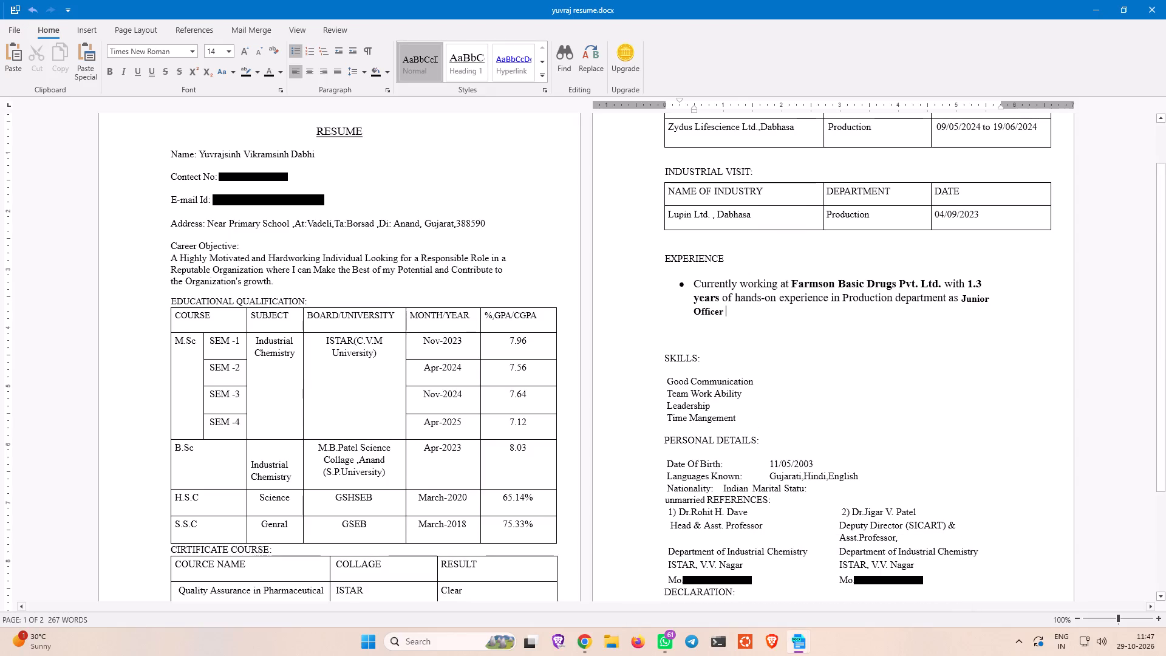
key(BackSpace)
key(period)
Remove the blank lines between the EXPERIENCE bullet and the SKILLS heading.
click(664, 360)
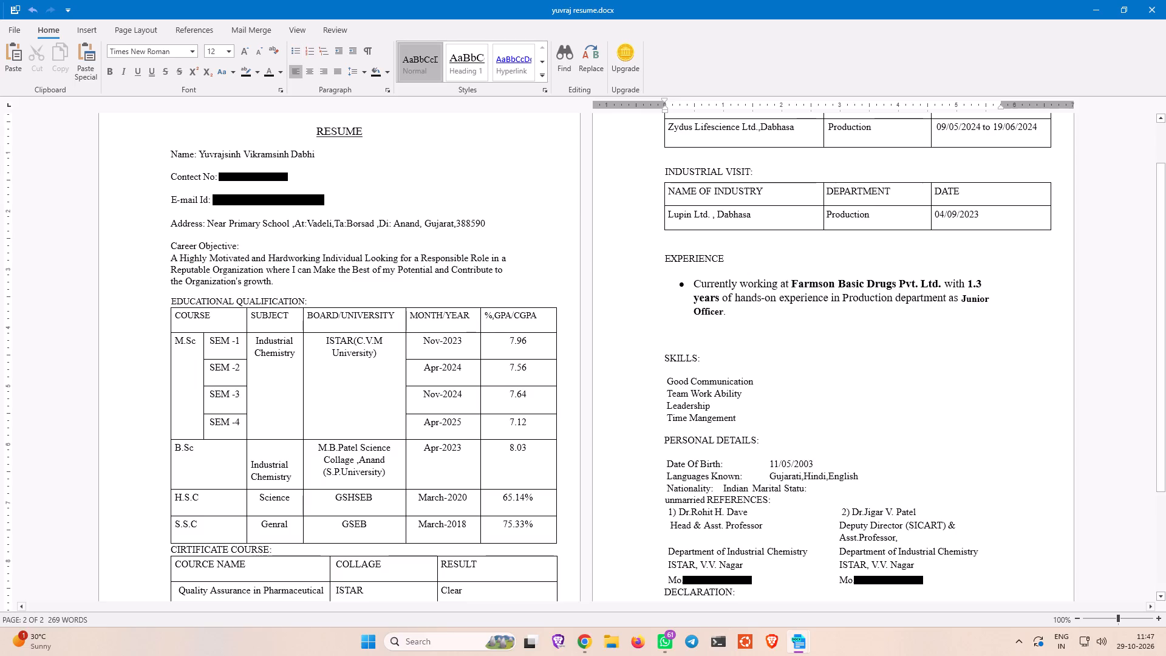
key(BackSpace)
click(660, 341)
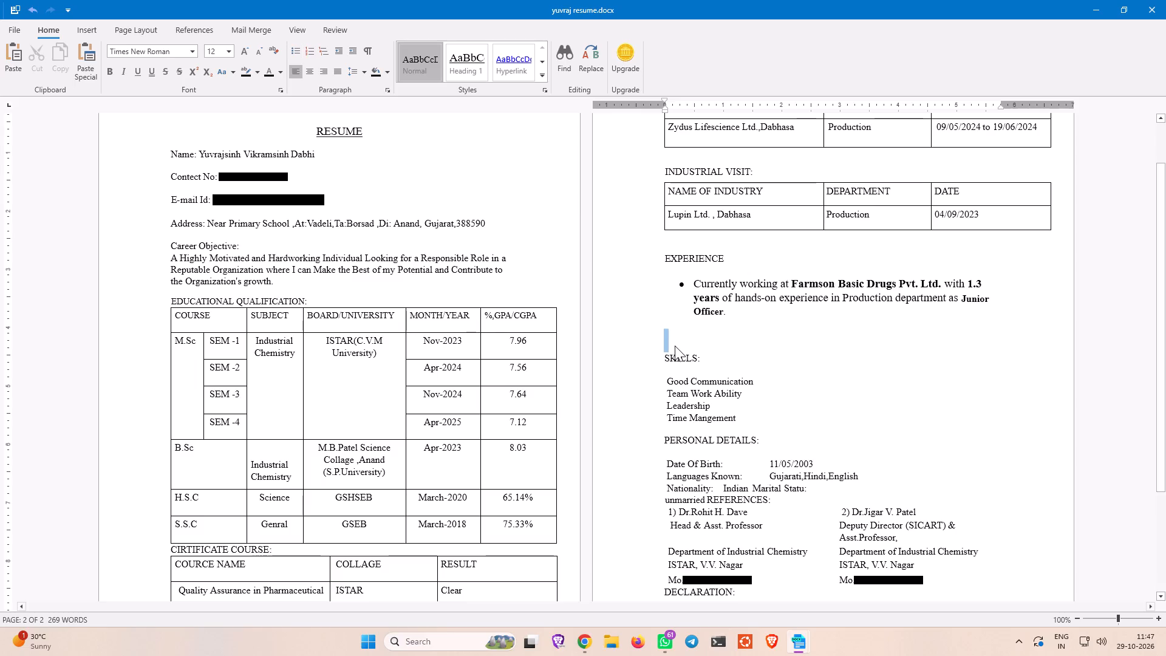
click(675, 346)
key(BackSpace)
key(BackSpace)
key(BackSpace)
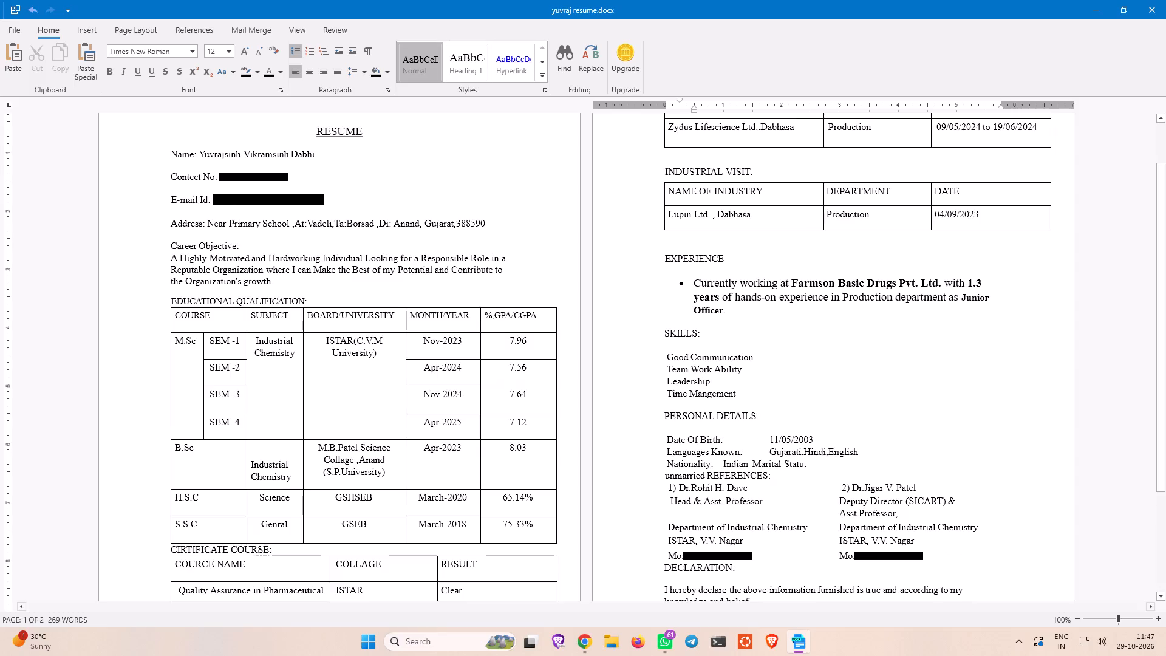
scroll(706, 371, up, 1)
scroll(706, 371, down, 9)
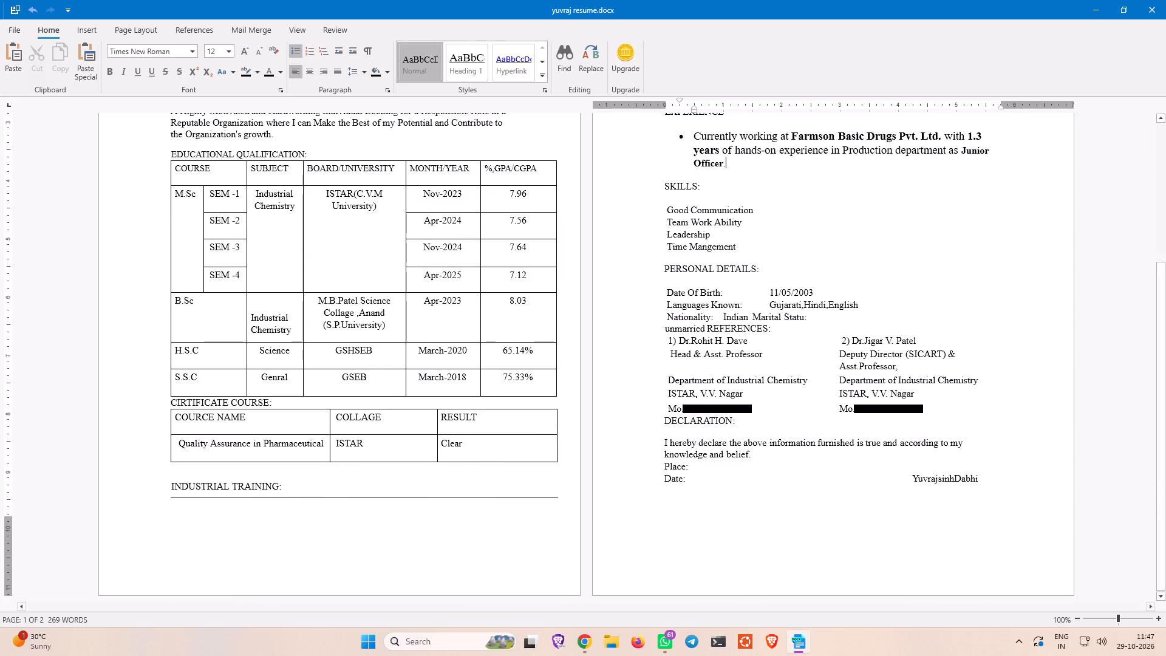
Examine both pages of the resume, from the personal information through to the declaration.
scroll(658, 498, up, 14)
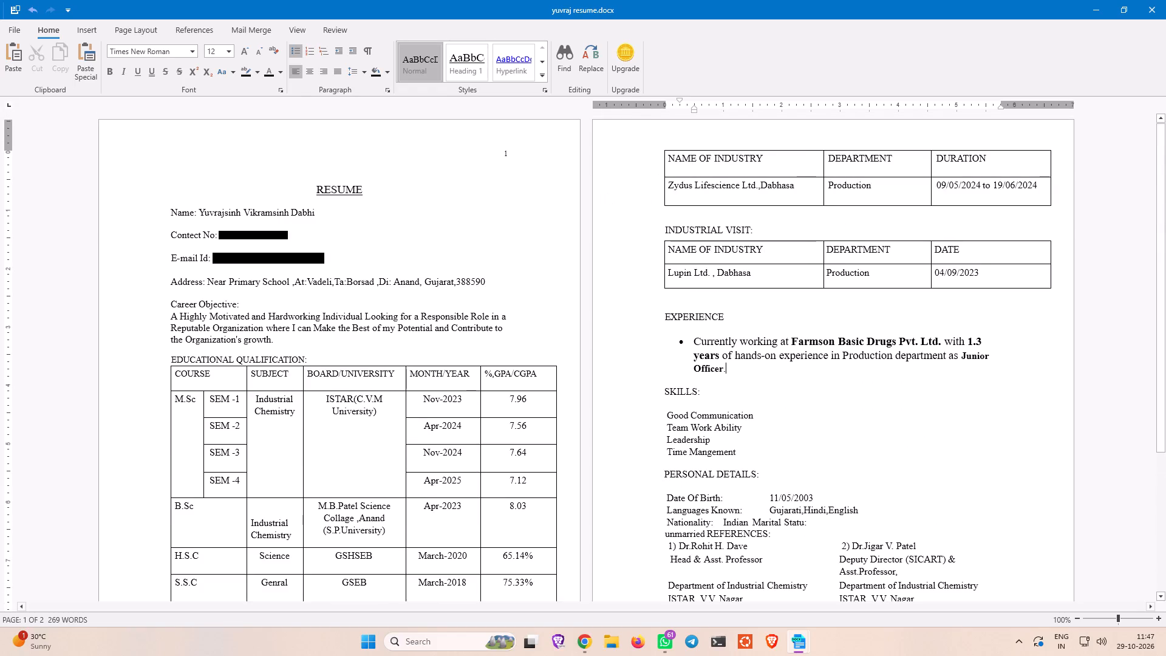
scroll(743, 284, up, 4)
scroll(656, 277, down, 17)
scroll(686, 374, down, 2)
scroll(687, 377, up, 8)
scroll(581, 301, up, 1)
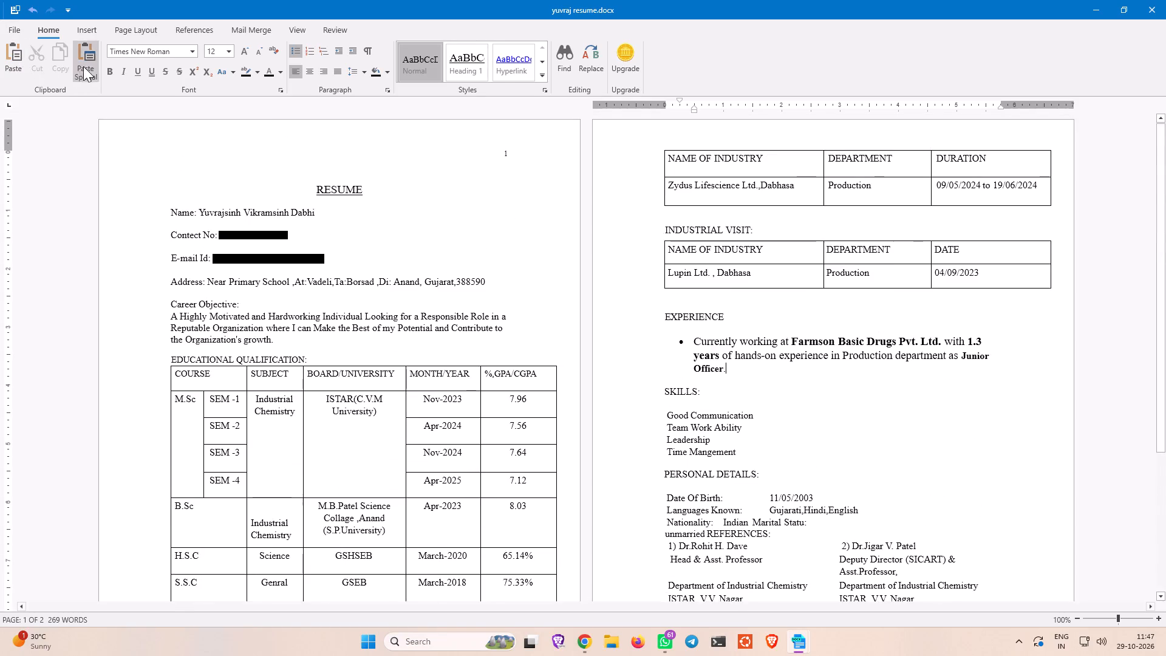
Save the edited resume under its existing file name.
key(ctrl+s)
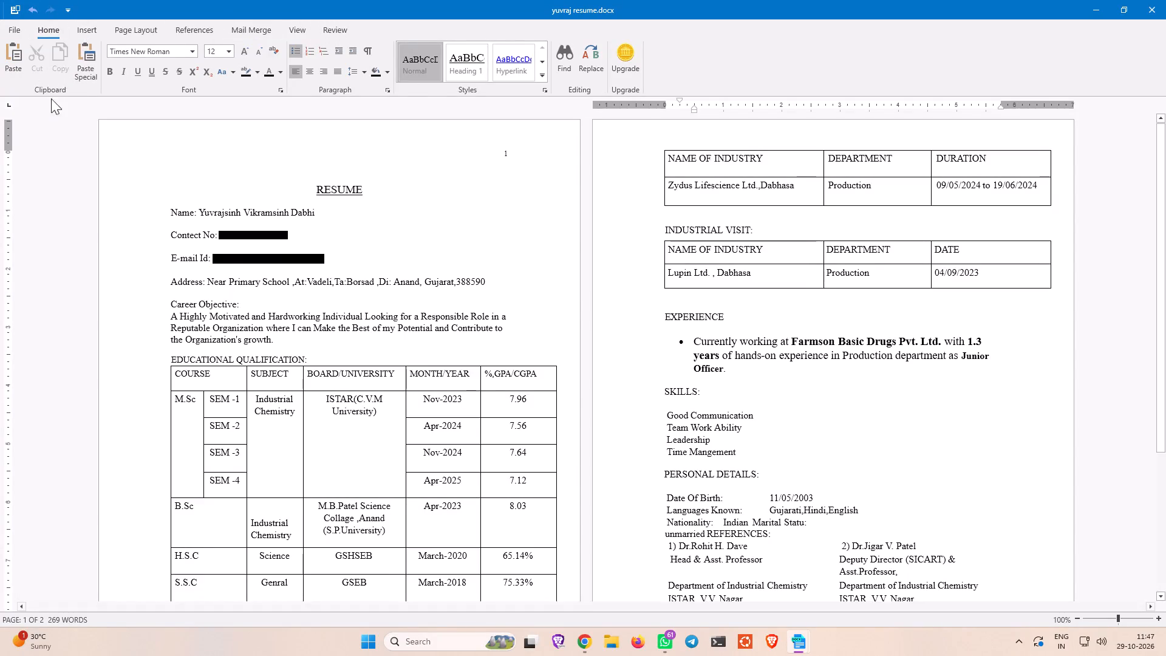
click(12, 36)
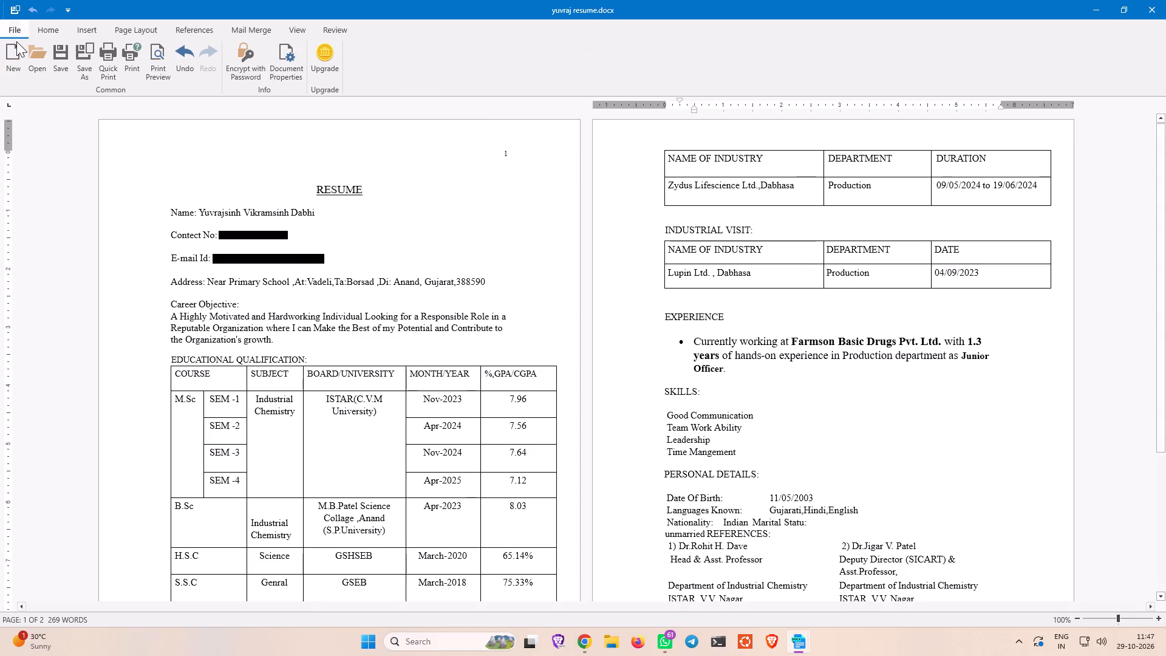
click(58, 63)
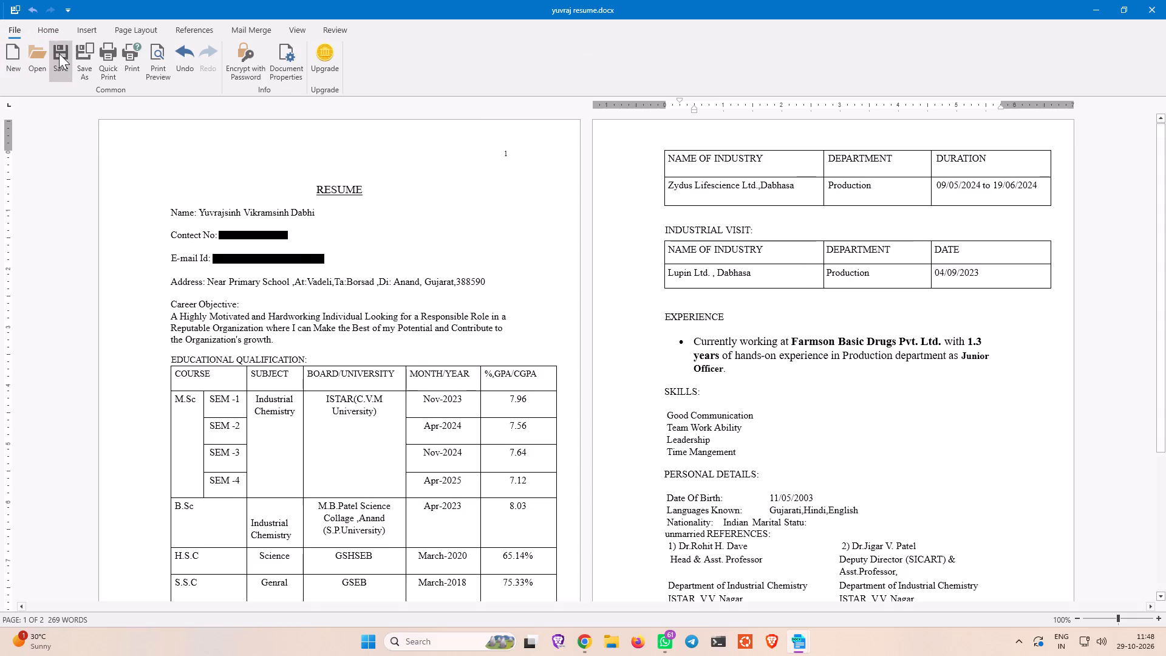
click(59, 53)
Try to open a print preview of the resume and check the layout of both pages.
scroll(438, 243, up, 3)
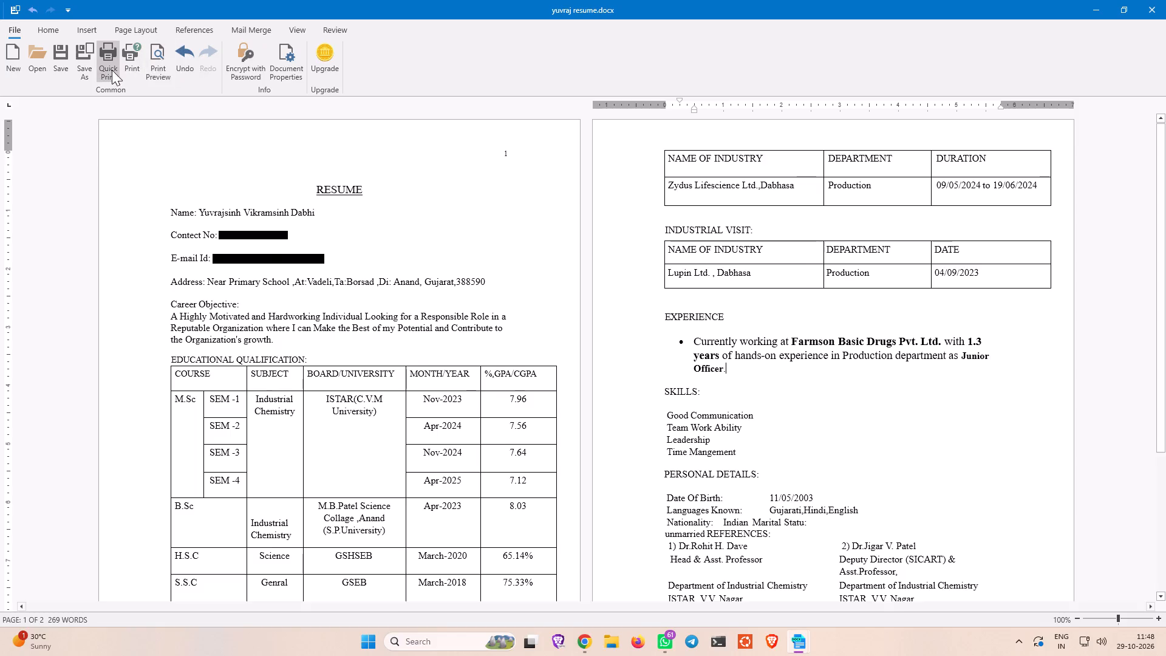
click(152, 69)
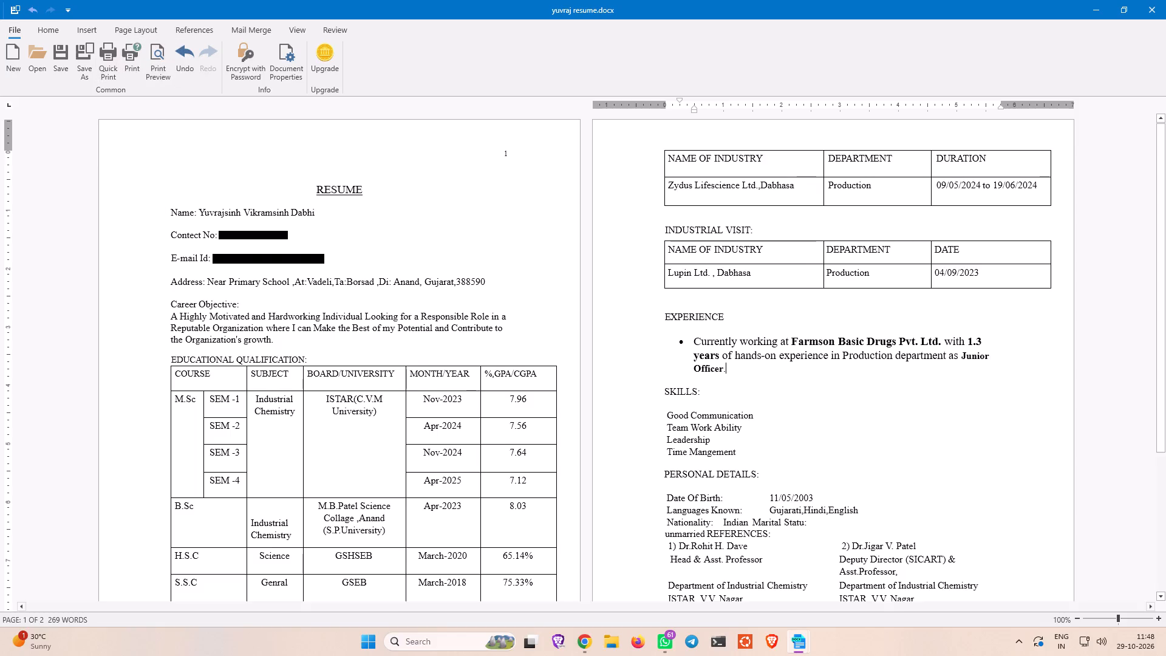
scroll(724, 496, up, 4)
scroll(727, 490, down, 5)
scroll(727, 490, up, 3)
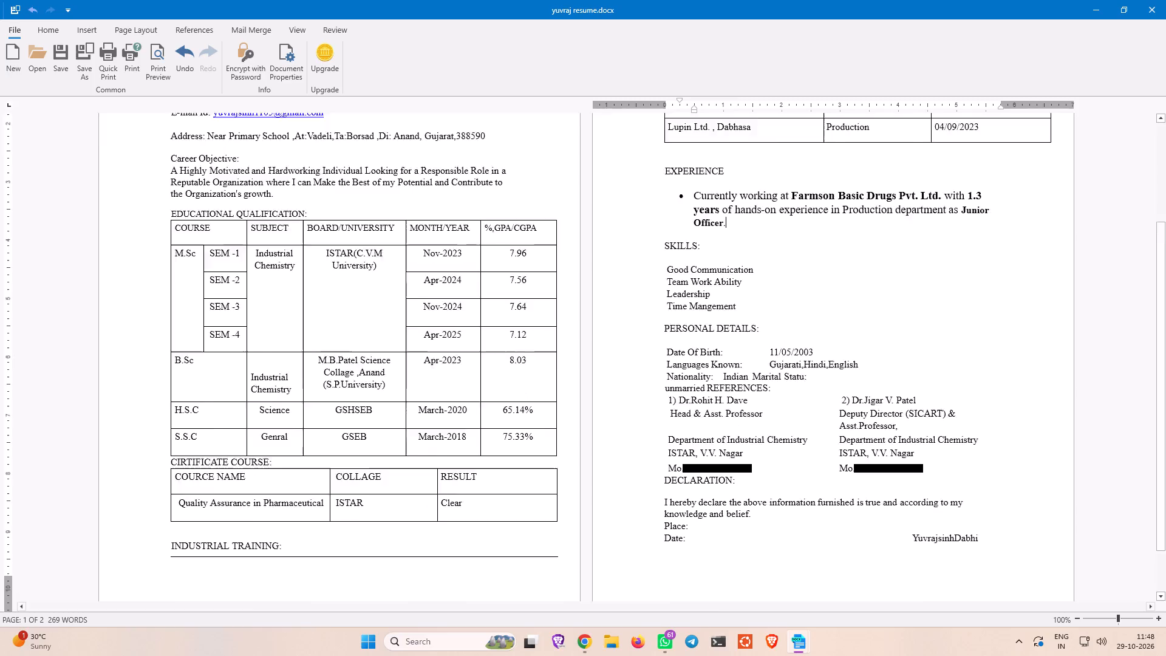
scroll(727, 490, up, 2)
scroll(727, 490, down, 1)
scroll(727, 490, up, 5)
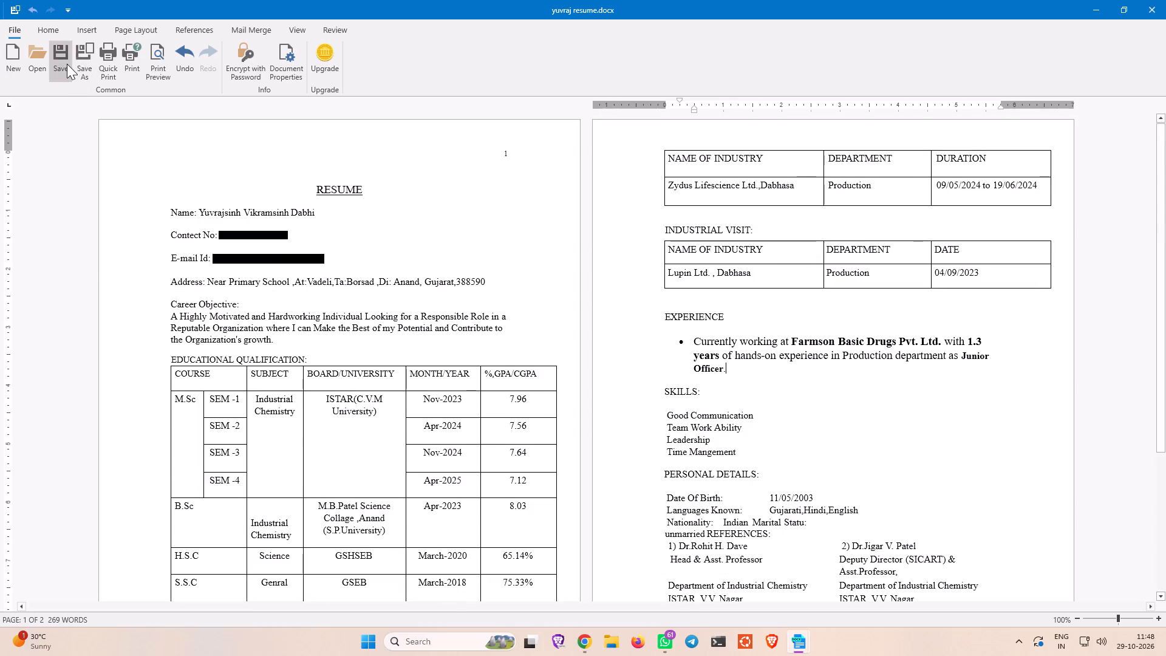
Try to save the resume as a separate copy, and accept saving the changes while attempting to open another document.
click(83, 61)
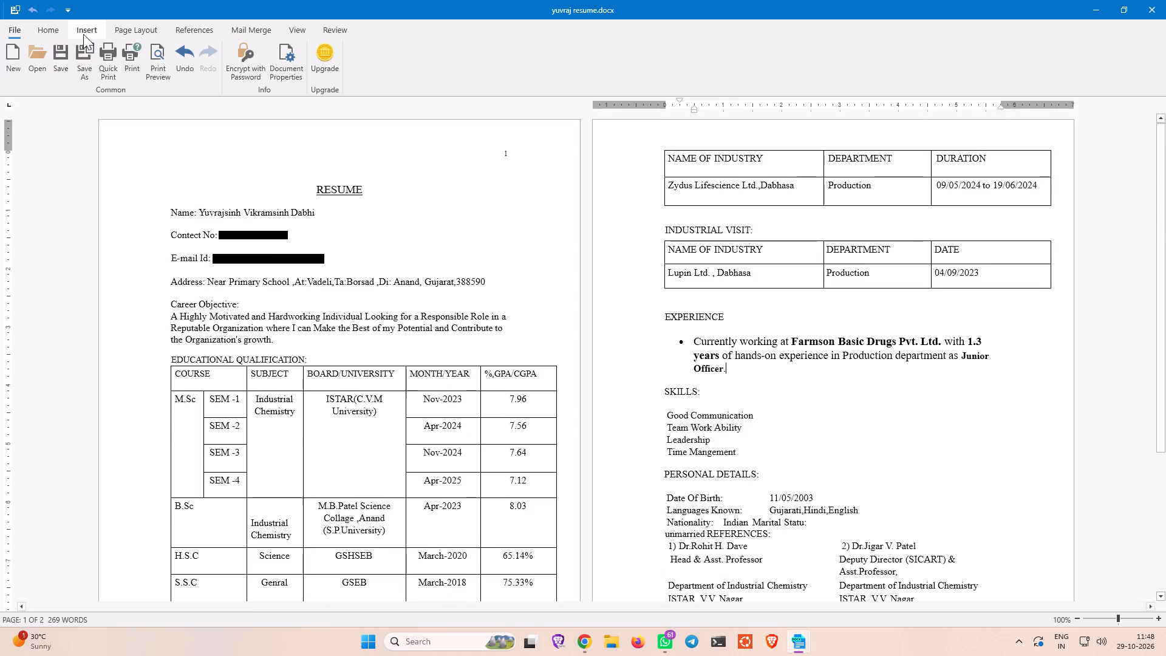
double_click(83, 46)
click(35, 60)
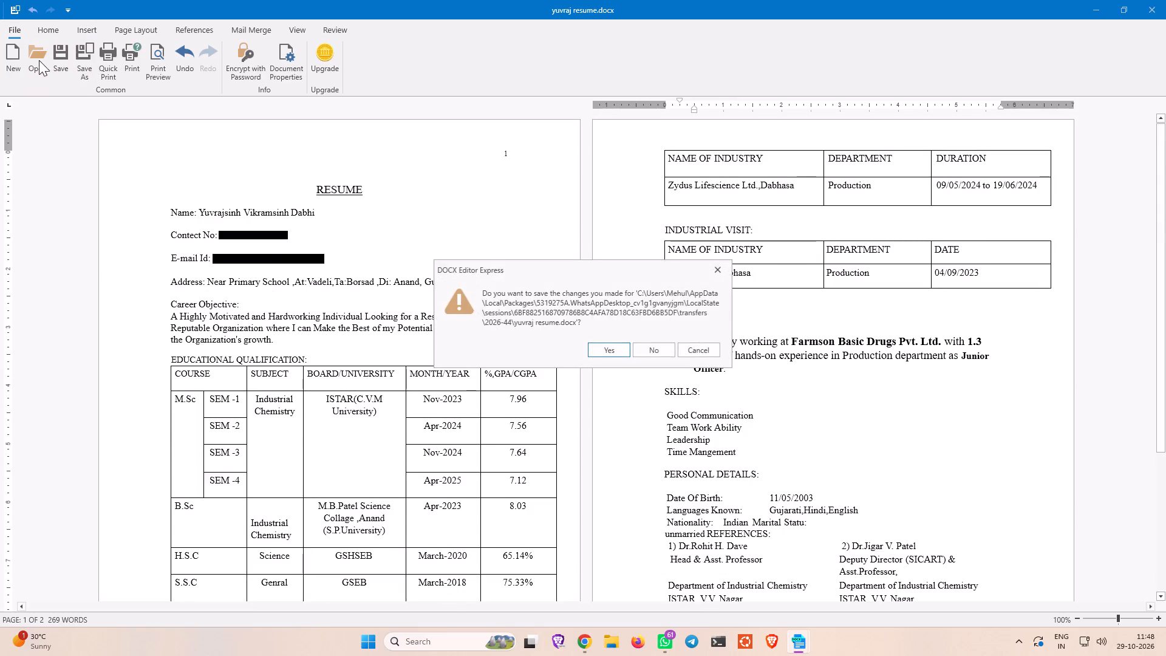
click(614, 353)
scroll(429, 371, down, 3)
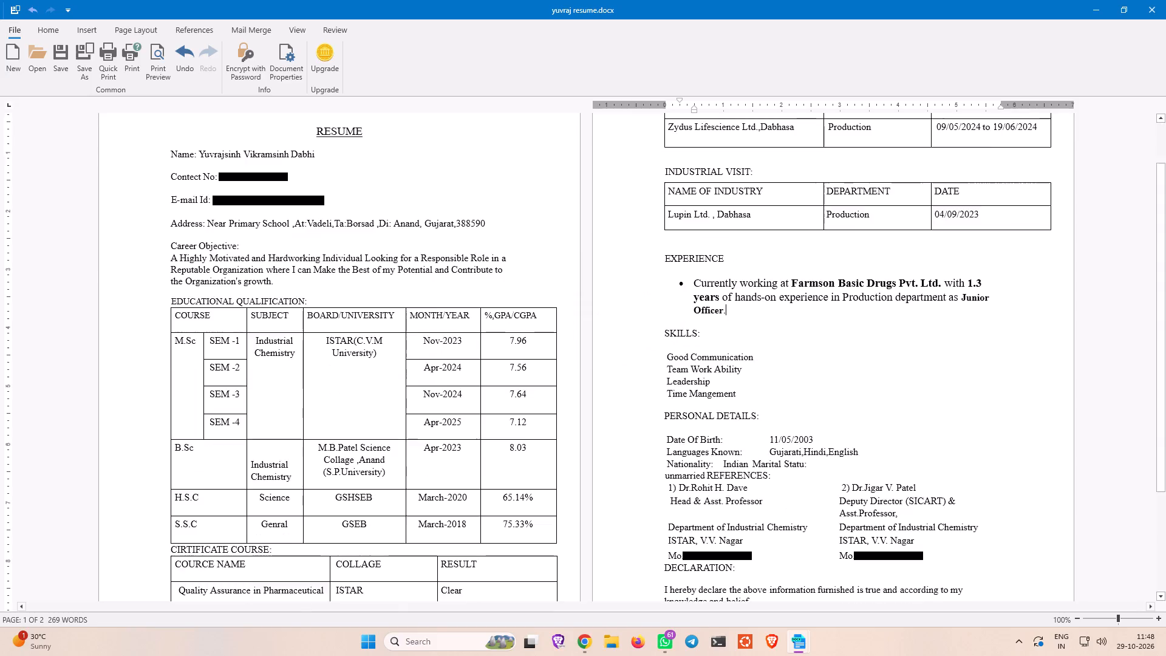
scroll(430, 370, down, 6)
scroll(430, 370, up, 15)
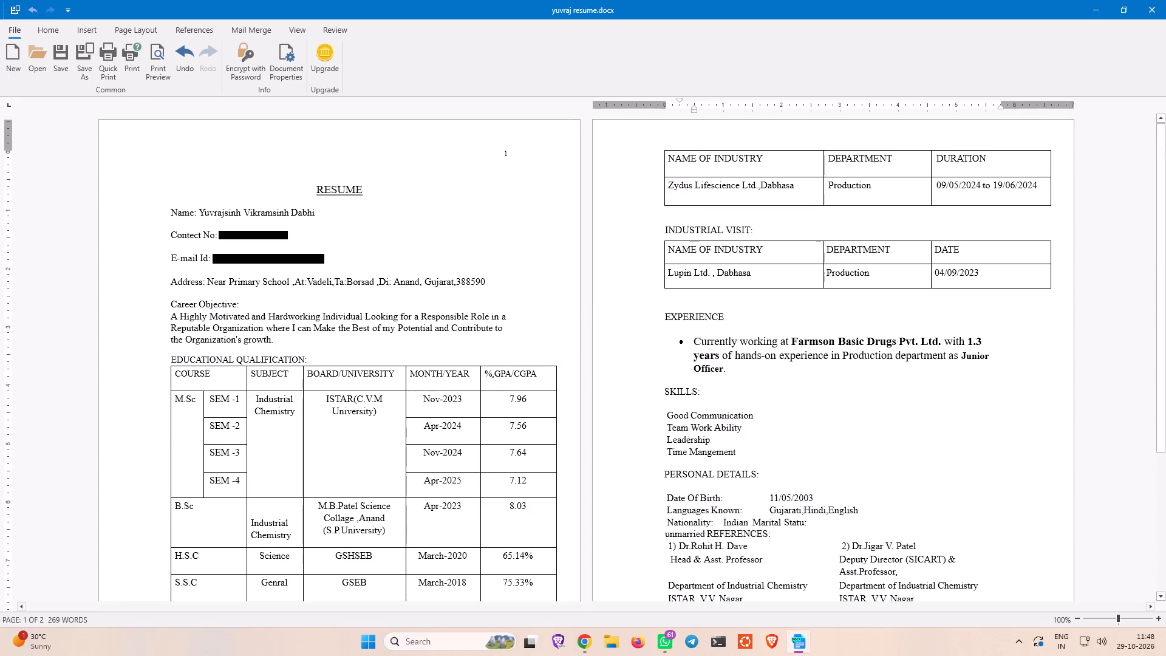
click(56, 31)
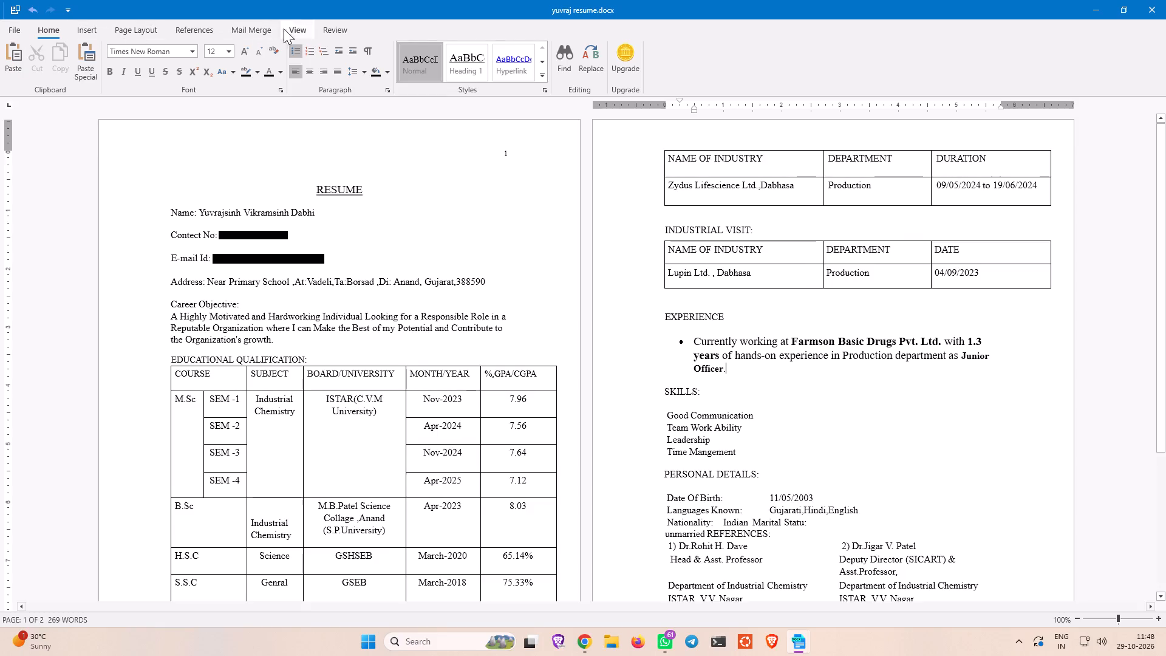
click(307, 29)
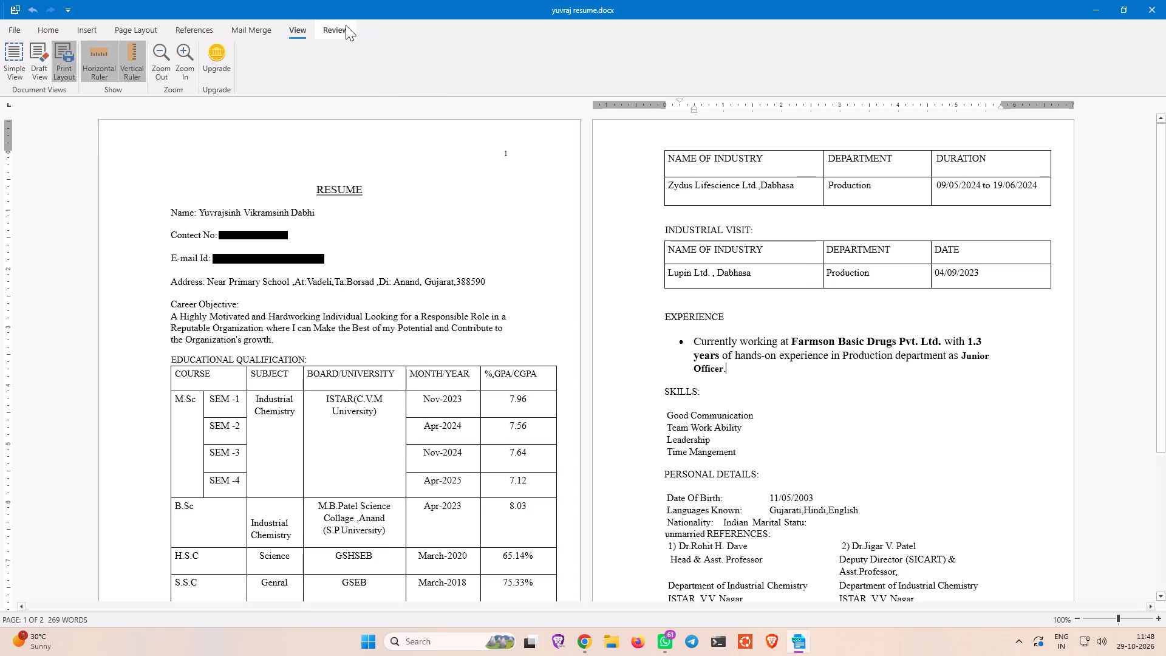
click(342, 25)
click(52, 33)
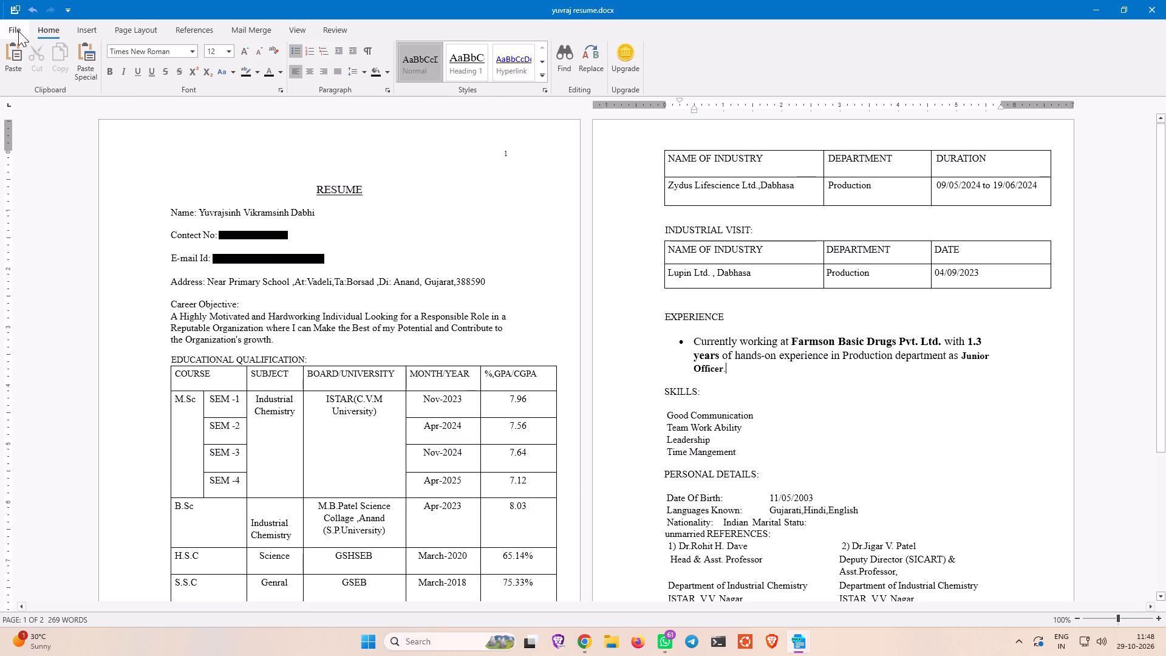
Retry saving the resume as a copy, and again accept saving the changes while attempting to open another document.
click(18, 31)
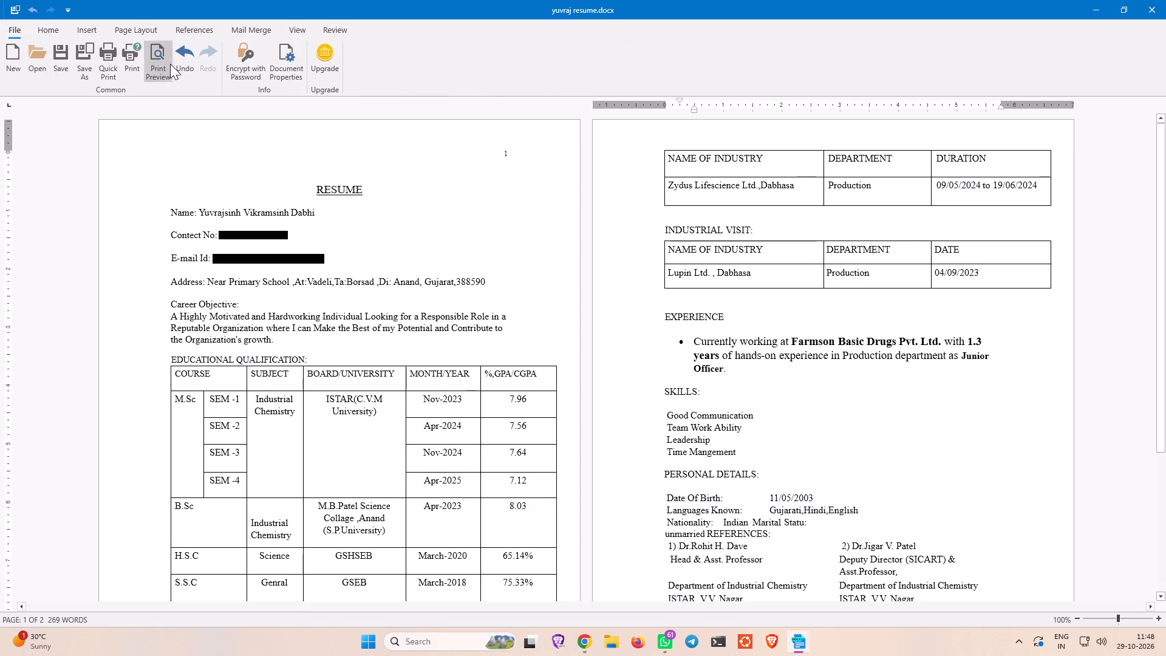
click(81, 53)
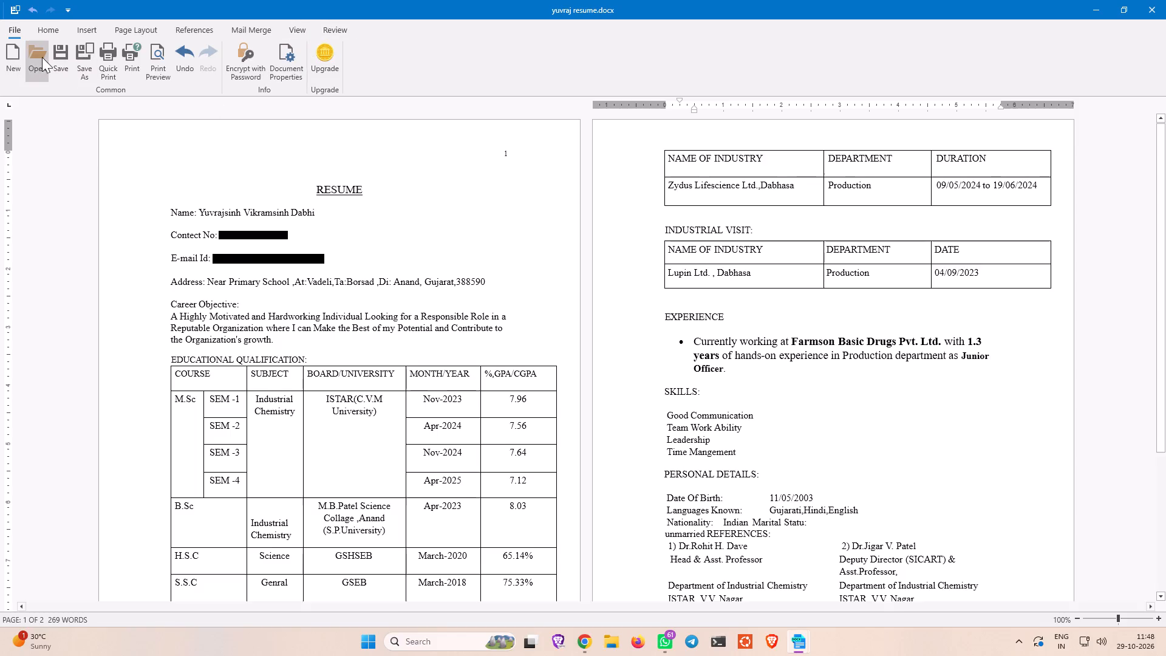
click(35, 55)
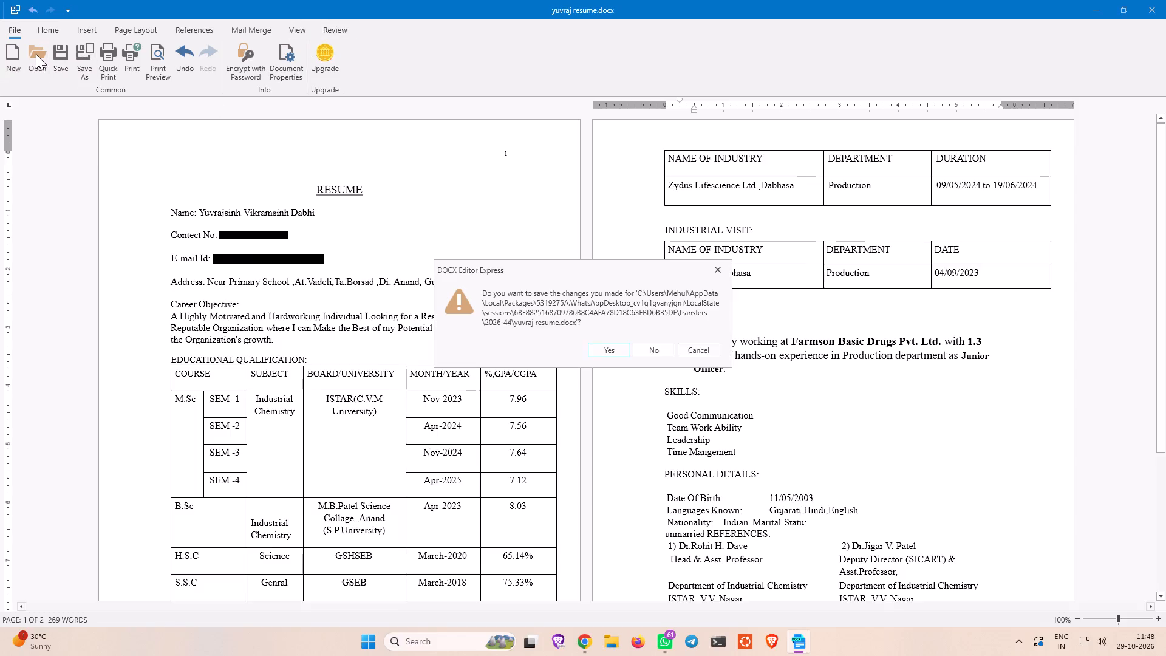
click(609, 348)
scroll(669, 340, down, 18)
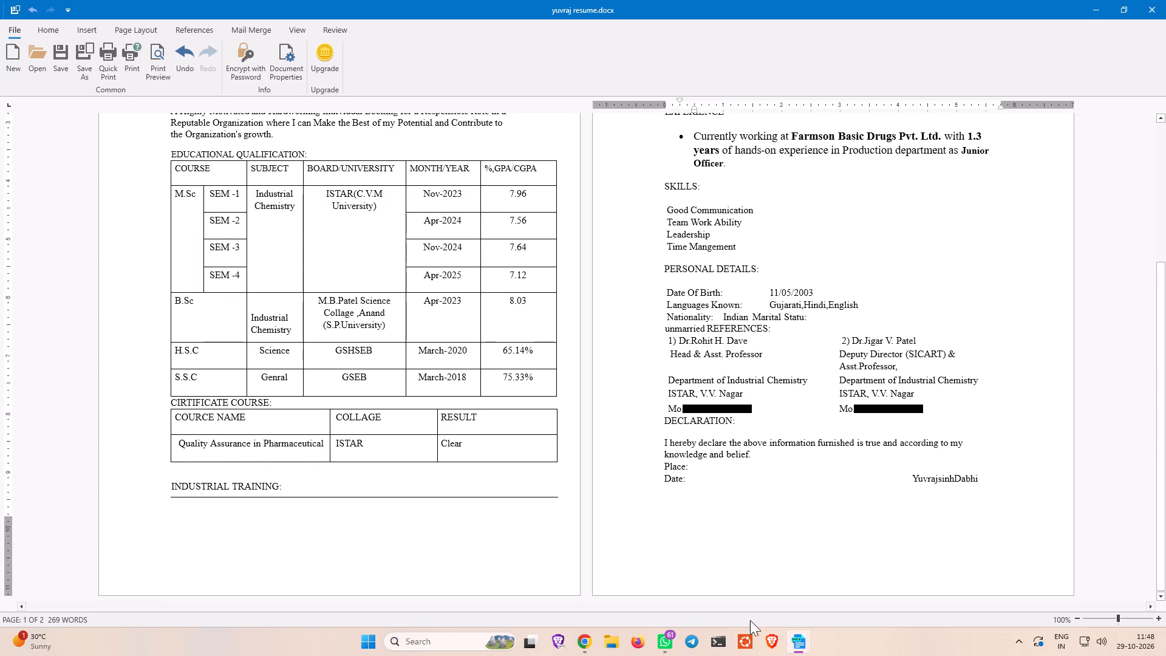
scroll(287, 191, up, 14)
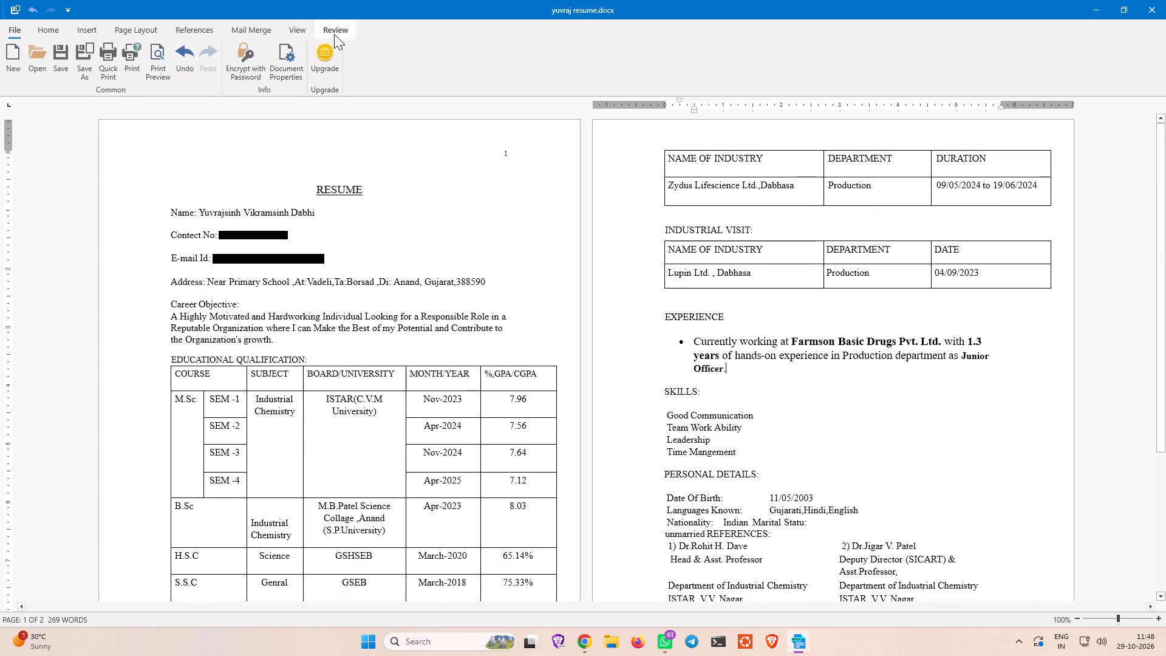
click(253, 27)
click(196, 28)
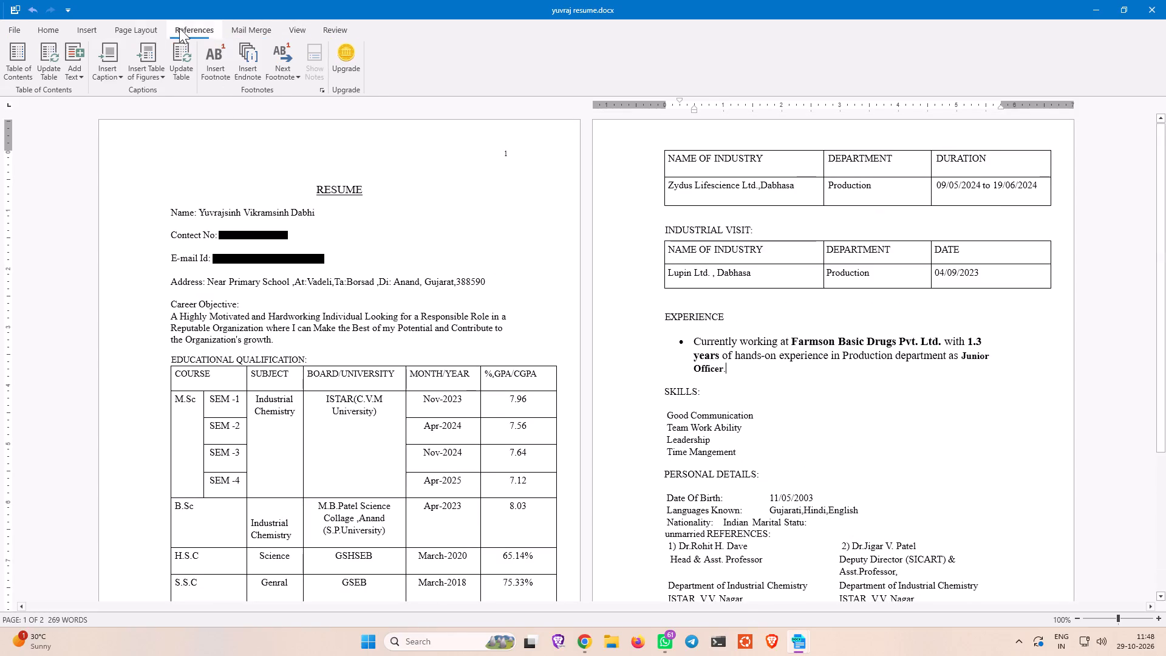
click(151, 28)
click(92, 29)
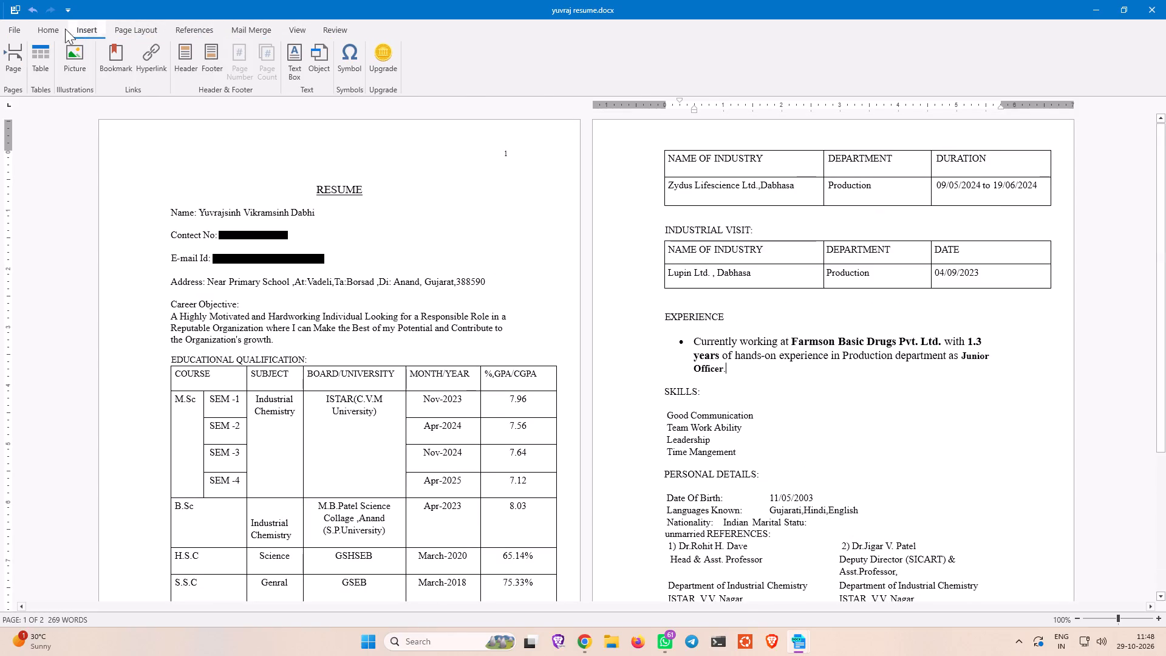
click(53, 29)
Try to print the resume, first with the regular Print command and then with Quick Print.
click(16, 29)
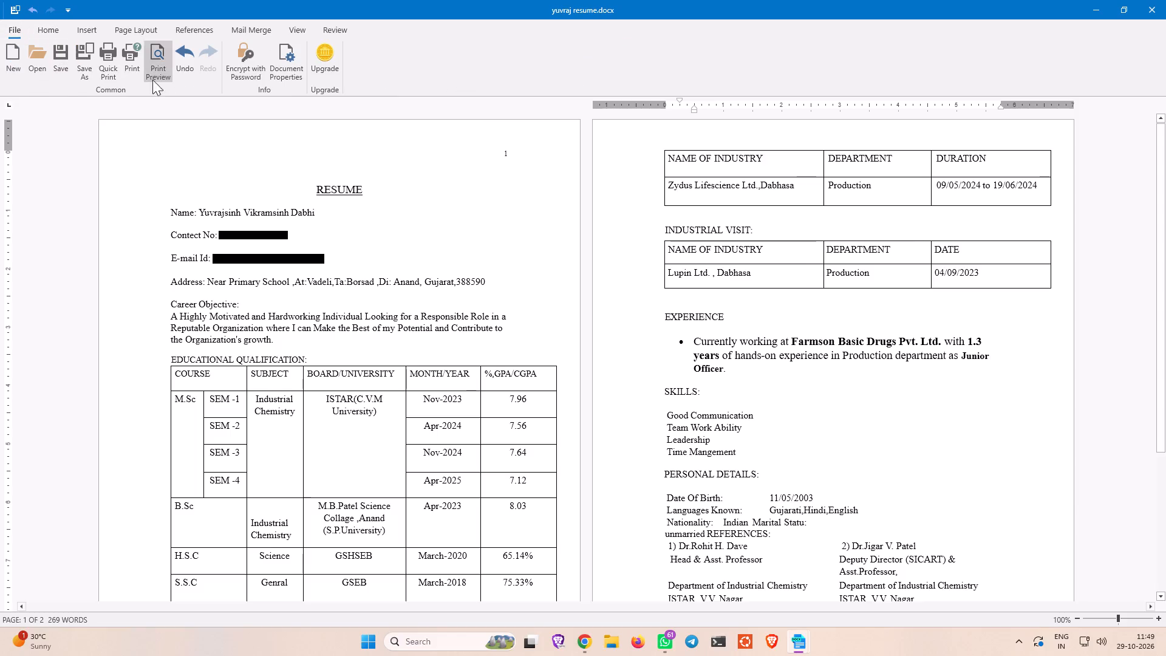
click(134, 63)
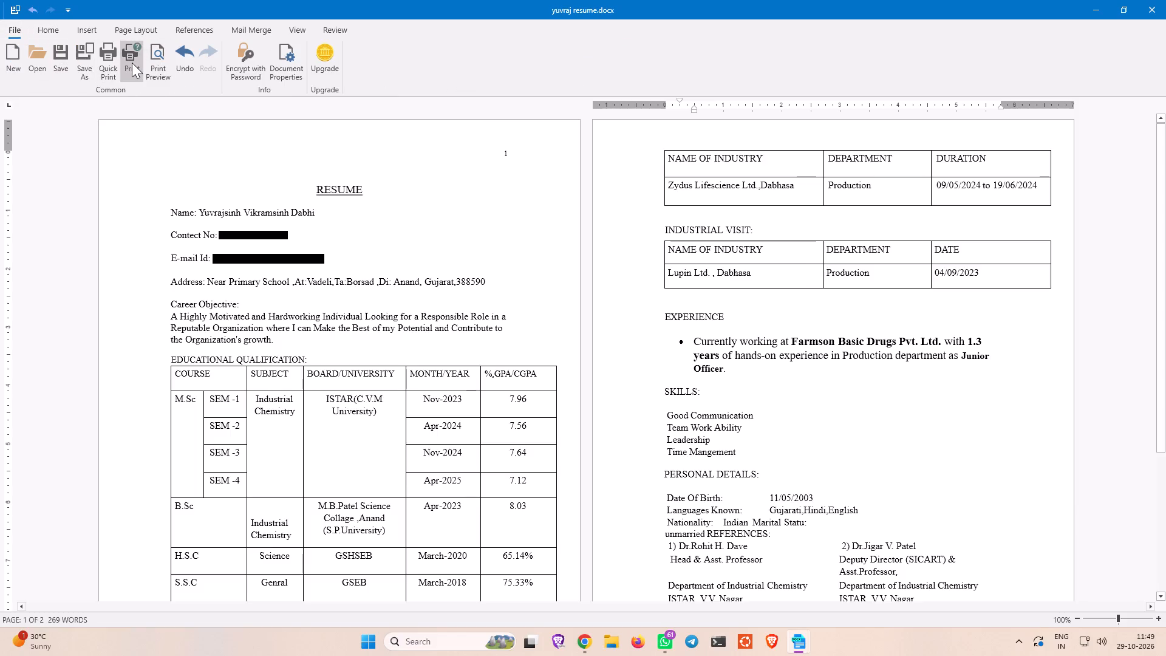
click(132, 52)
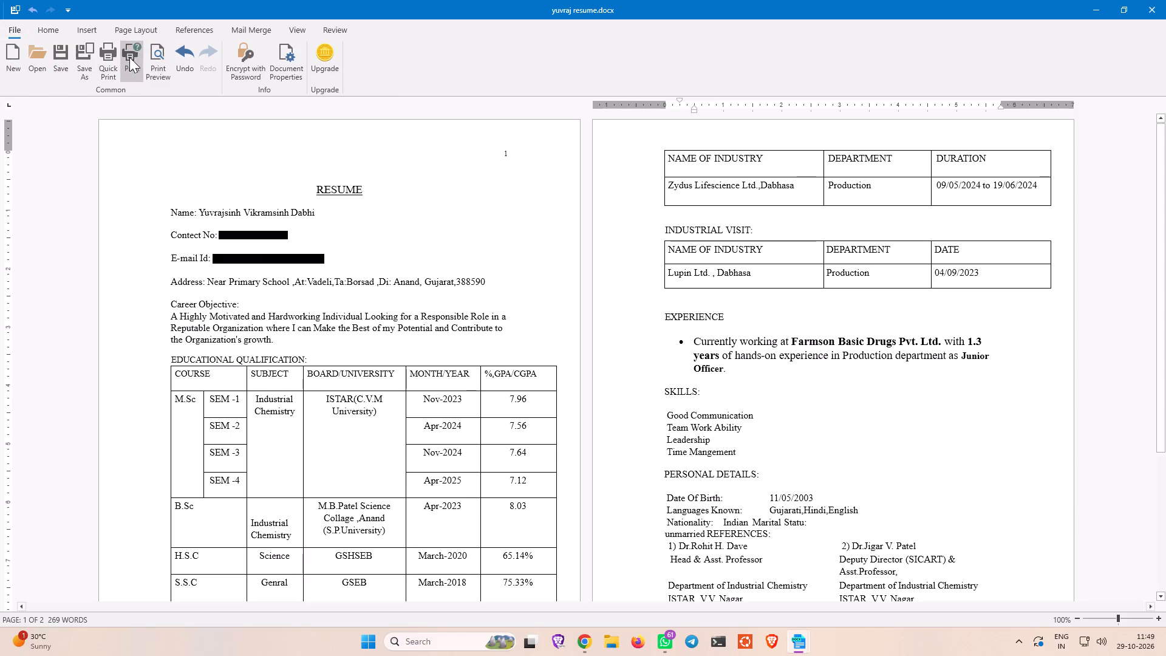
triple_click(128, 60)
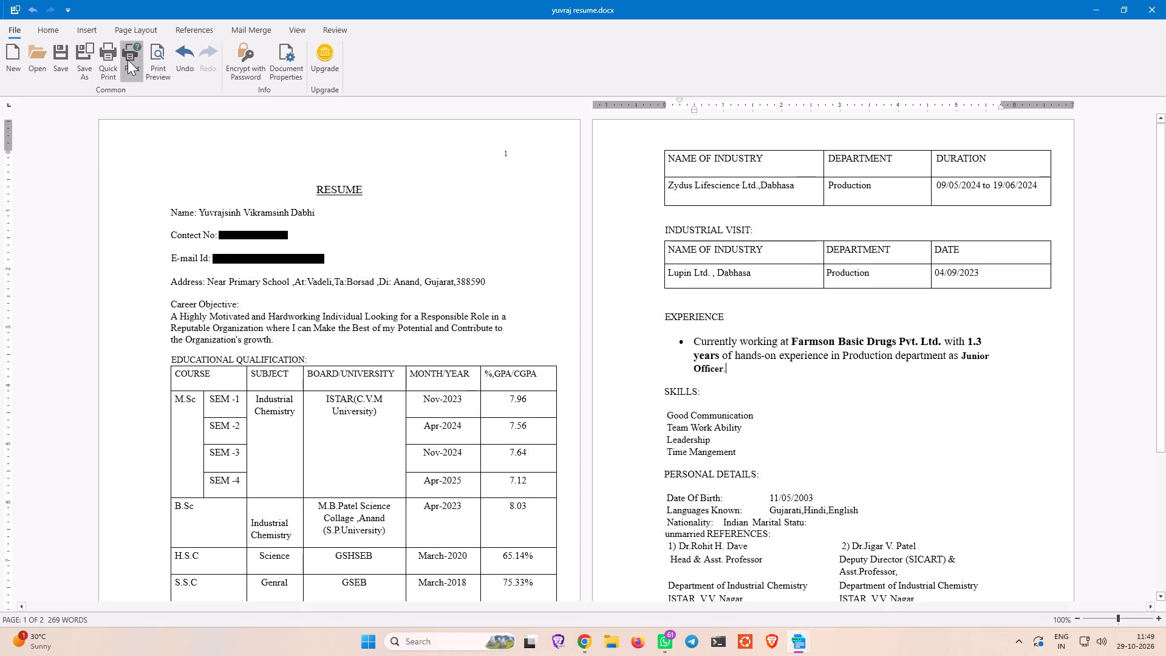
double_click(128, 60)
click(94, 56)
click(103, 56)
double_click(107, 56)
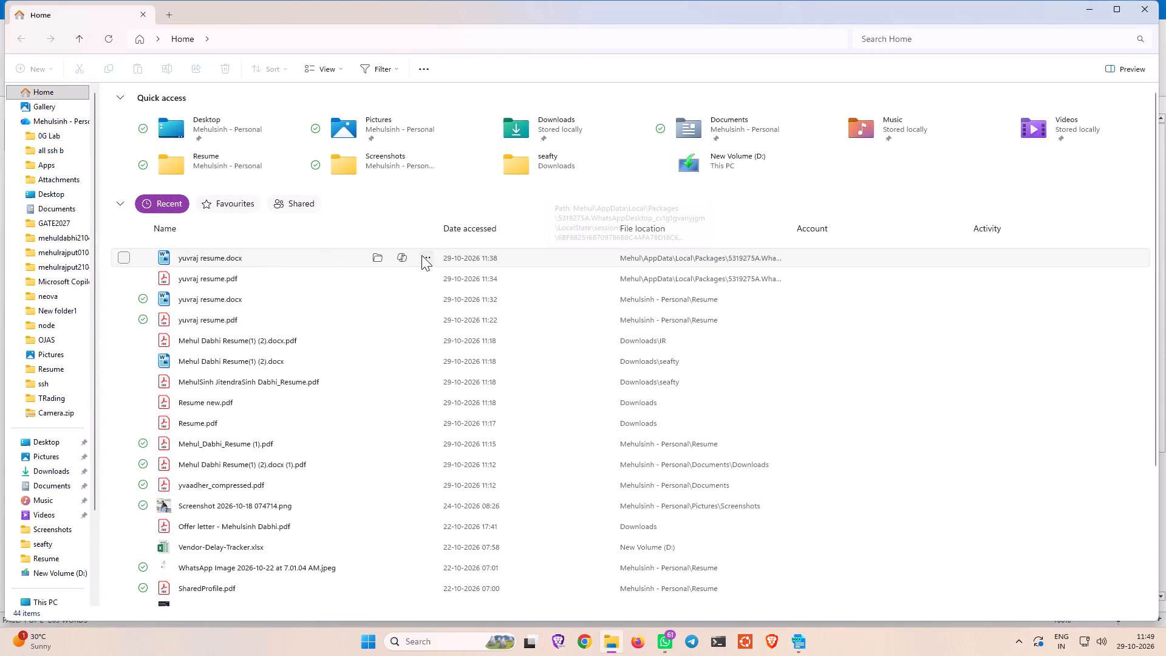
click(423, 253)
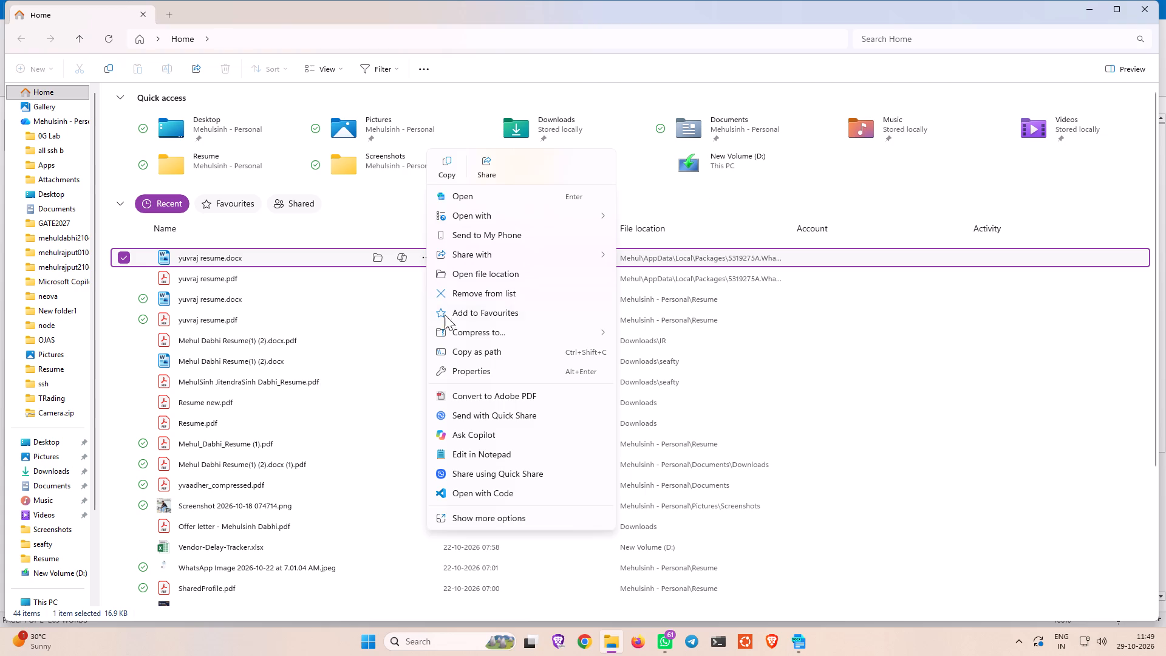
click(506, 399)
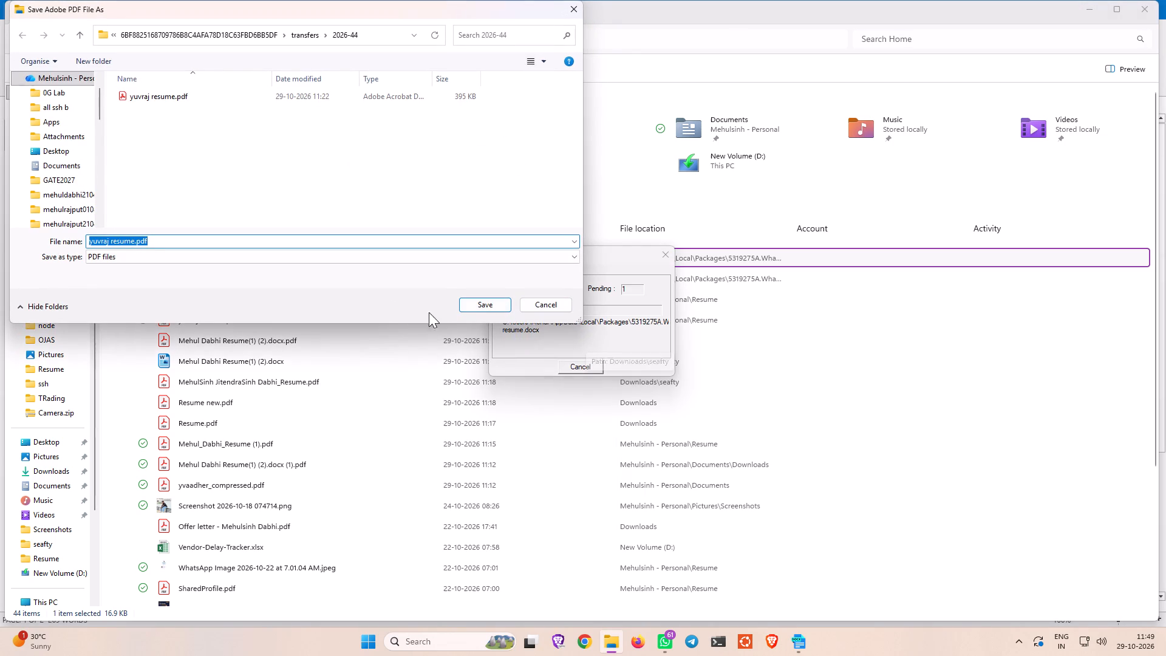
click(489, 306)
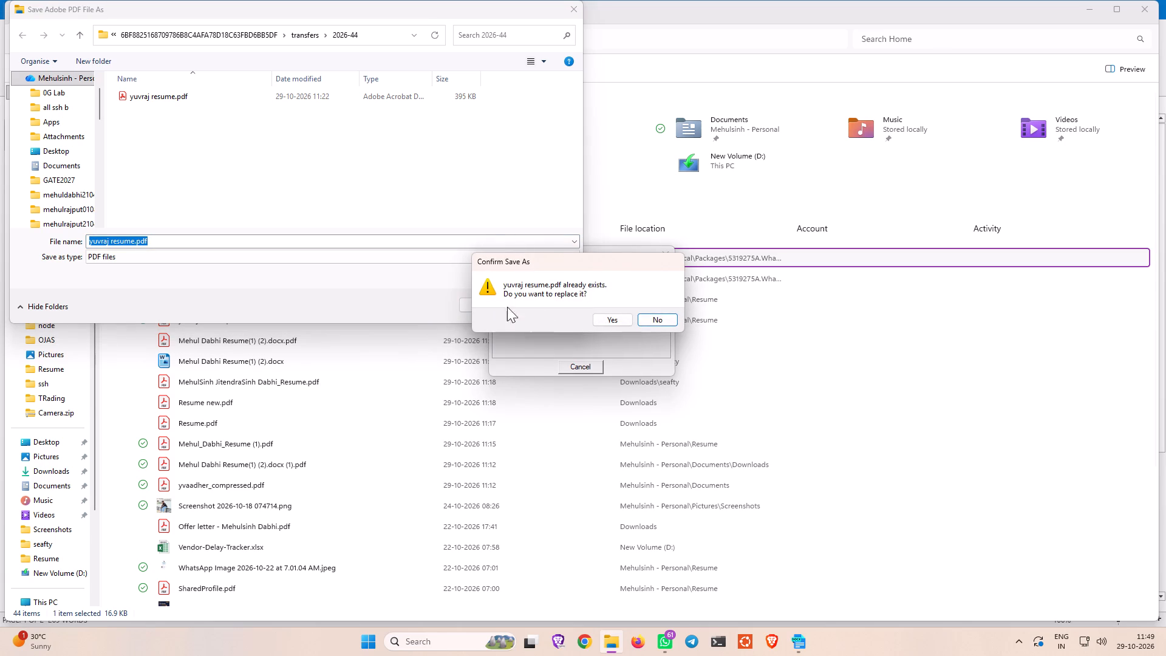
click(648, 324)
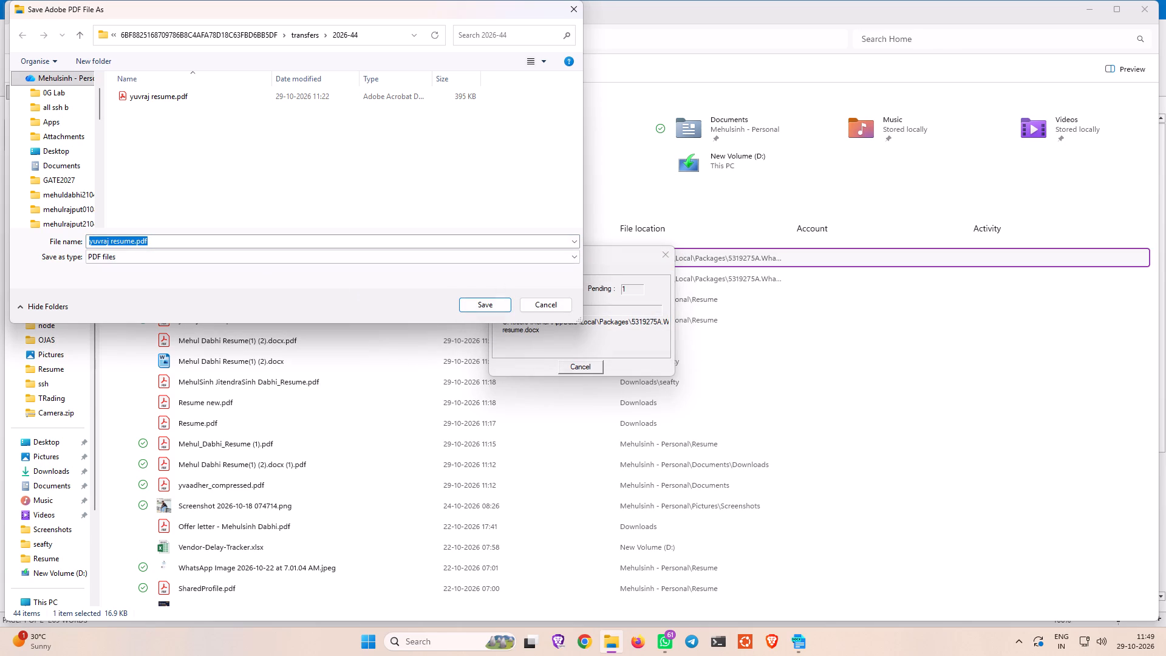
Capitalise the PDF's name as Yuvraj resume.pdf, try to save it, and decline replacing the existing file.
click(135, 239)
click(134, 241)
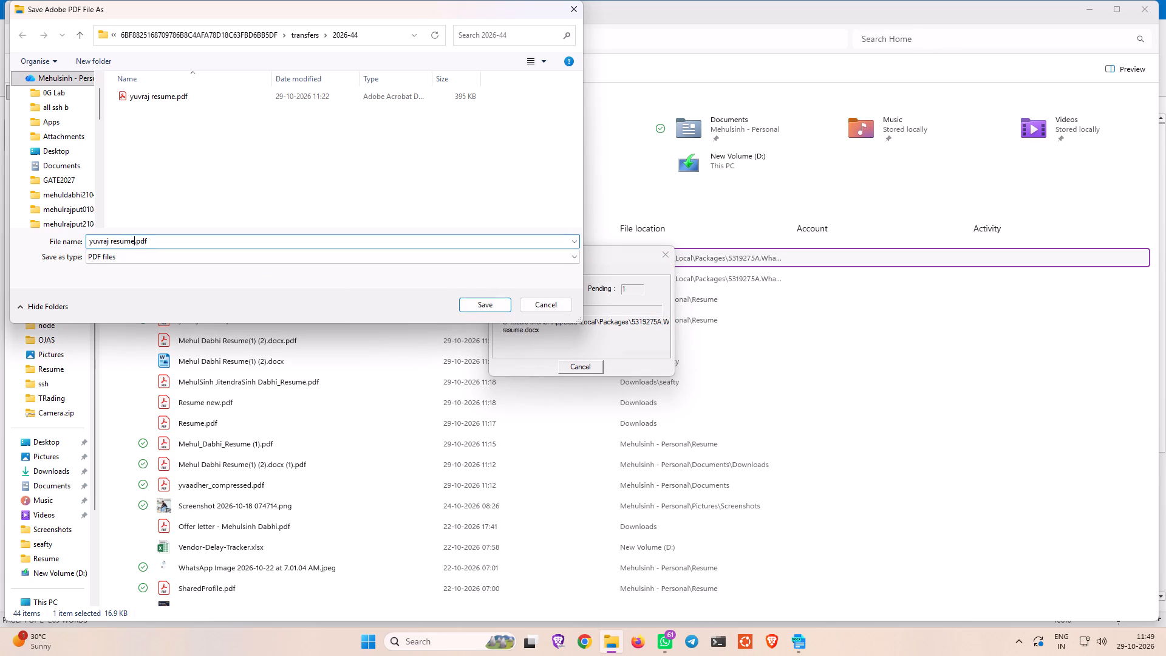
click(92, 242)
key(BackSpace)
click(480, 306)
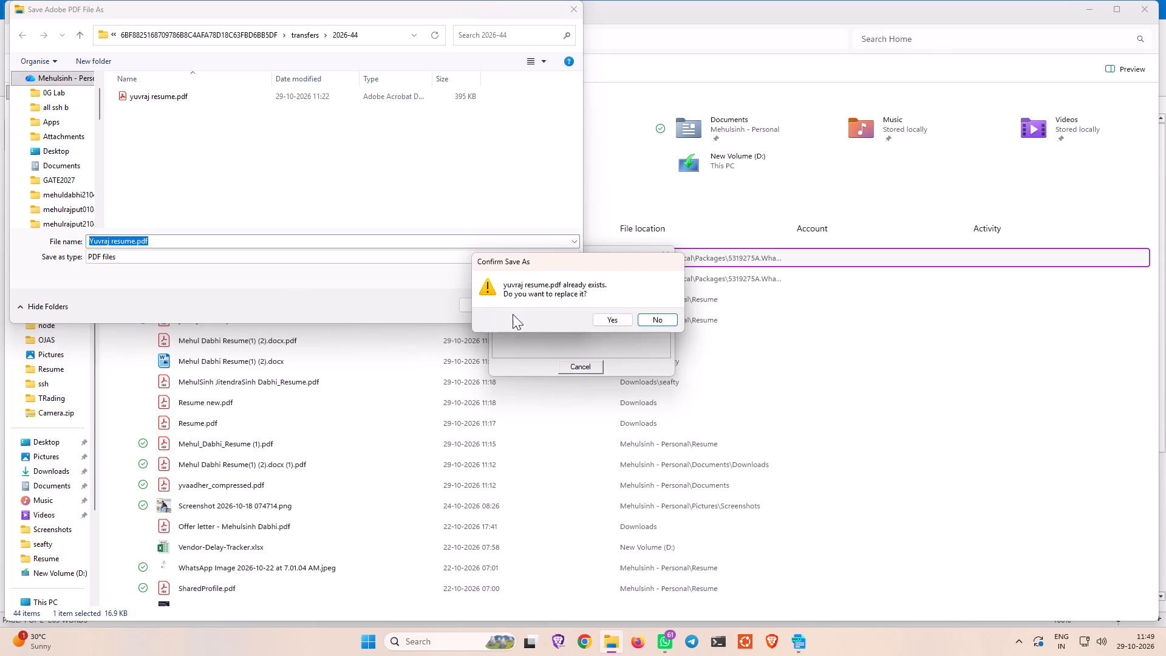
click(647, 321)
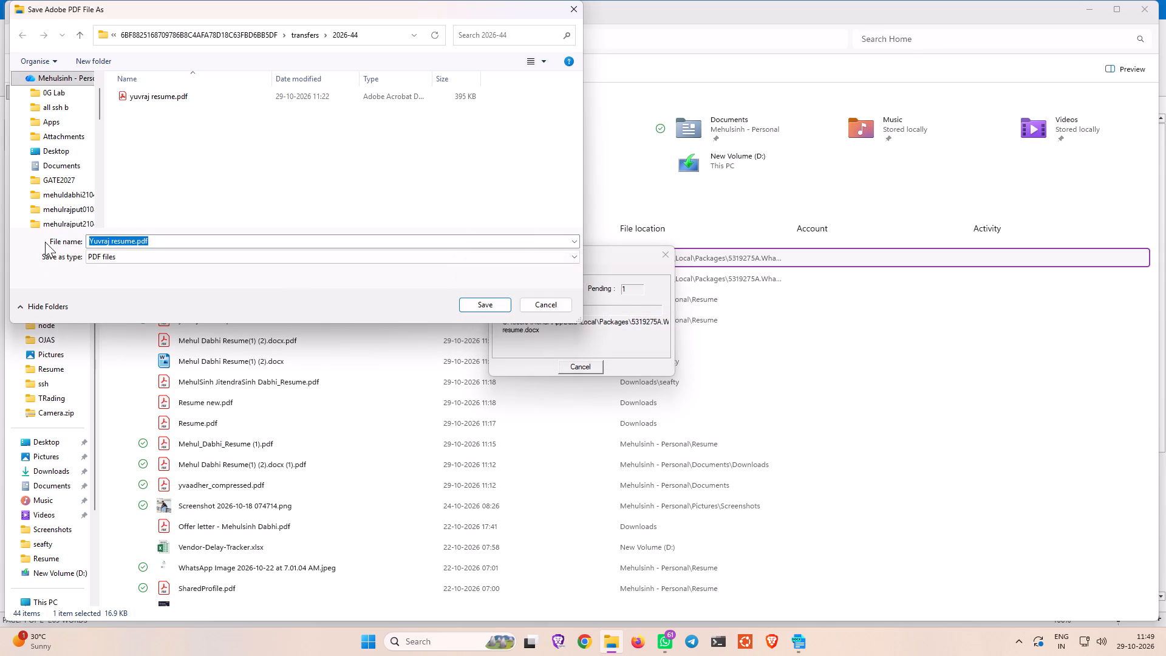
Change the PDF's name to YUVRAJ resume.pdf, try to save it, and decline replacing the existing file.
click(95, 243)
click(121, 242)
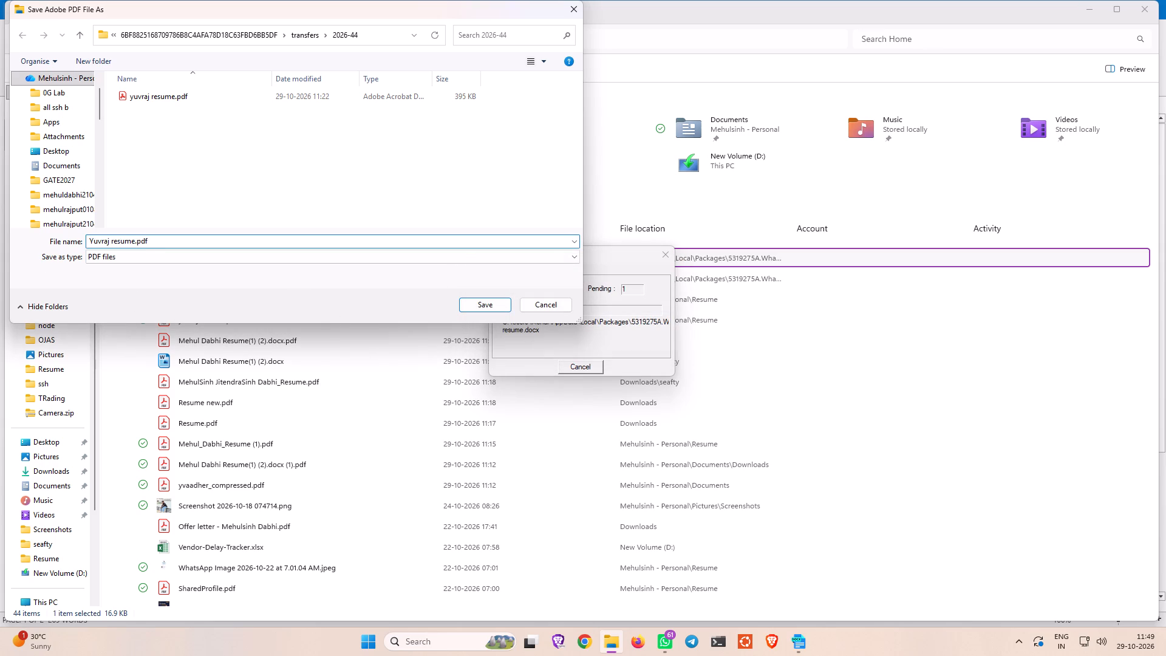
click(111, 241)
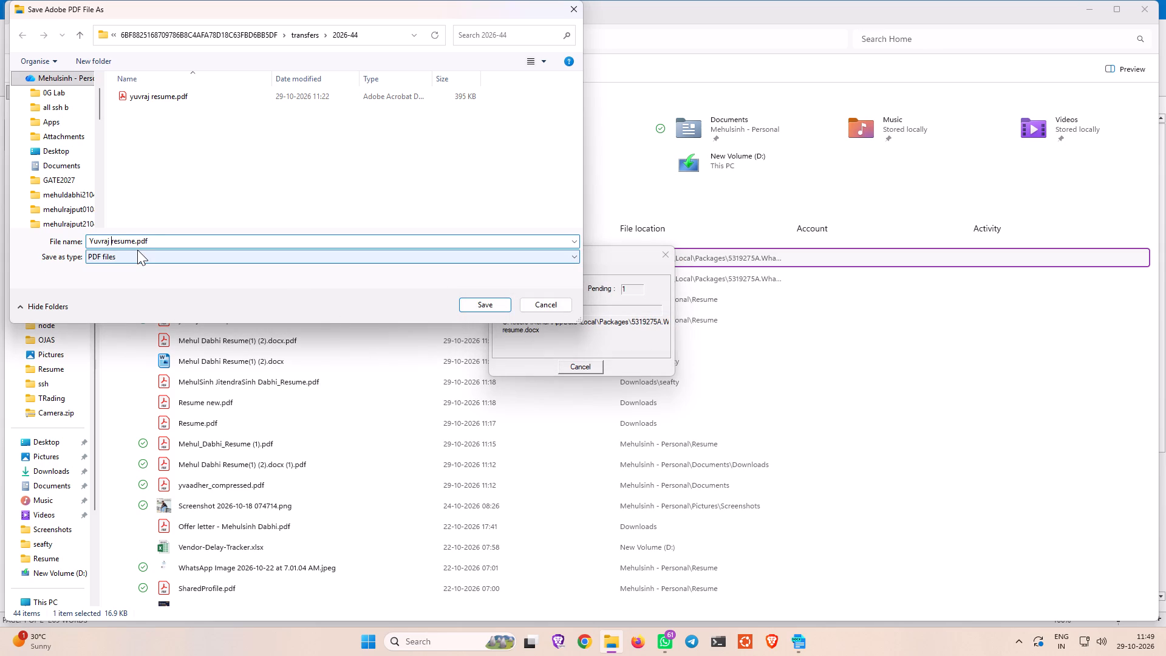
key(BackSpace)
key(BackSpace)
key(BackSpace)
key(BackSpace)
key(BackSpace)
key(BackSpace)
key(BackSpace)
text(UVRAJ)
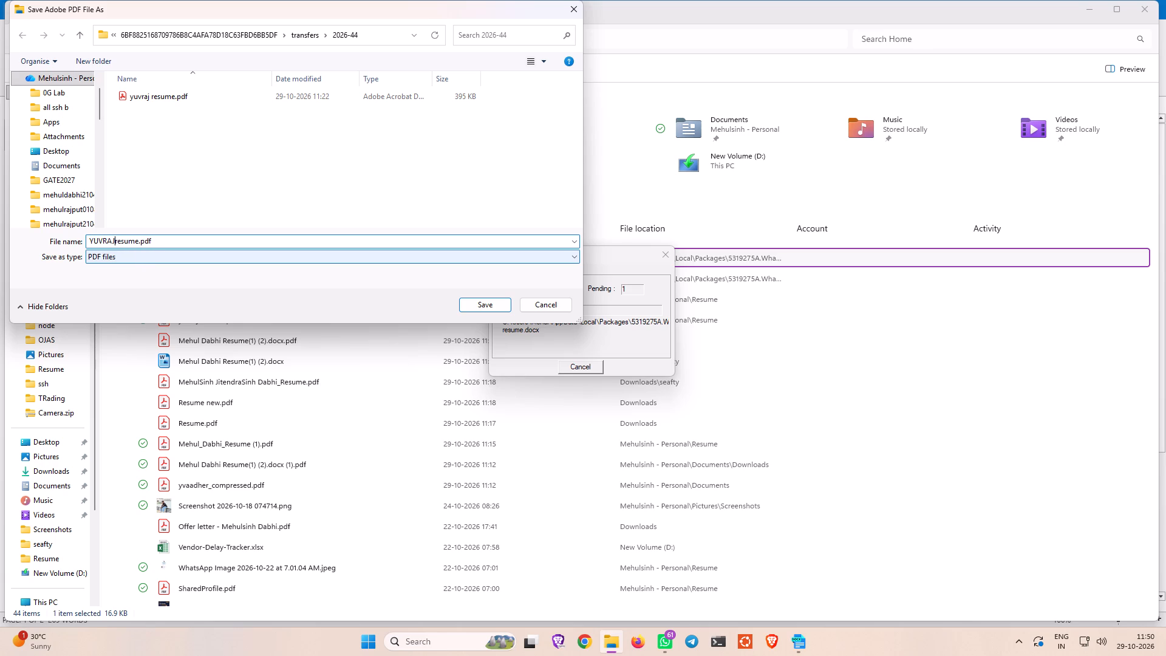
key(space)
click(477, 304)
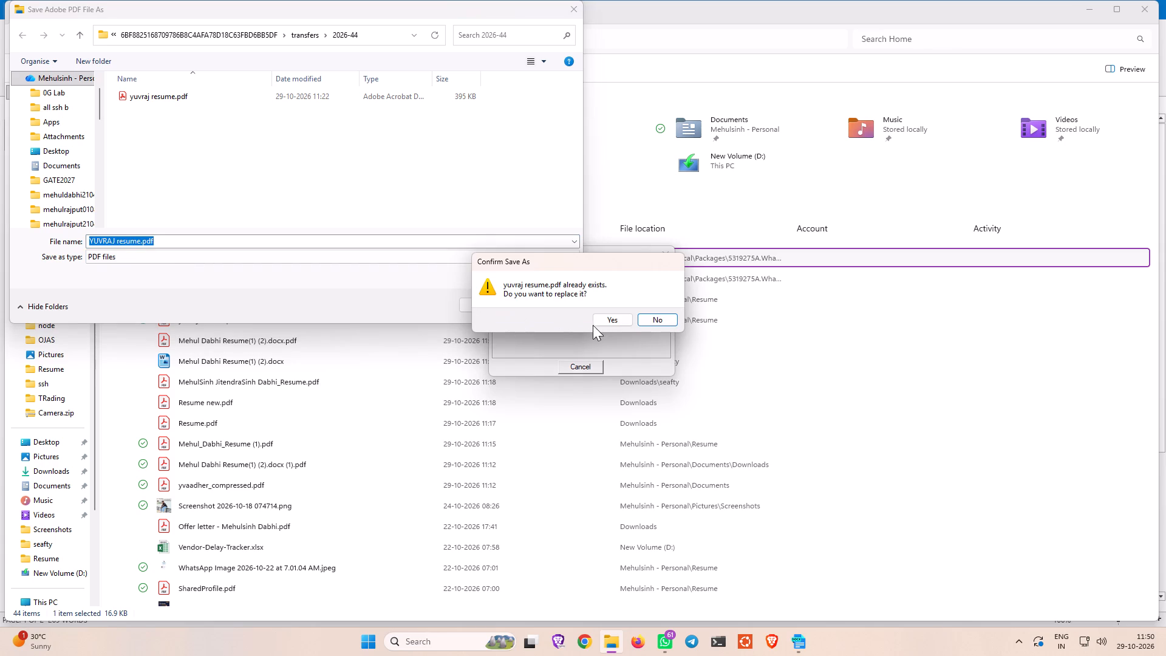
click(649, 321)
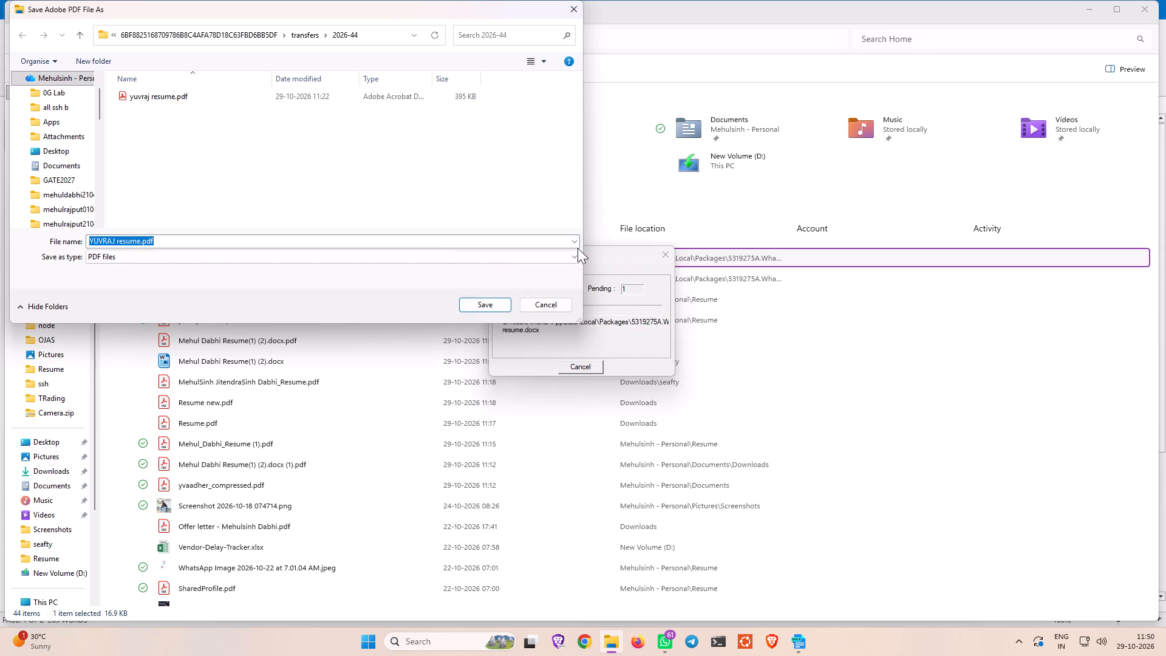
Save the PDF under the name YUVRAJ resume 1.pdf and close the conversion status window.
click(134, 241)
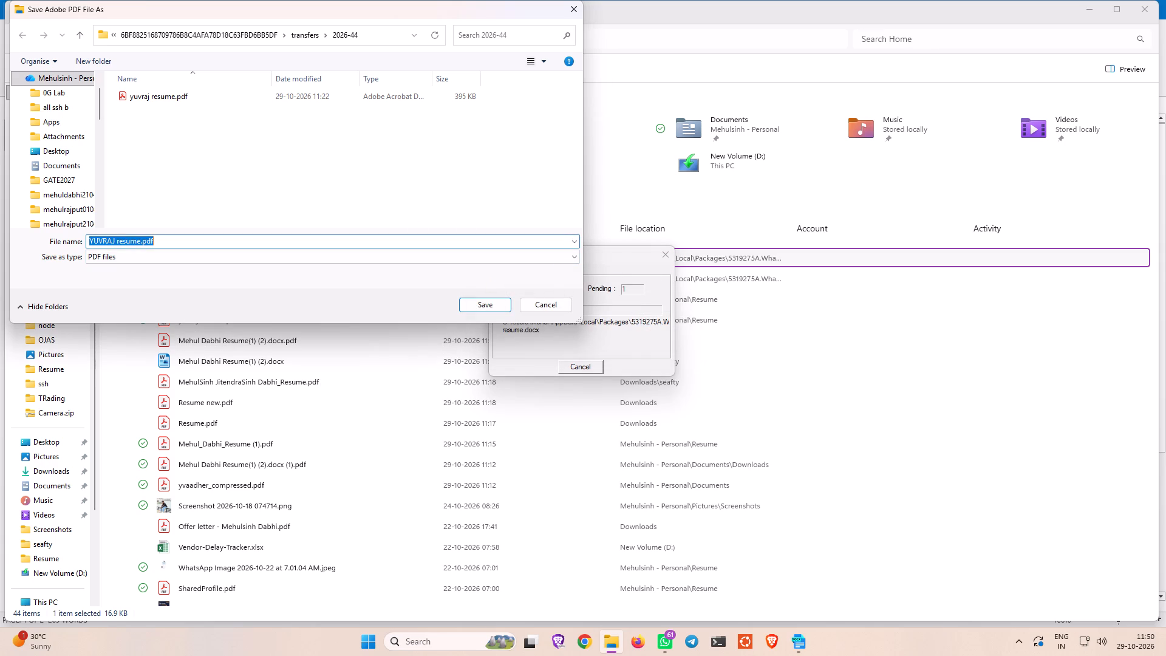
click(140, 240)
key(space)
text(1)
click(477, 306)
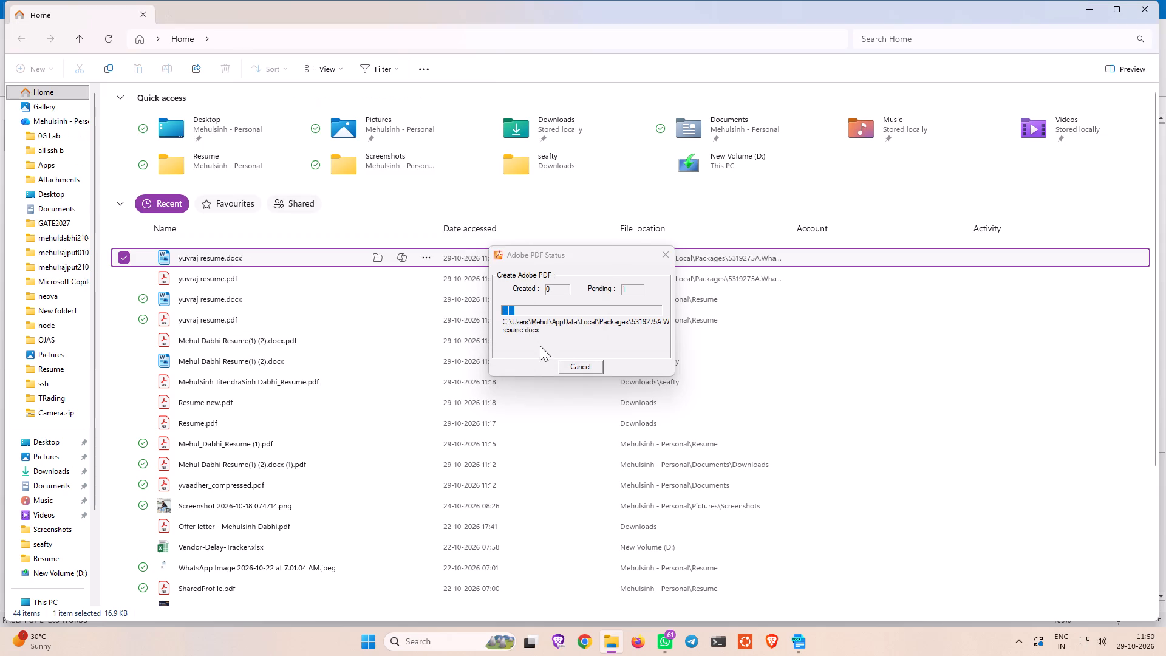
click(667, 250)
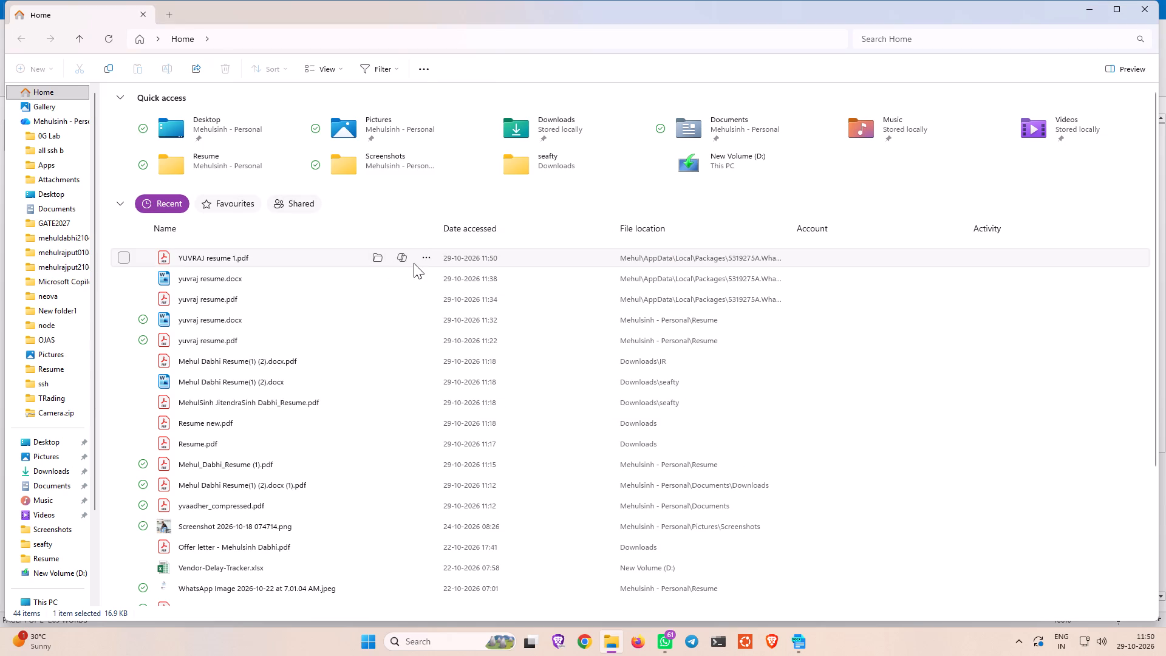
Bring up the apps that YUVRAJ resume 1.pdf can be shared with.
click(421, 259)
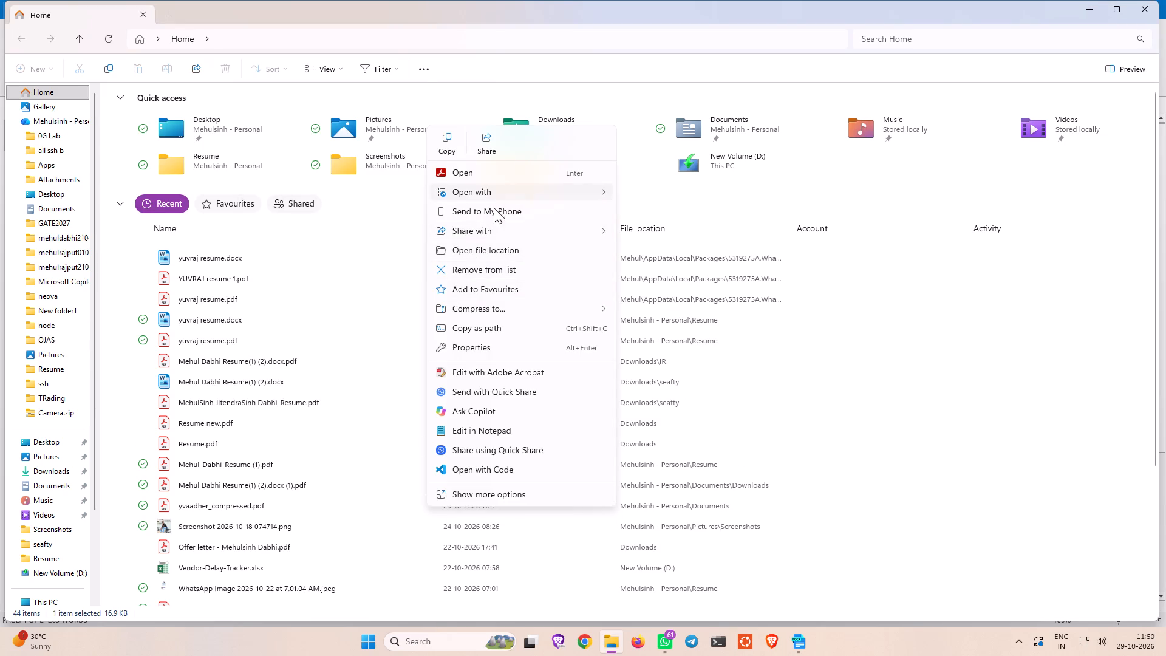
click(511, 233)
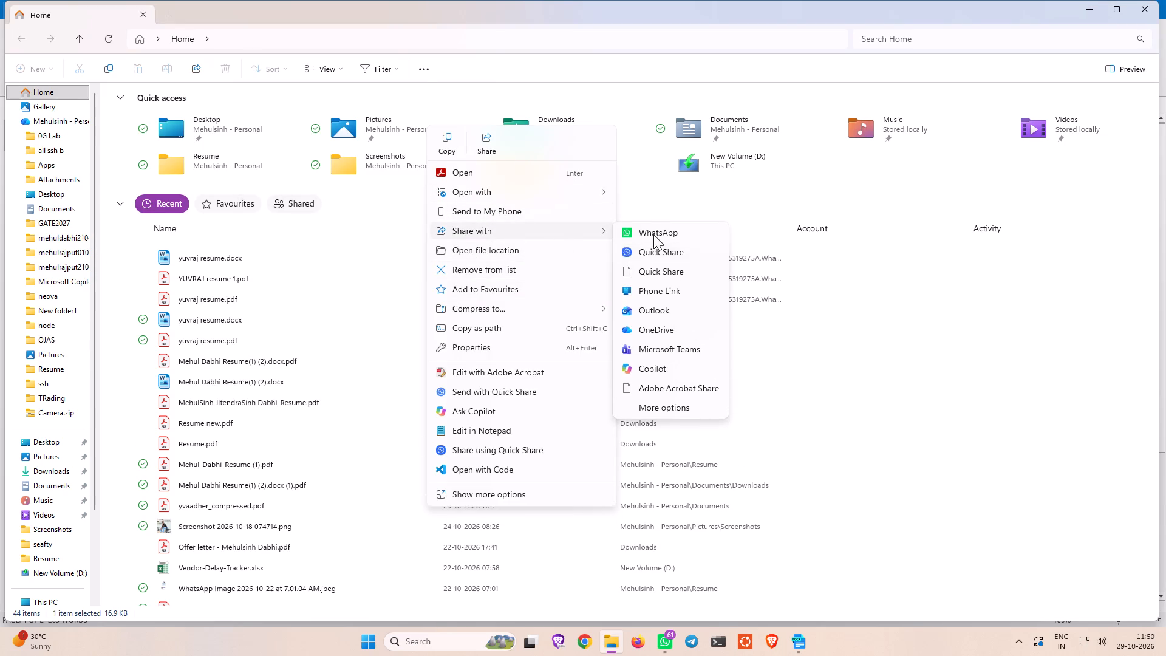
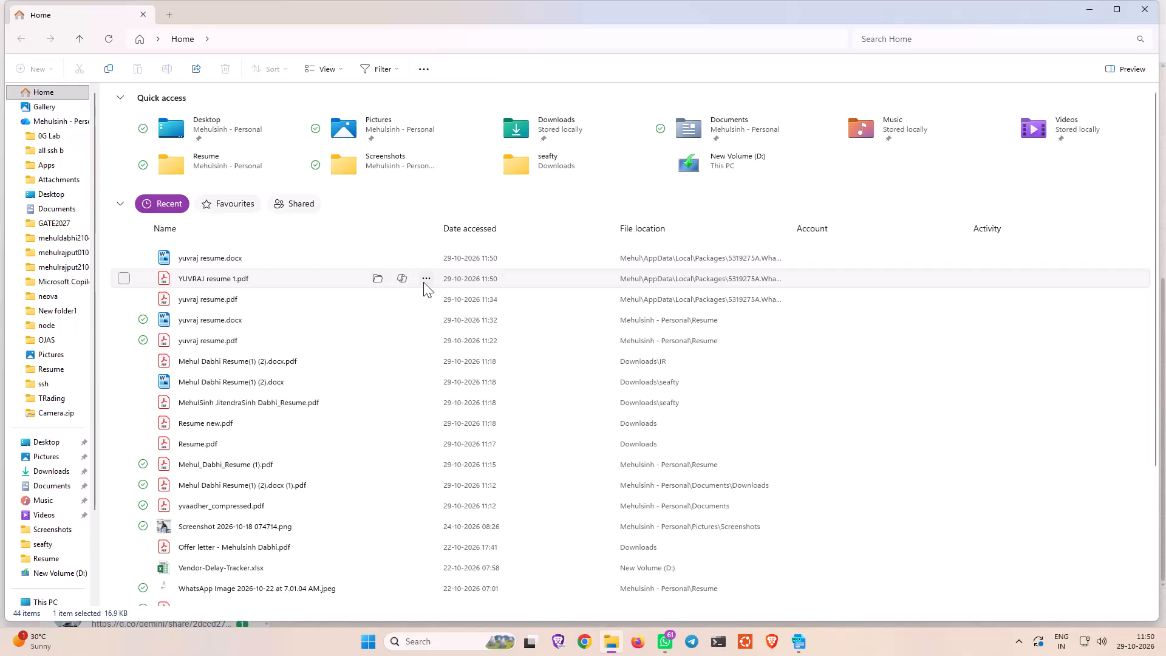
Bring up the available file actions for YUVRAJ resume 1.pdf in the recent files.
click(426, 278)
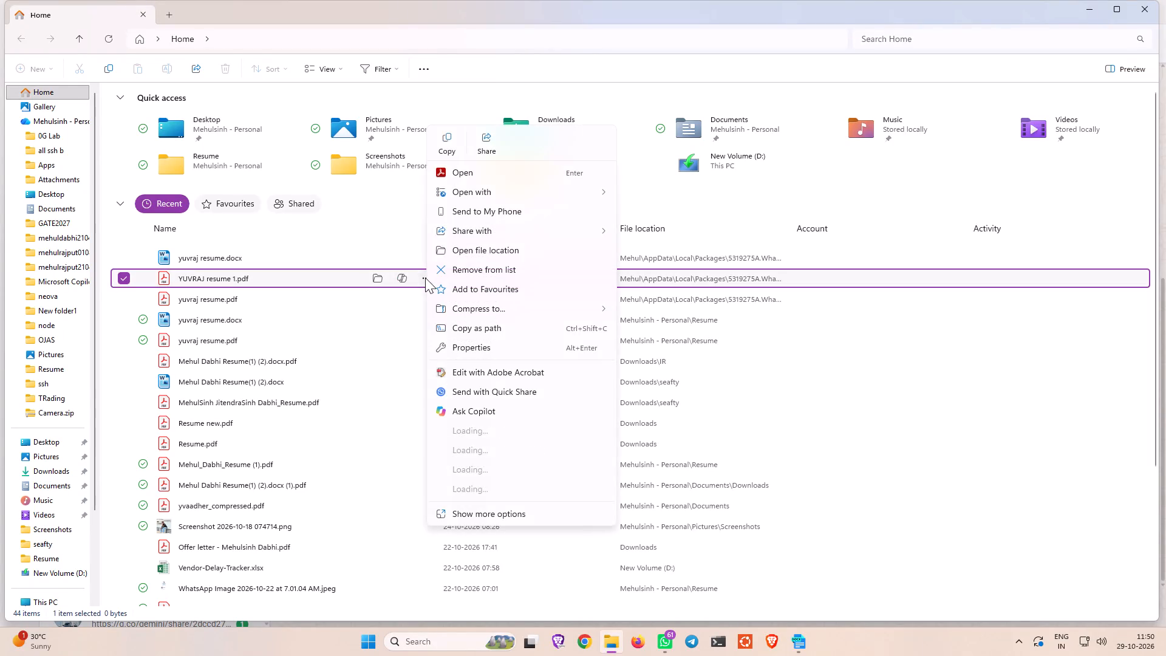
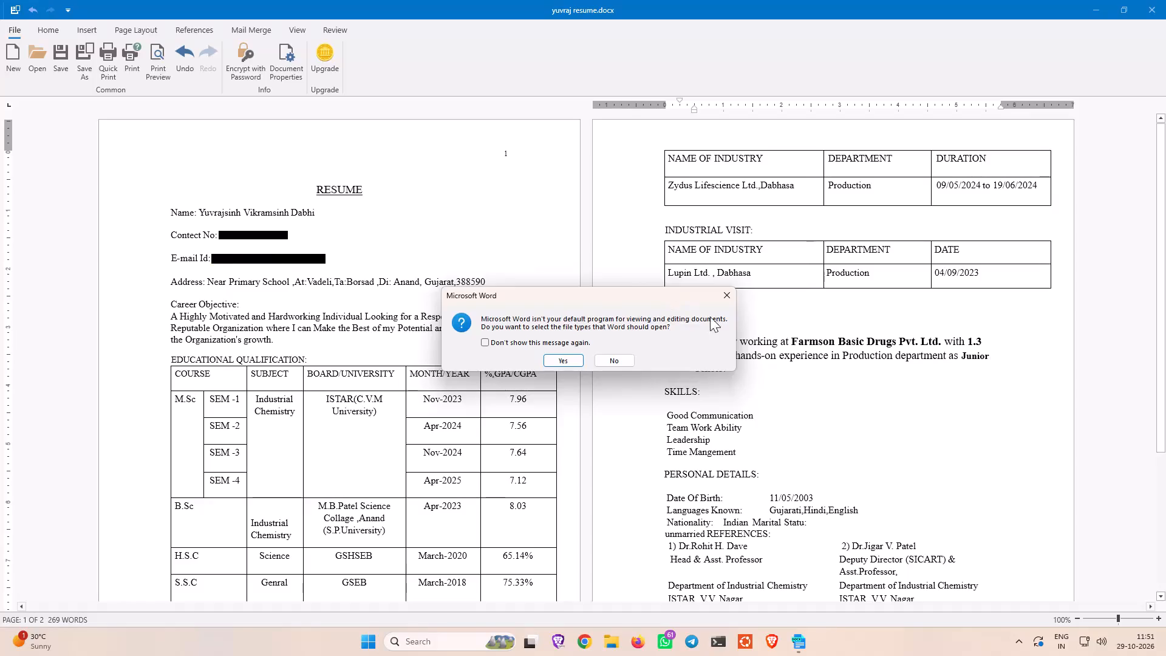
Agree to select the file types Word should open and dismiss the notice about changing default apps.
click(573, 363)
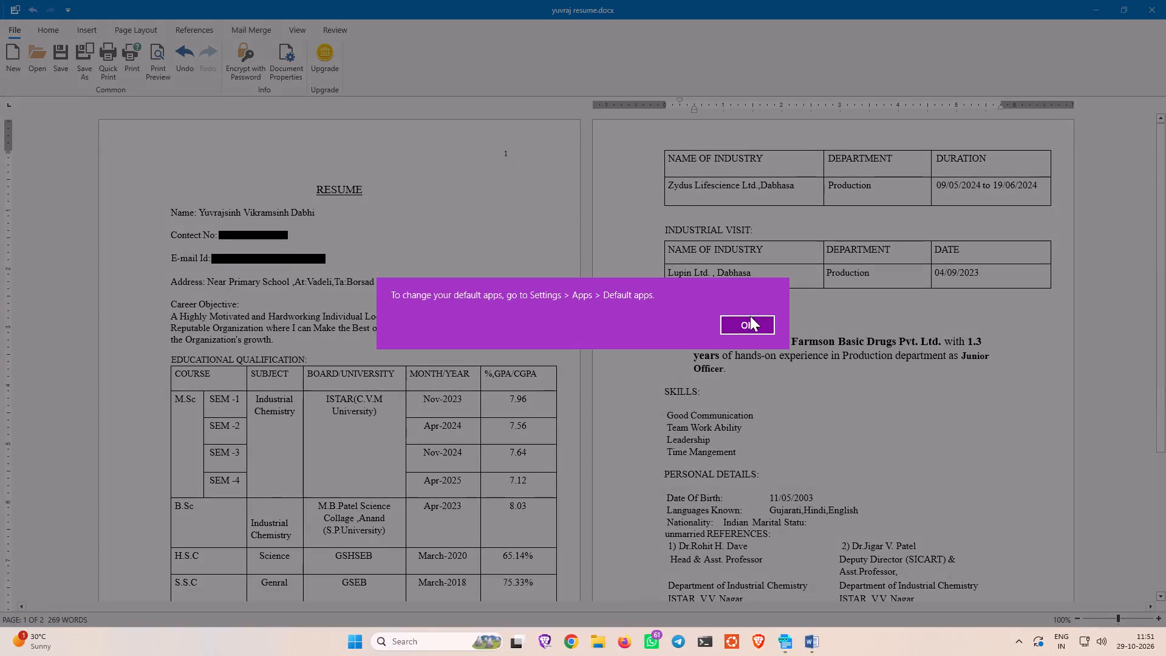
click(751, 324)
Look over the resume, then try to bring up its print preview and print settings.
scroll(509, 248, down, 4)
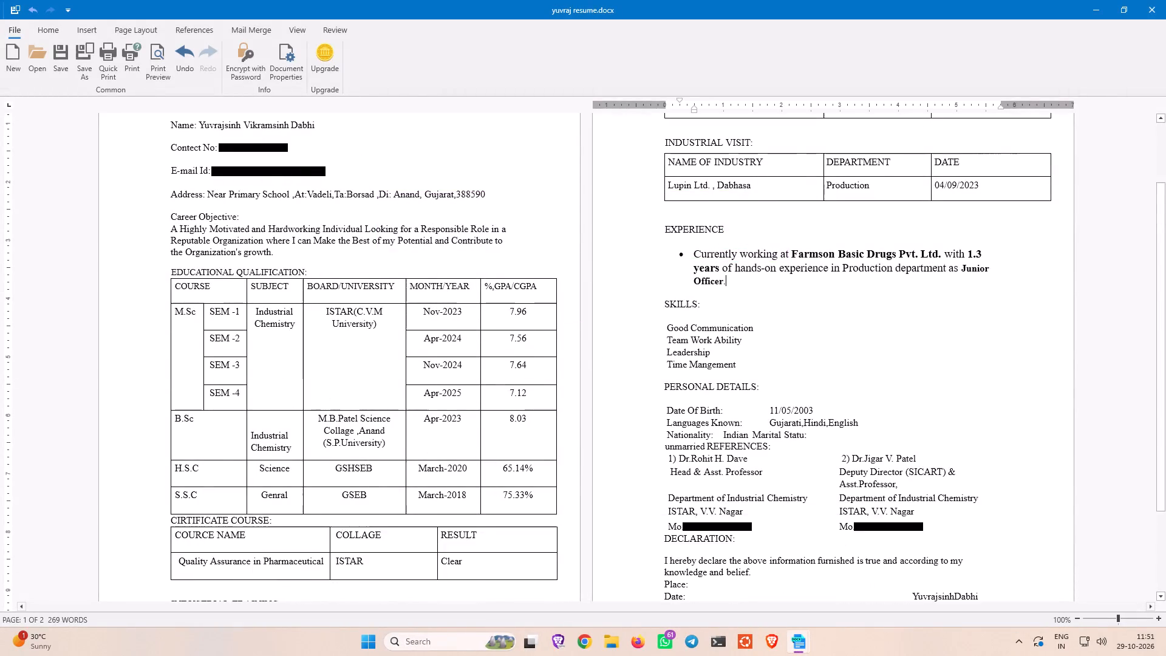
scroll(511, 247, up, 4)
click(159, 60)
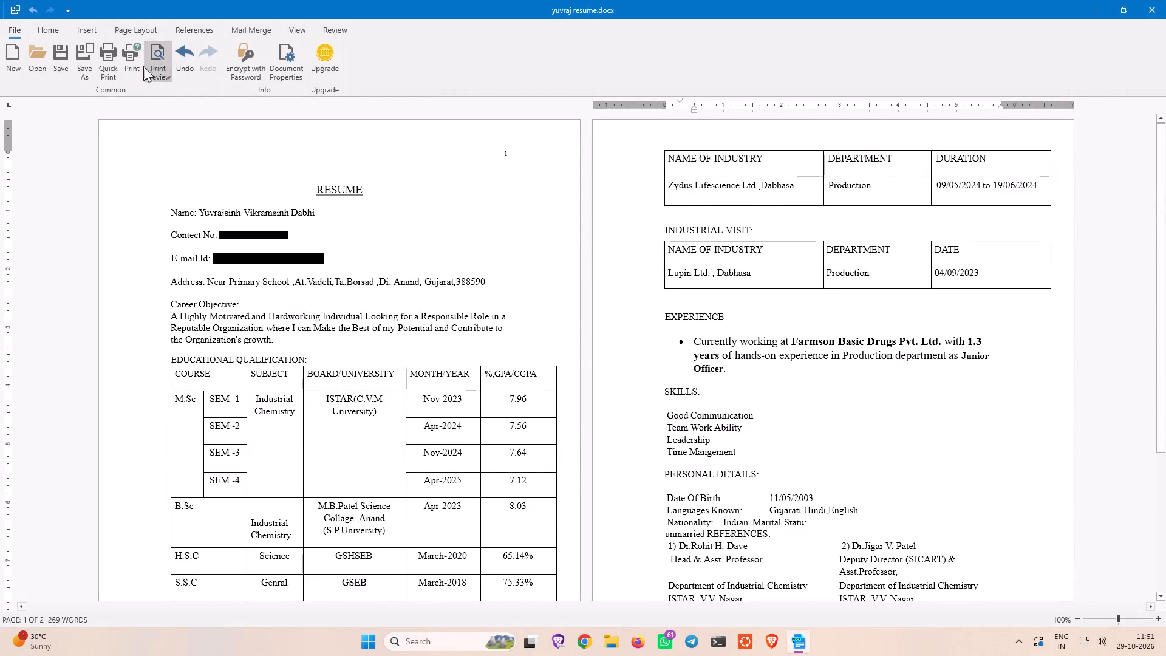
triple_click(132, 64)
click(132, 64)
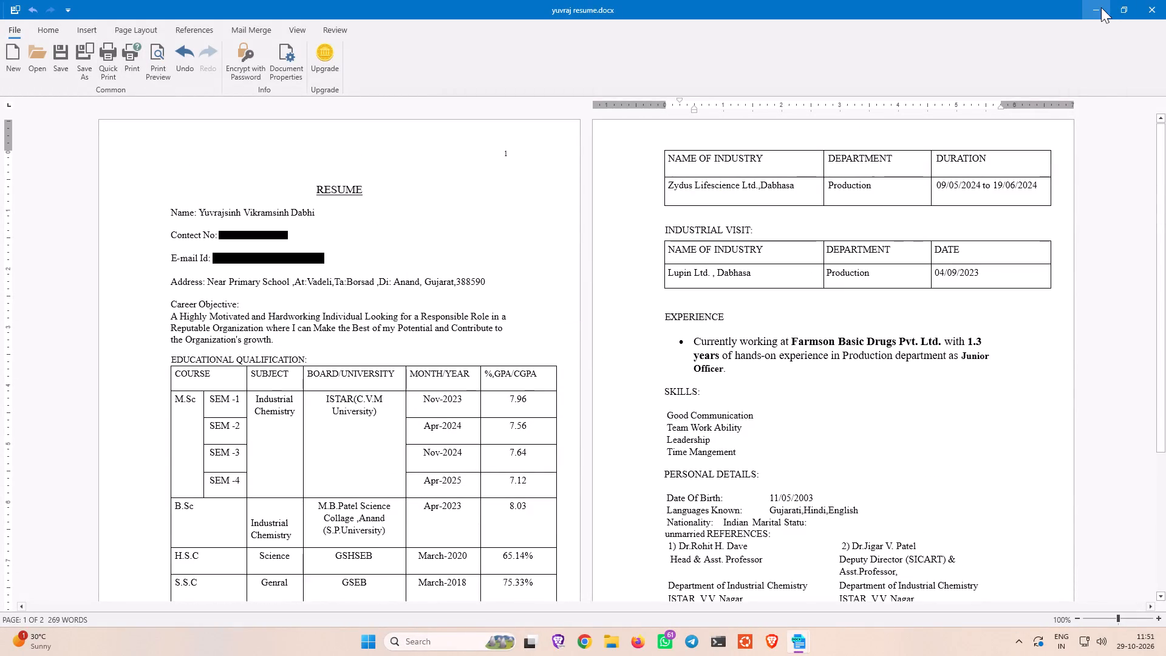
Minimize the resume document window and close the Adobe Acrobat window to return to the desktop.
click(1100, 8)
click(1146, 10)
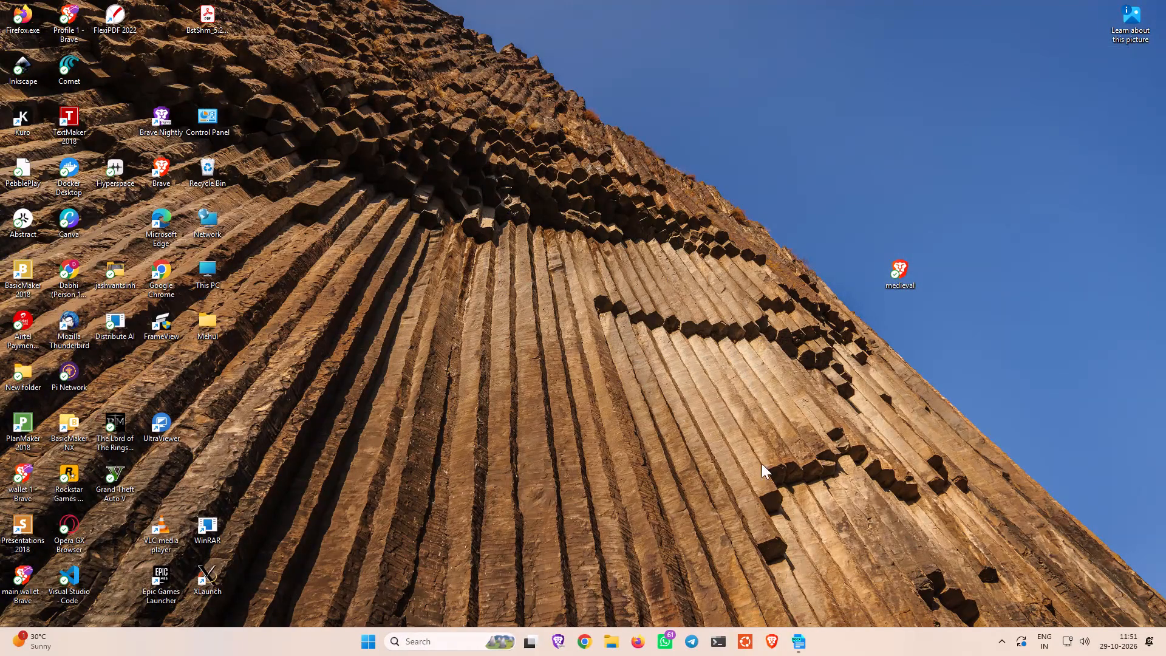
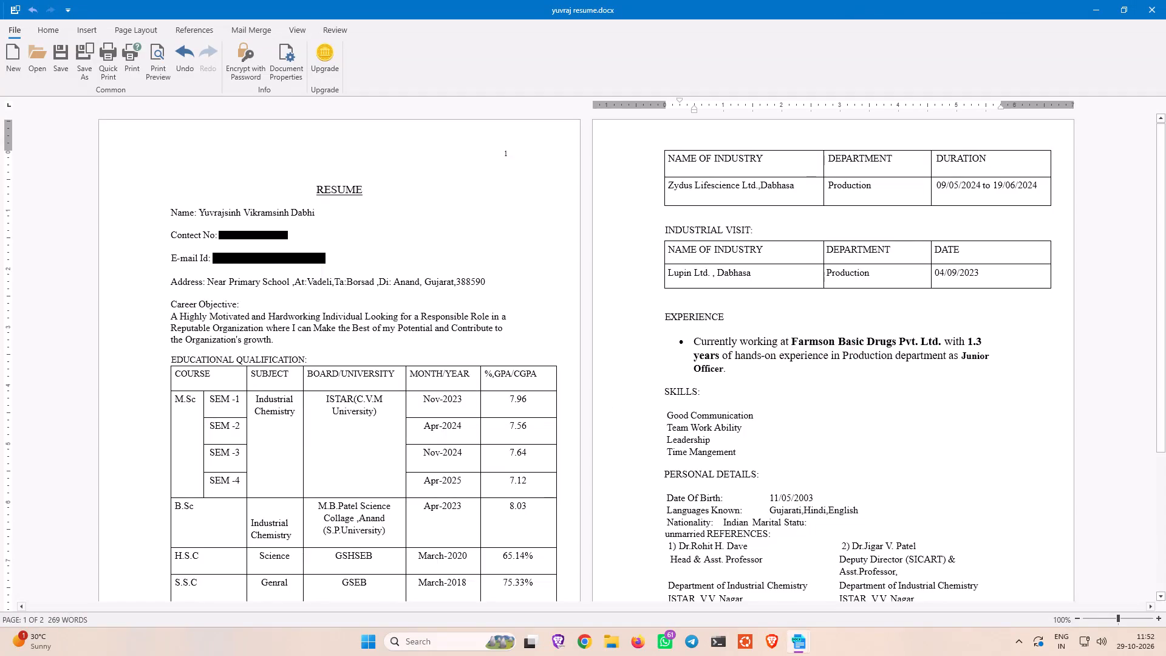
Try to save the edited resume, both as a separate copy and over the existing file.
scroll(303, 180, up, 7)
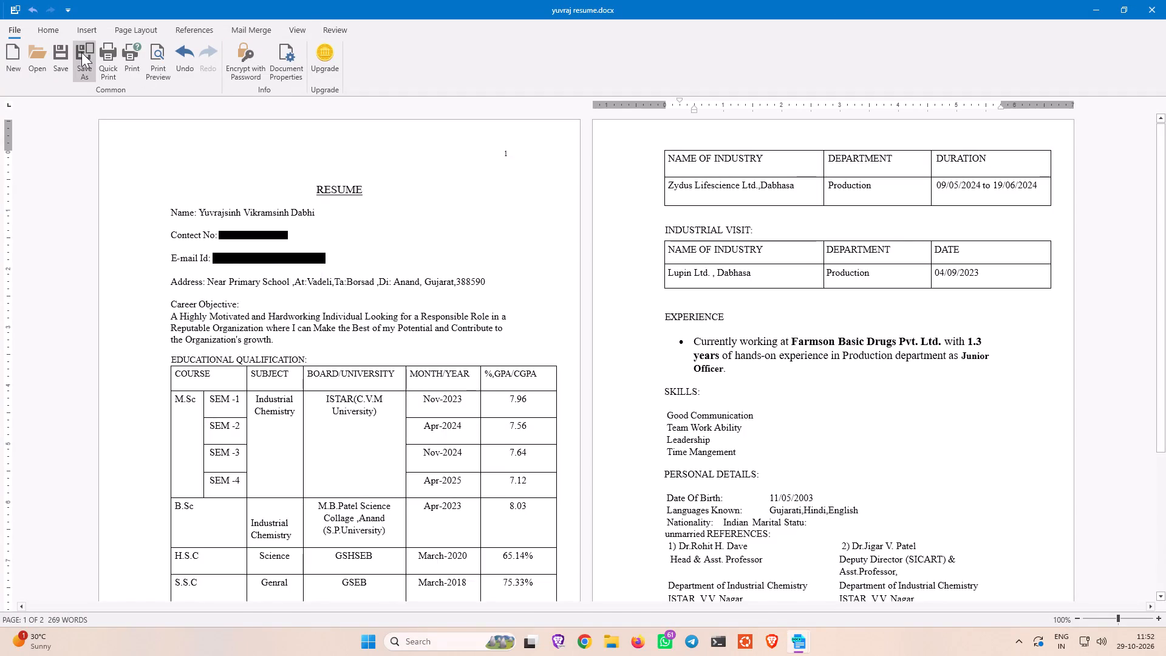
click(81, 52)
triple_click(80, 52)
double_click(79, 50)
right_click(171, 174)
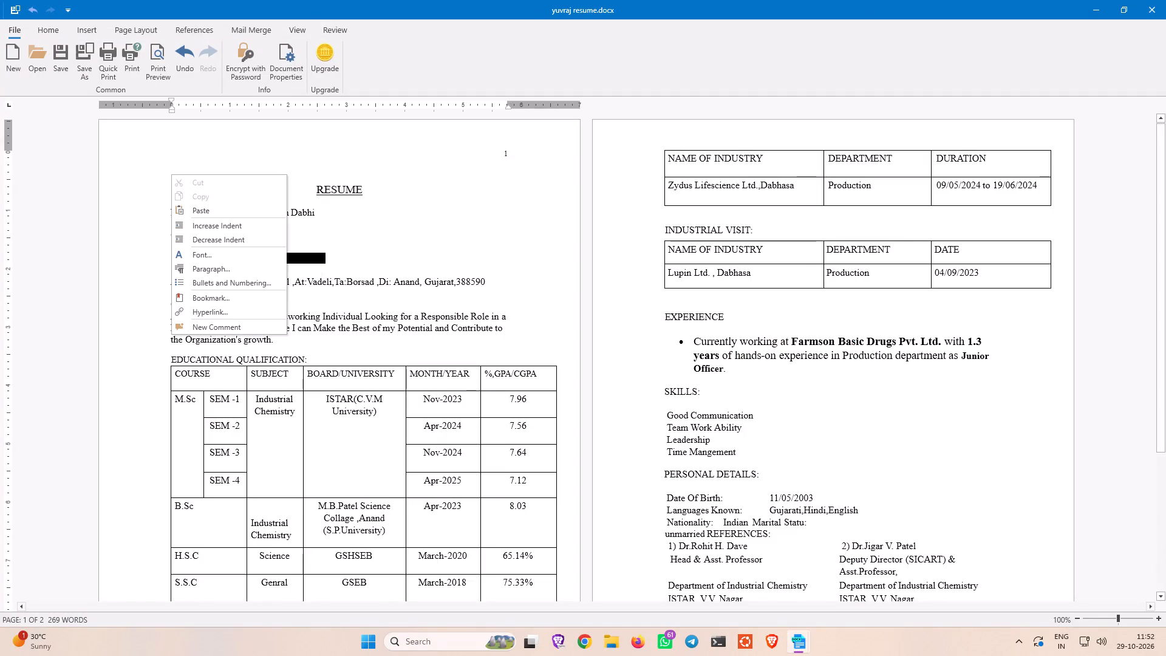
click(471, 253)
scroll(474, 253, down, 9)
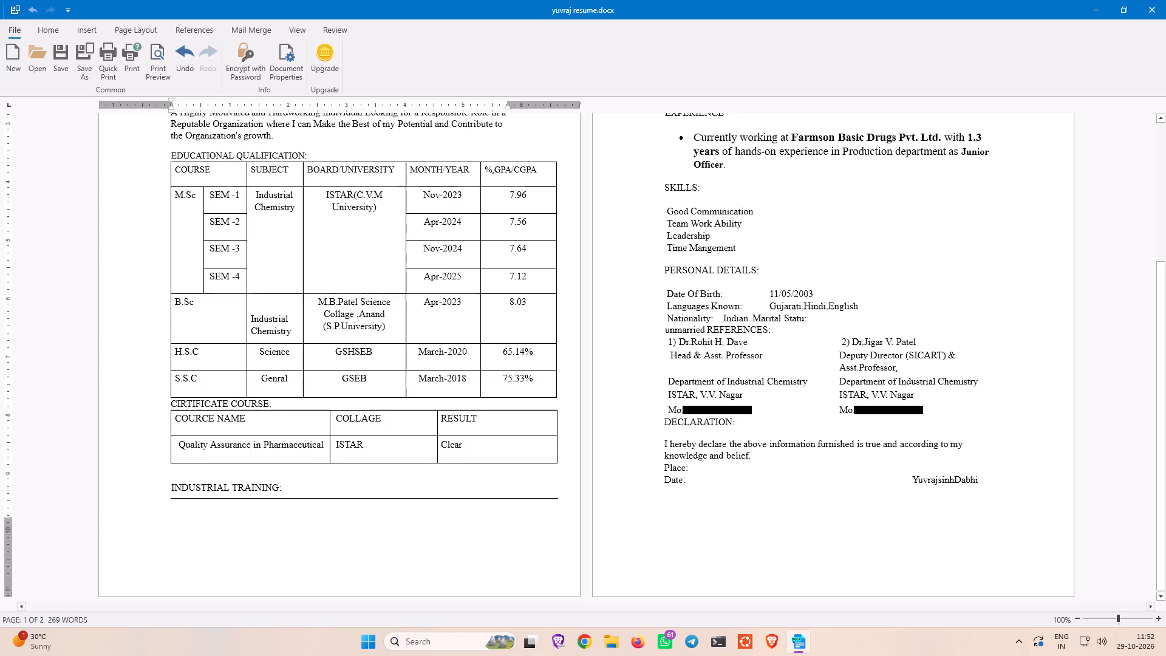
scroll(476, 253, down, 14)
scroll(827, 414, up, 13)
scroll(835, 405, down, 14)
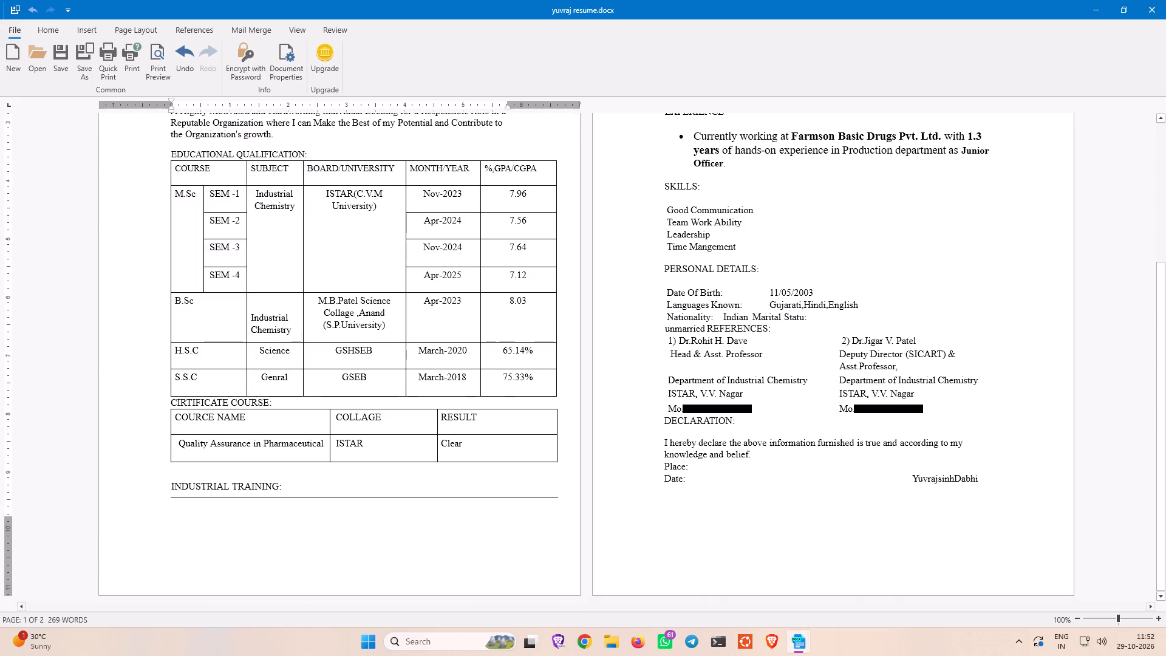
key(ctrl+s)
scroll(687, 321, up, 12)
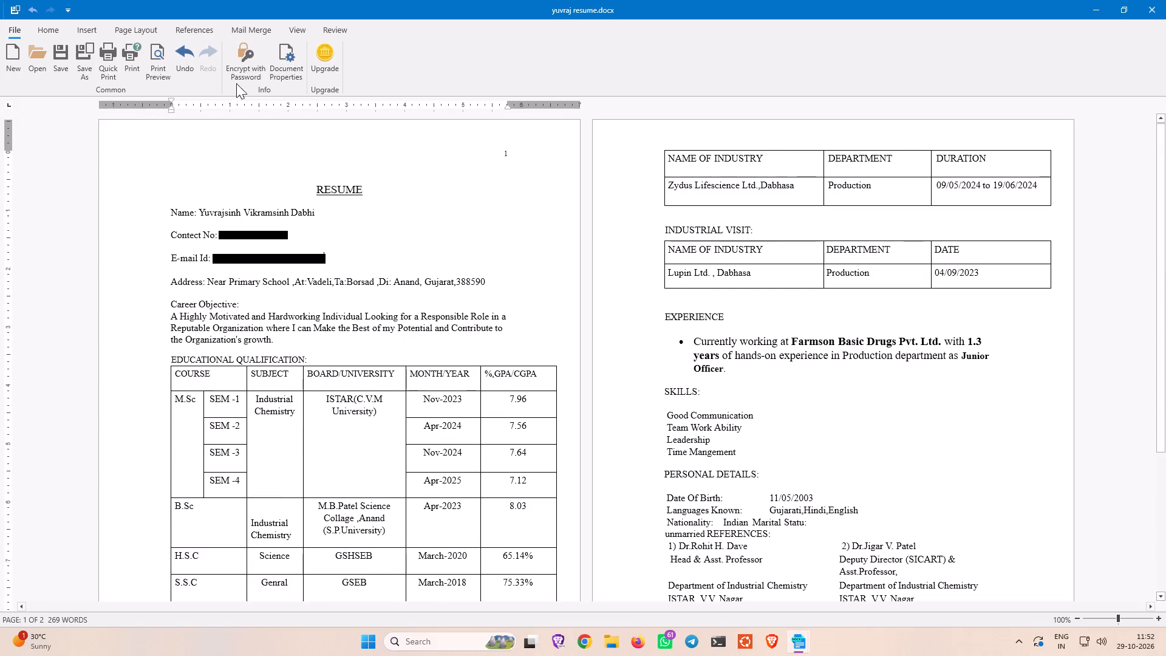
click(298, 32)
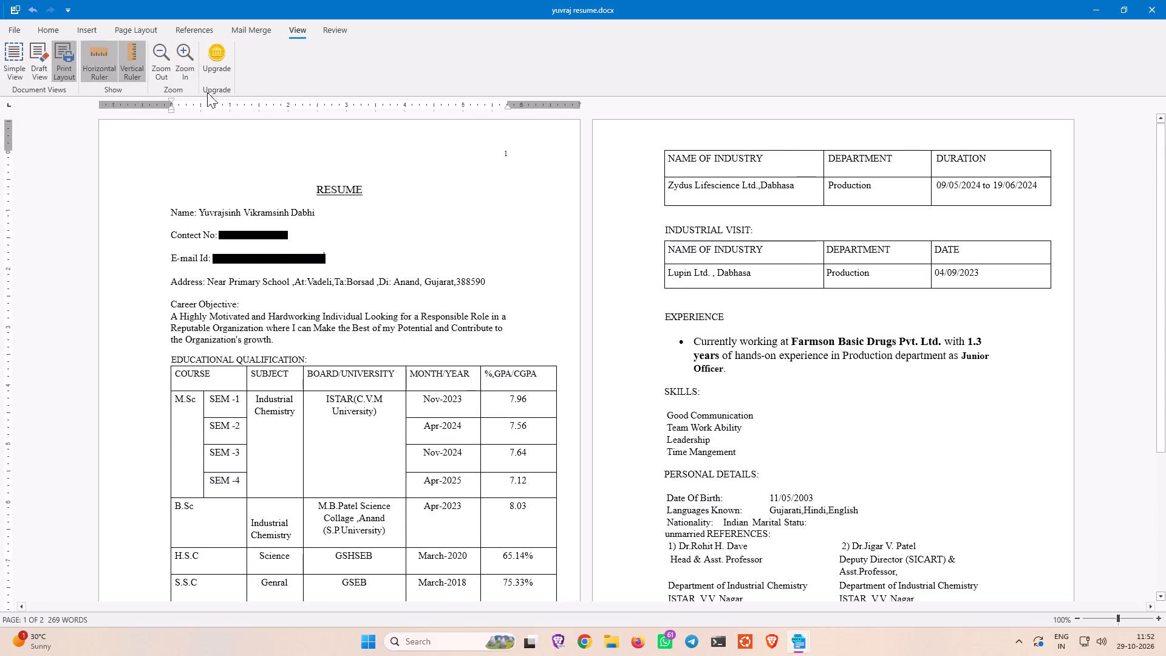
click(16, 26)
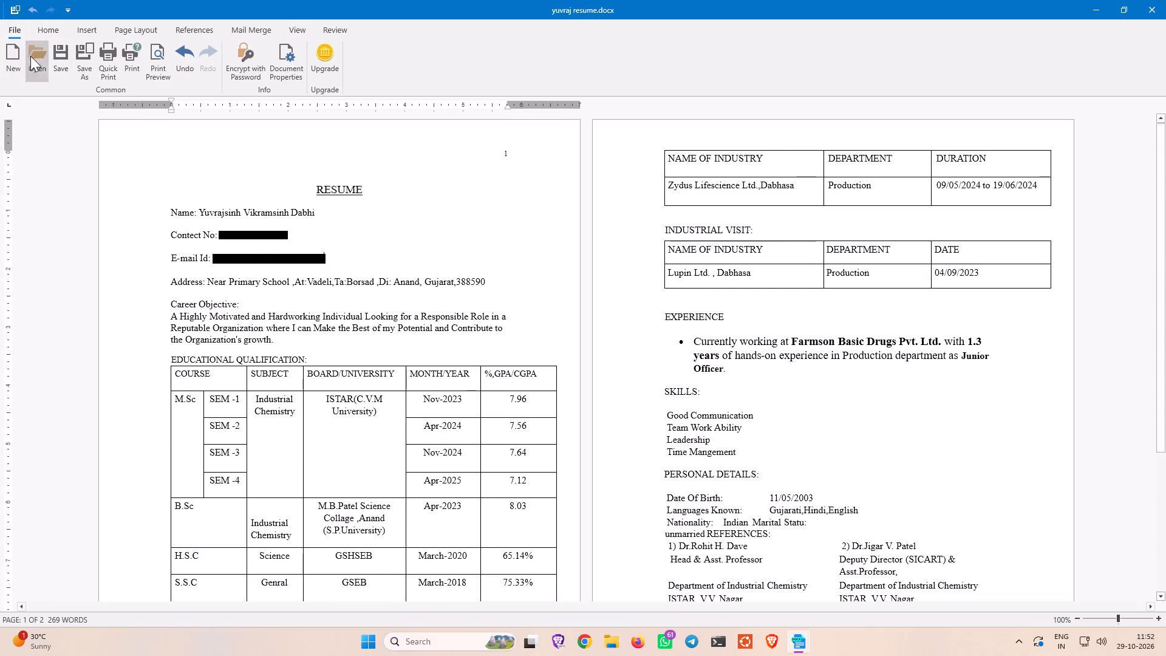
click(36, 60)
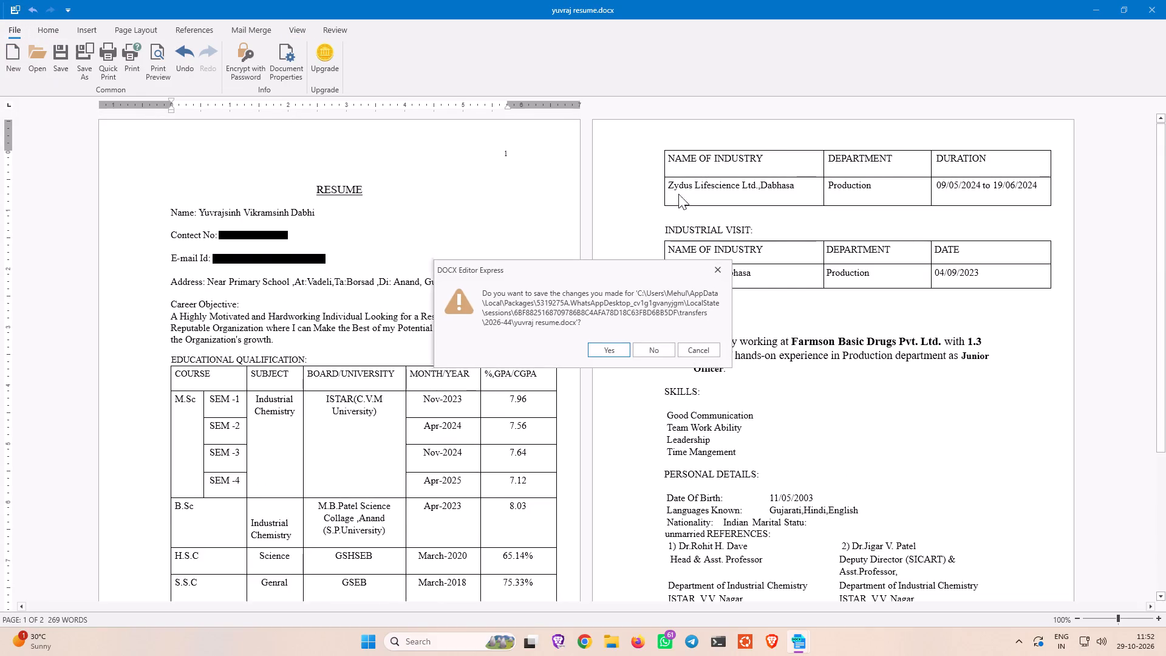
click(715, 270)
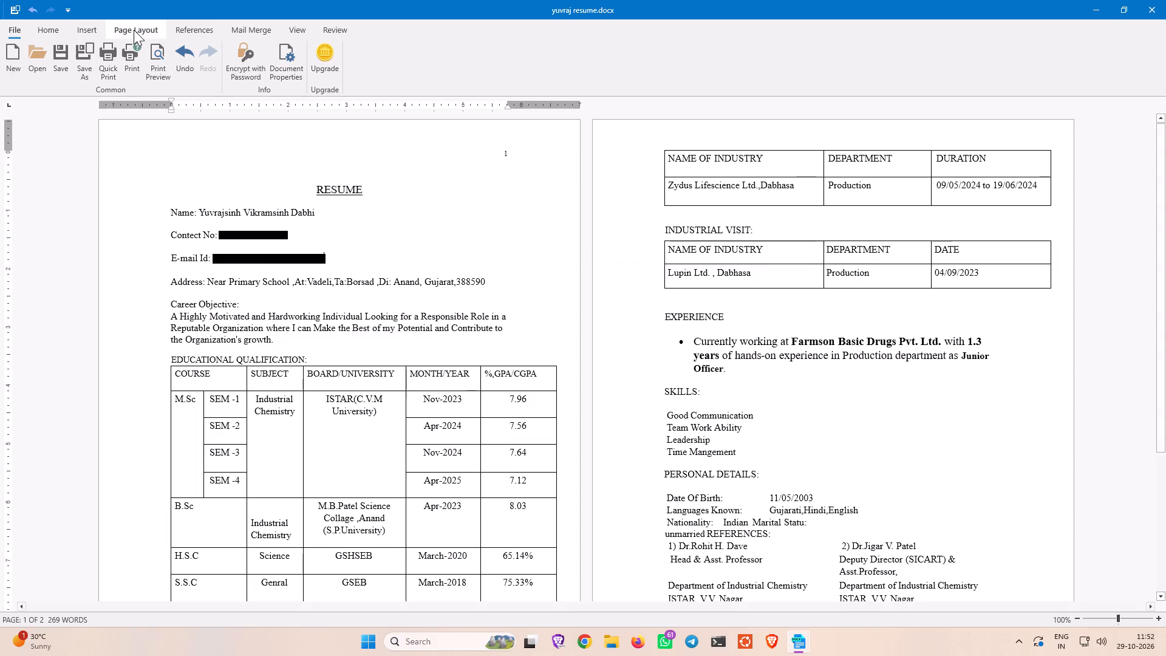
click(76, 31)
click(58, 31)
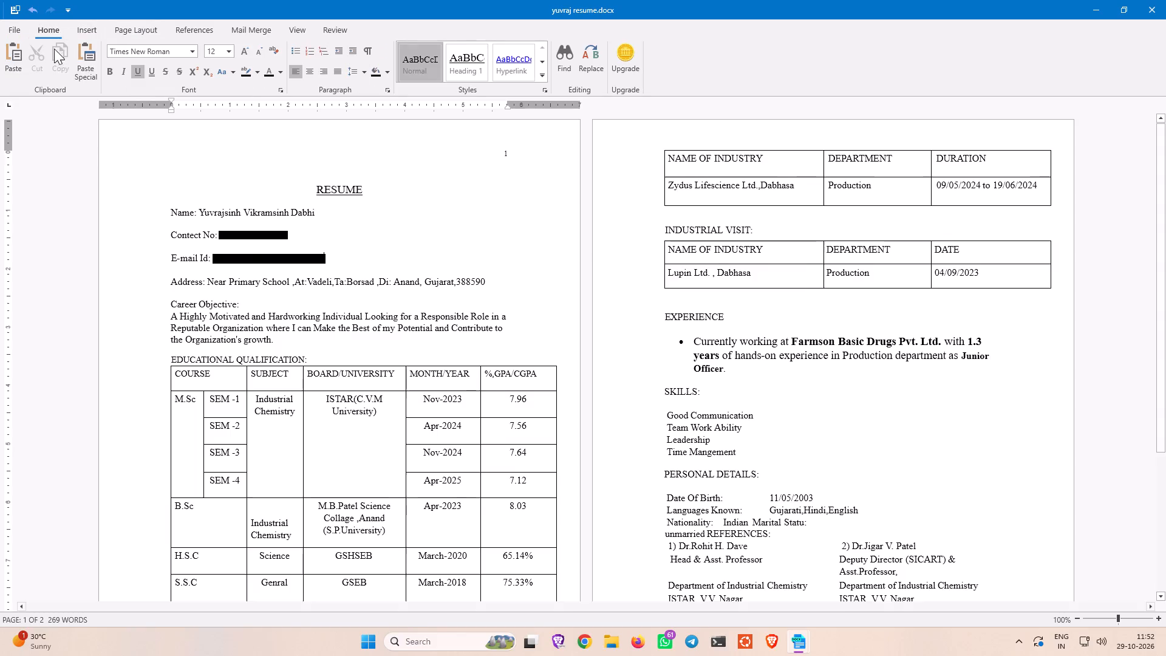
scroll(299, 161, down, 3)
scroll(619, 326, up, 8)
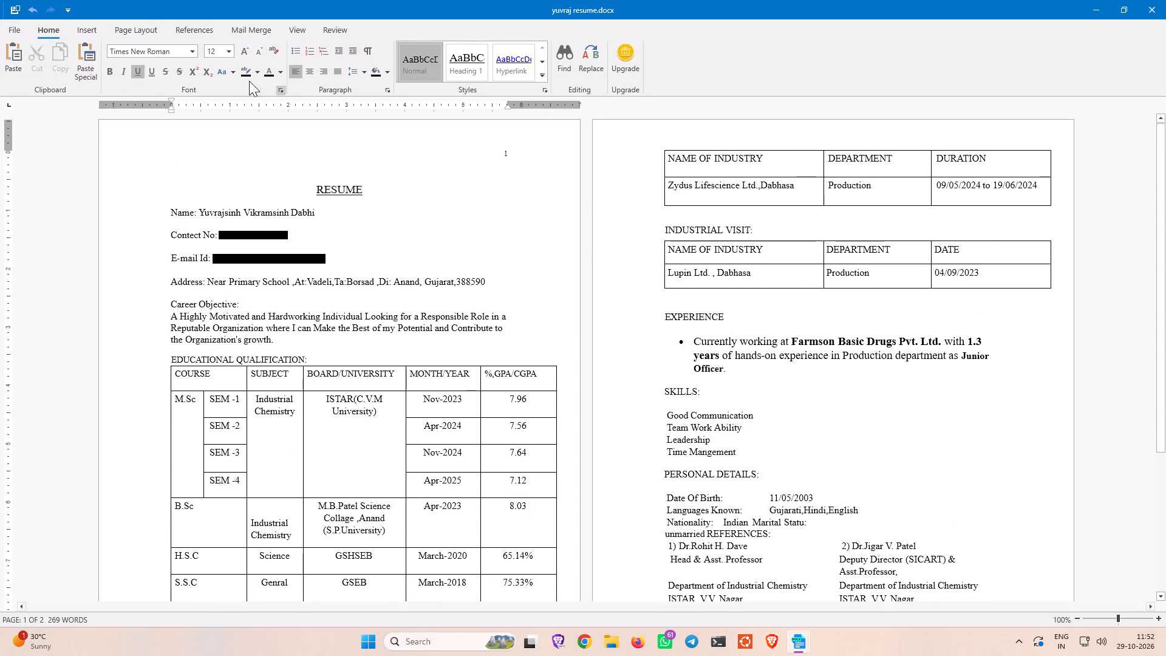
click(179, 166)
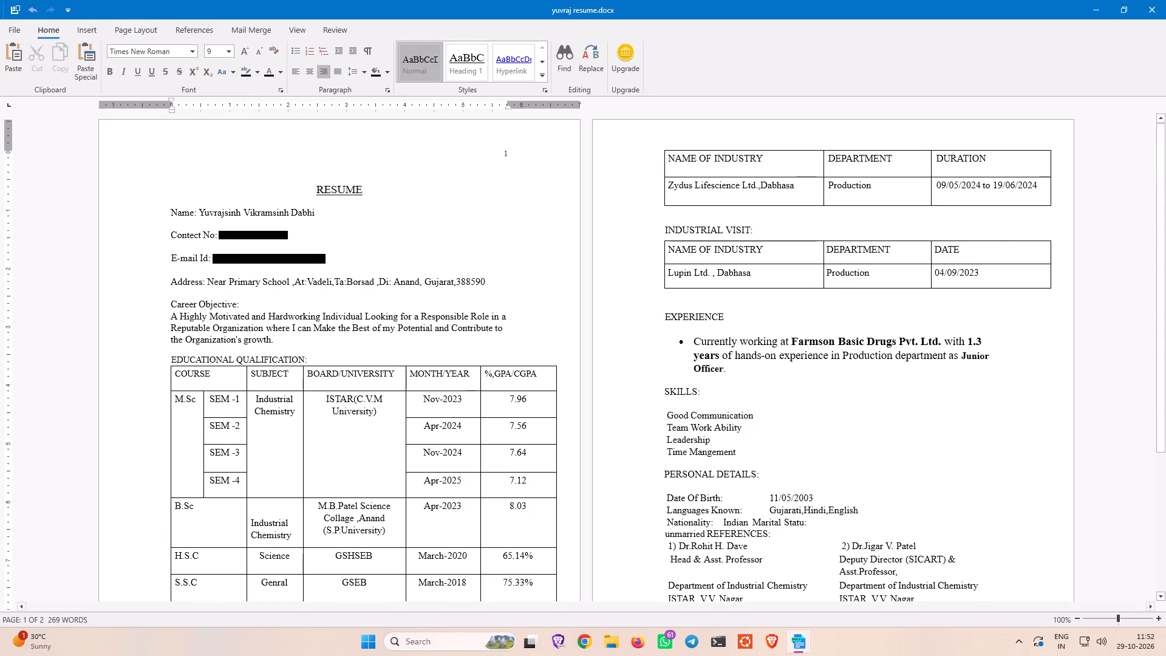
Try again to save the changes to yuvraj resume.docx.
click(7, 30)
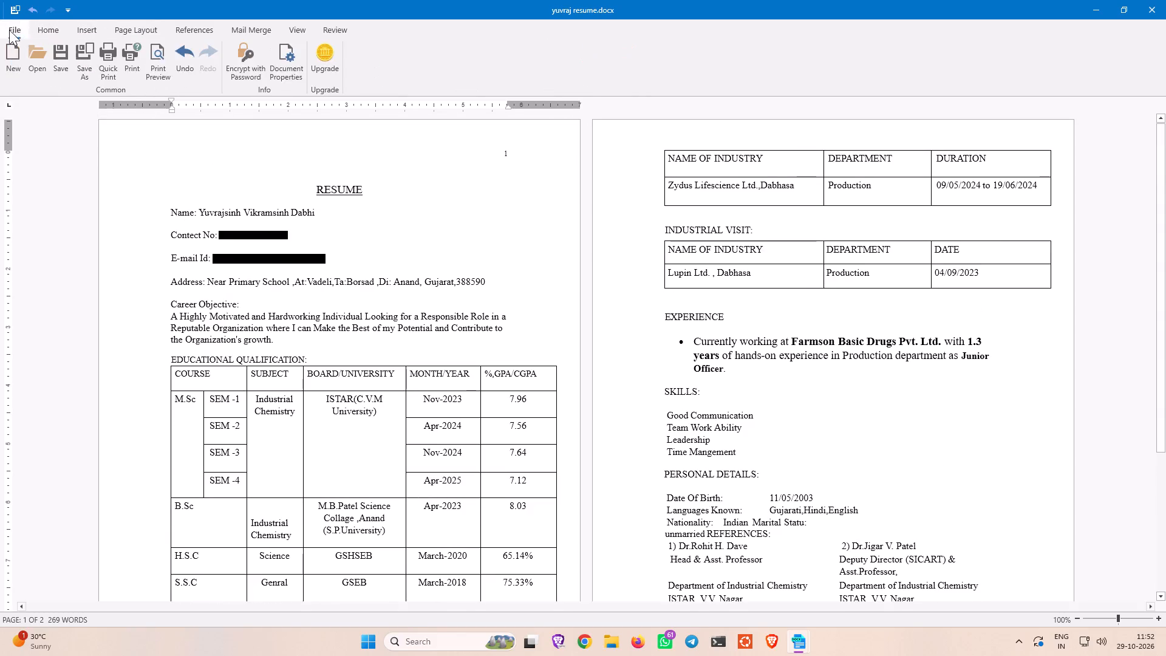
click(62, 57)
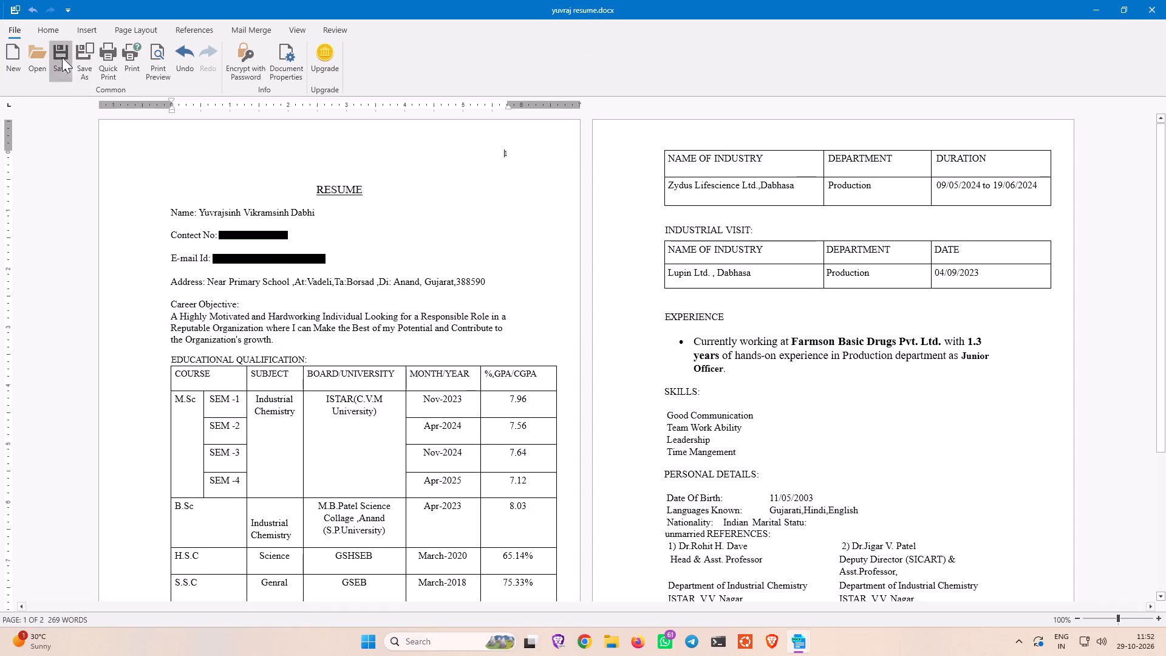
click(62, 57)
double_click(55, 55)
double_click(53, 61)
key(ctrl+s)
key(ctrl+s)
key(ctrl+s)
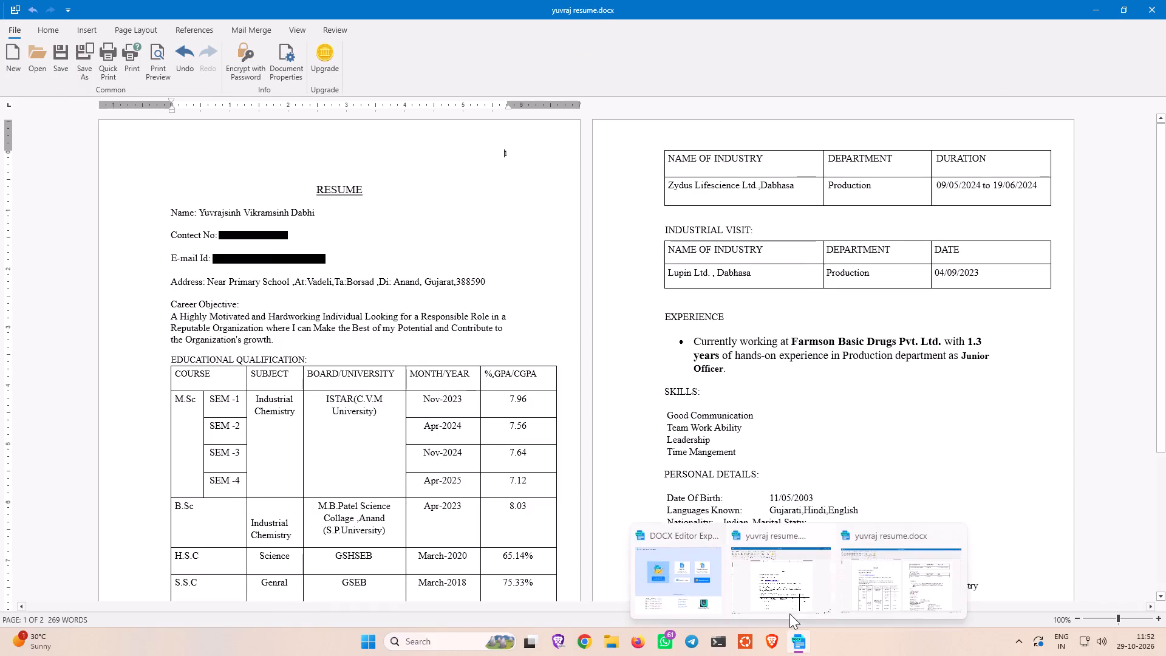
Close the open document editor windows to return to the desktop.
click(825, 534)
click(776, 538)
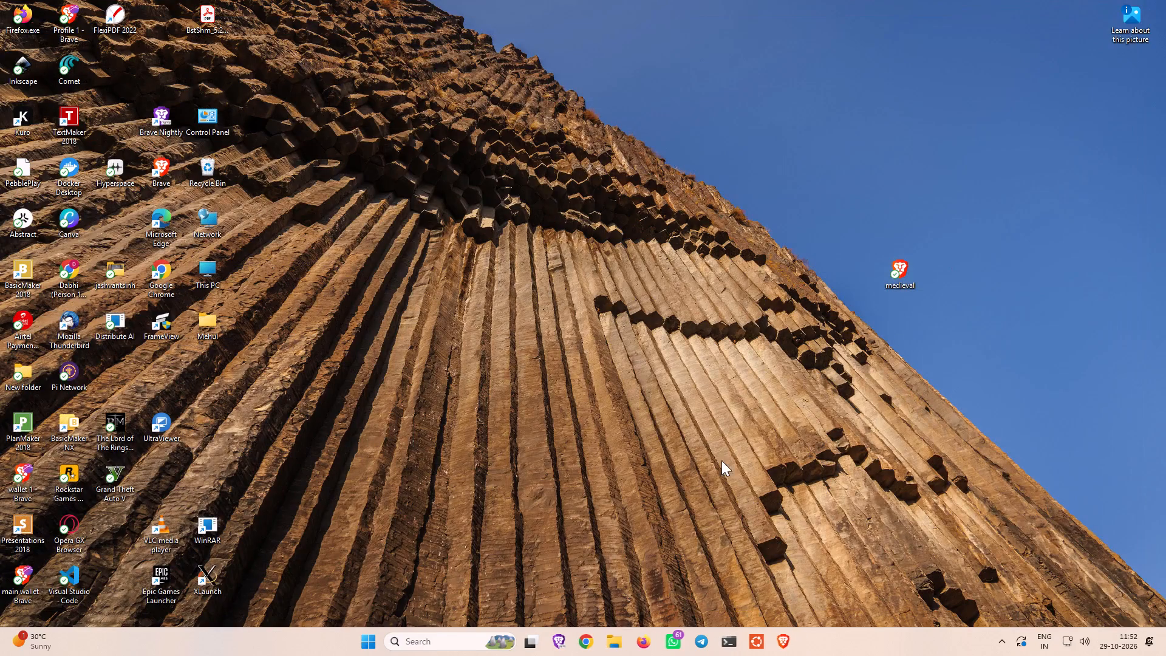
Open the most recent yuvraj resume.docx from the recent files, check whether it contains the edits, and close it.
click(622, 648)
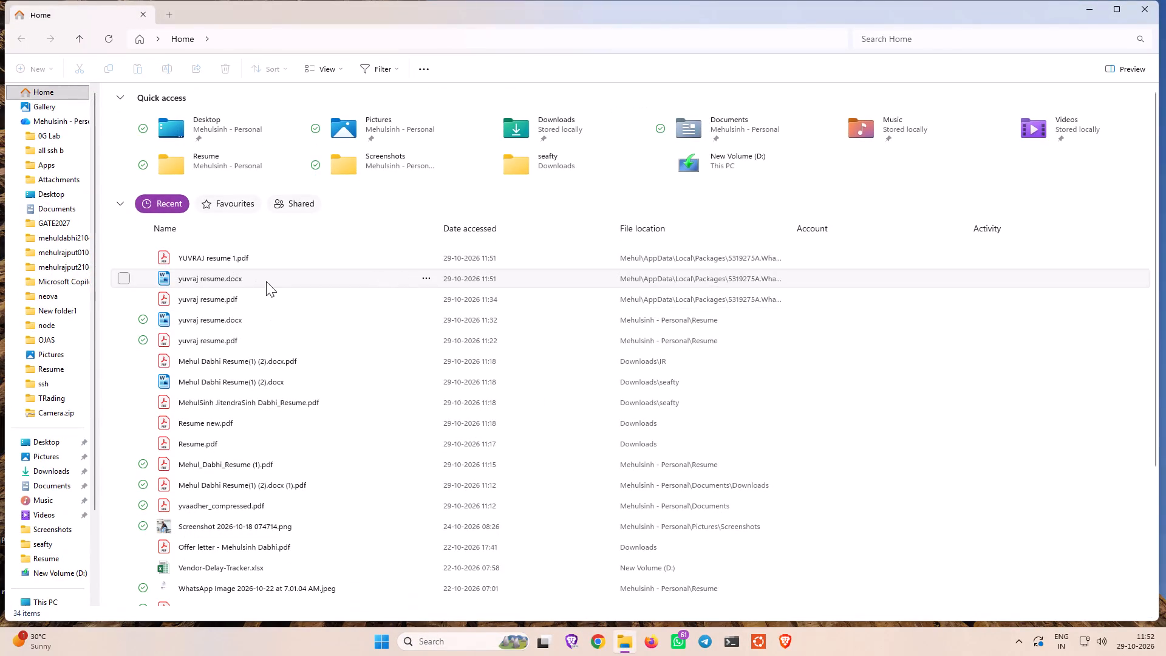
double_click(266, 281)
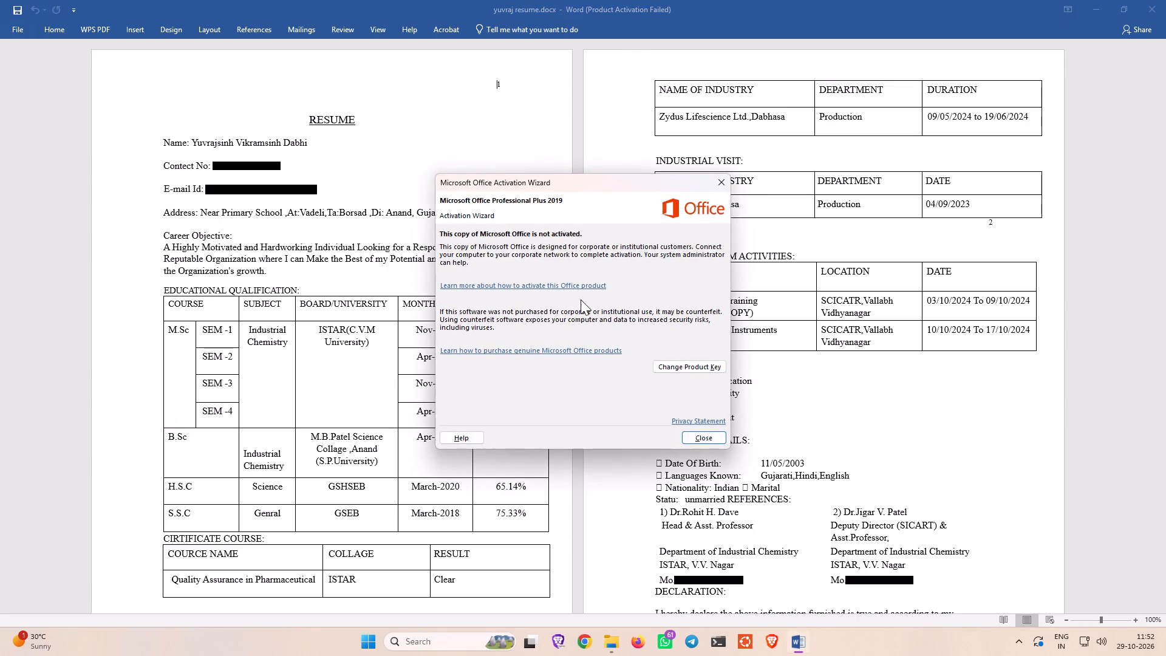
click(717, 184)
scroll(655, 337, down, 5)
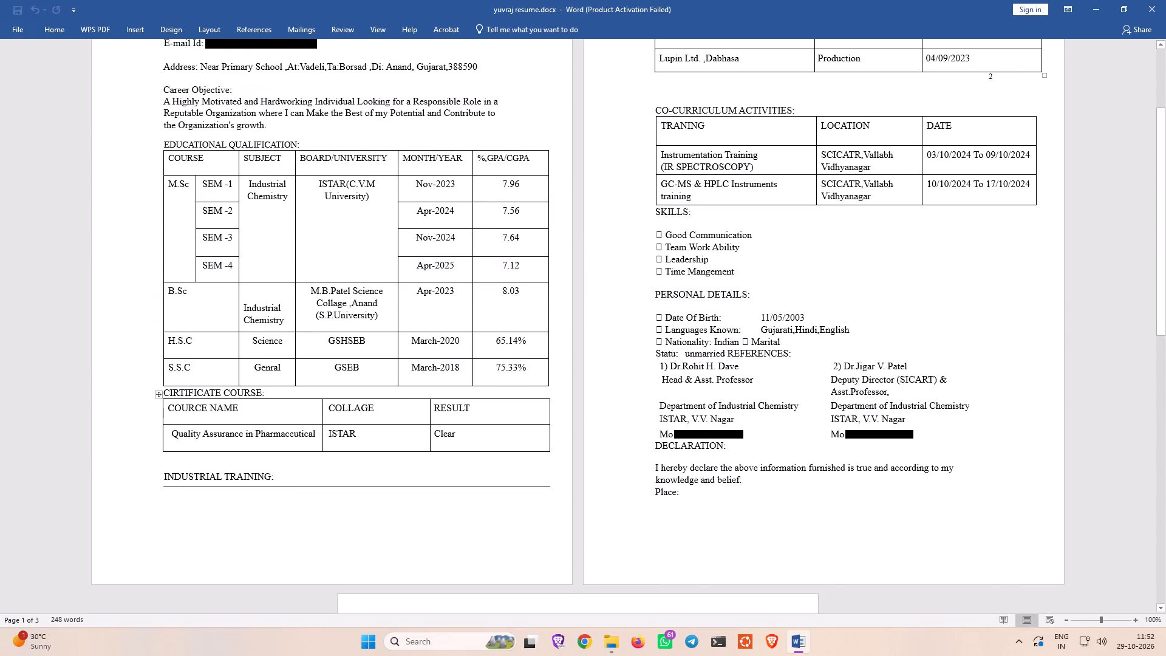
scroll(652, 338, up, 11)
click(1148, 5)
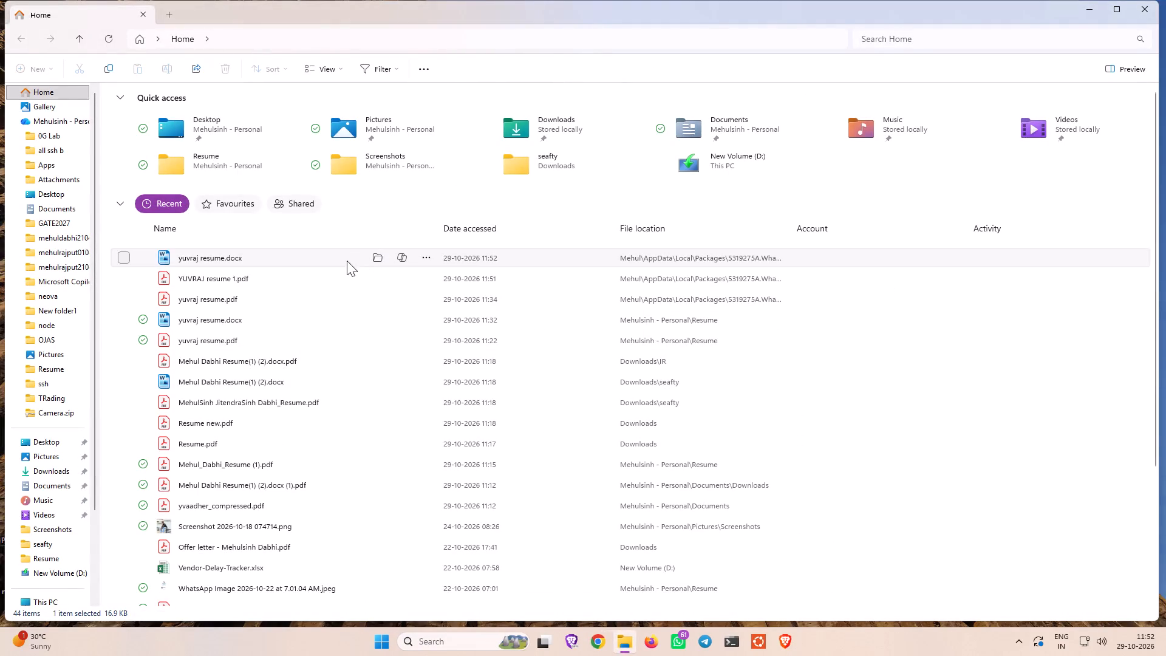
Reopen the recent yuvraj resume.docx in Word, examine all its pages for the added experience, and close it.
double_click(332, 262)
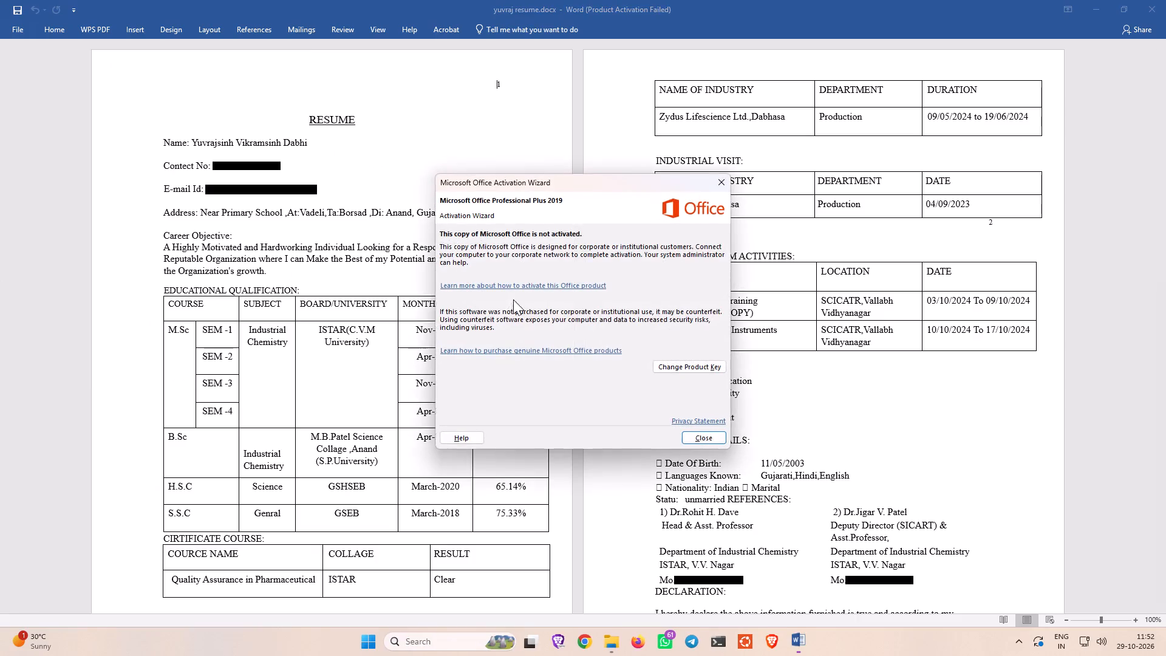
scroll(513, 299, down, 5)
click(727, 179)
scroll(697, 241, down, 9)
scroll(670, 289, down, 3)
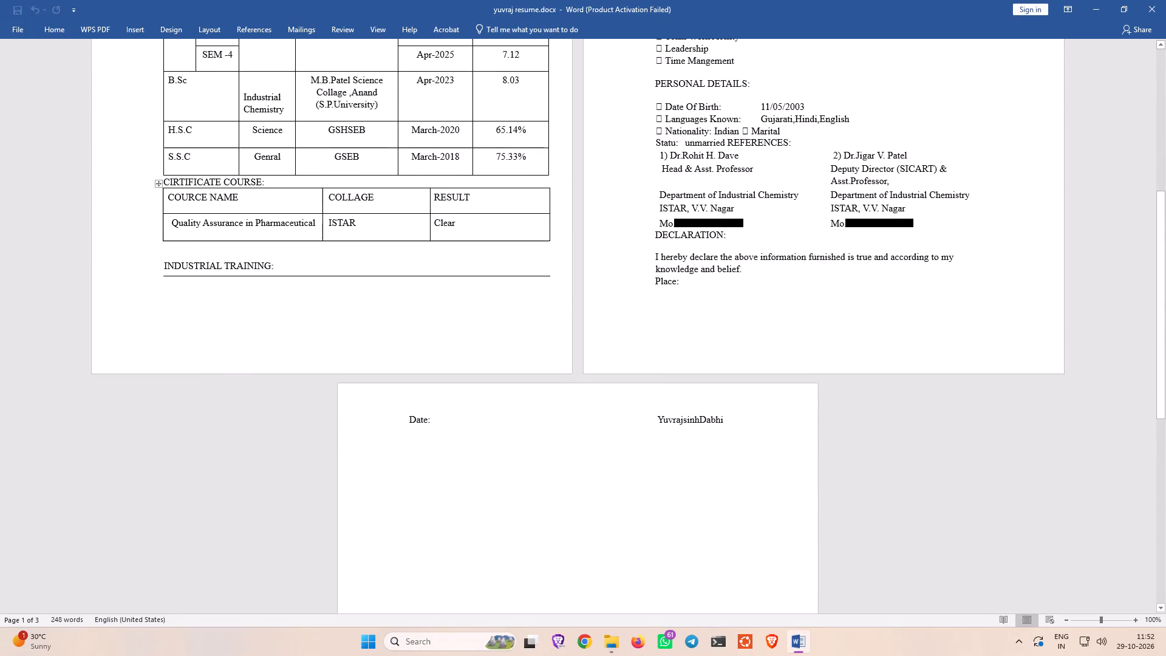
scroll(660, 306, down, 6)
scroll(648, 322, up, 12)
click(1151, 0)
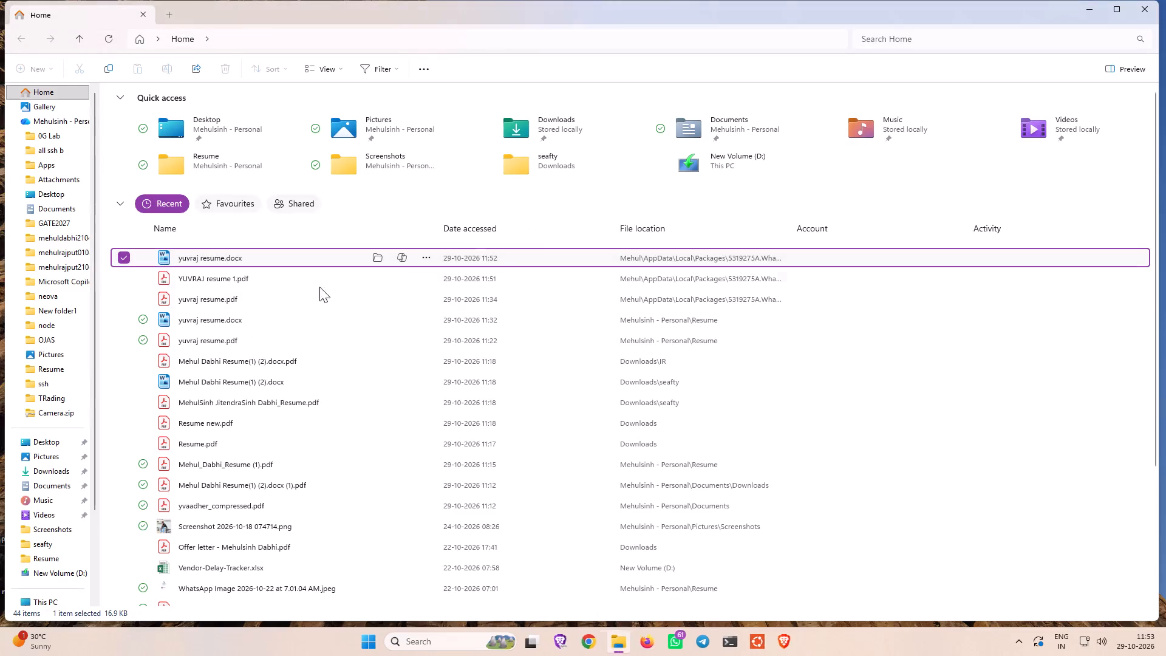
Open YUVRAJ resume 1.pdf from the recent files, examine its pages for the updated content, and close it.
double_click(290, 285)
scroll(554, 277, down, 4)
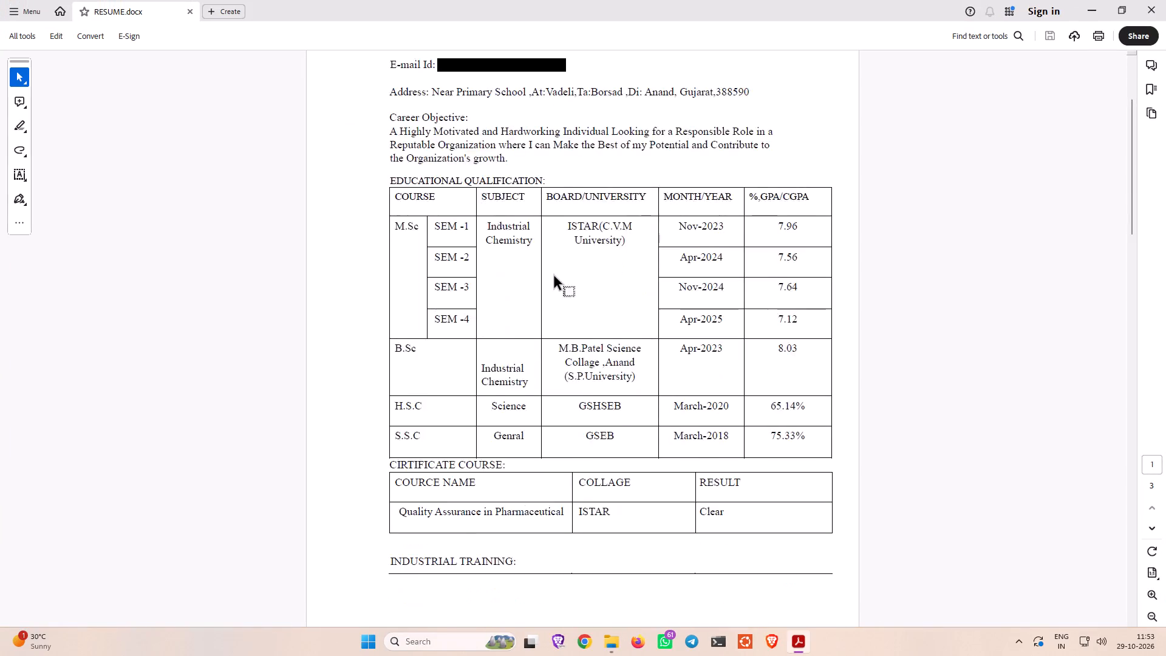
scroll(555, 277, down, 20)
scroll(555, 277, down, 5)
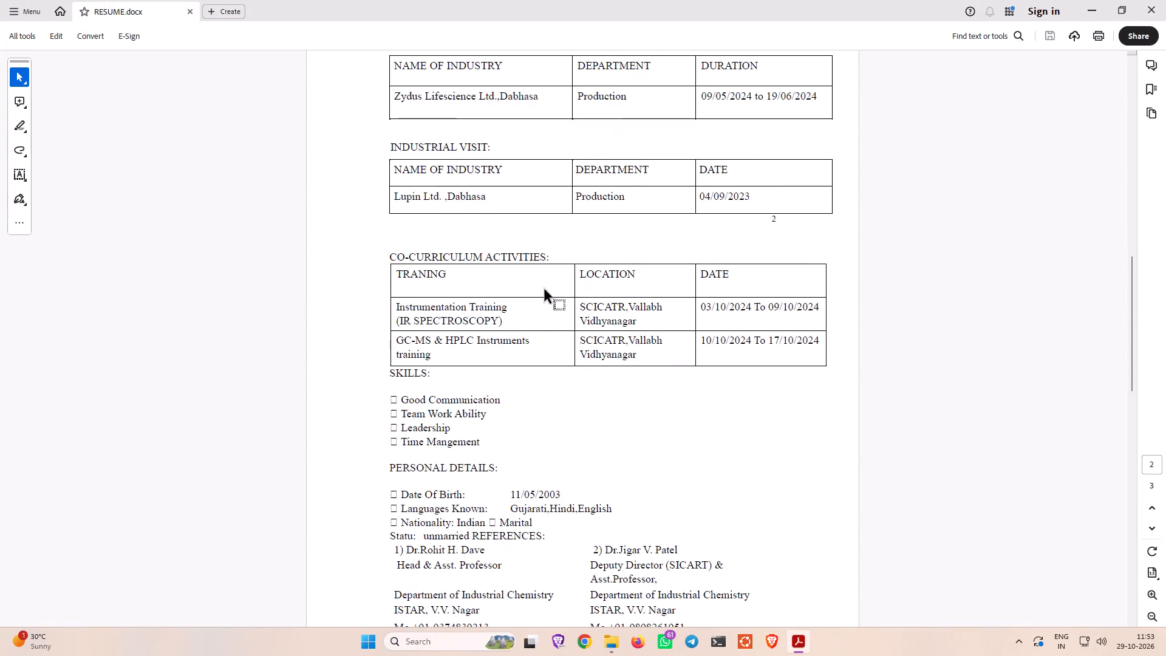
scroll(466, 420, down, 12)
click(1157, 4)
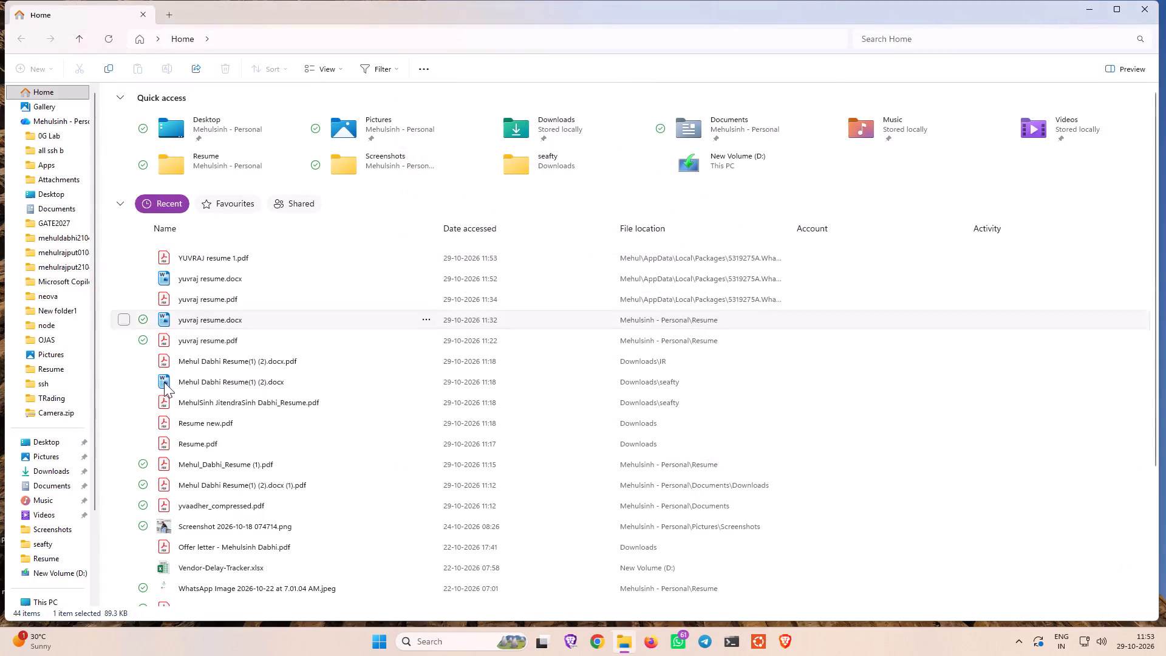
Open the yuvraj resume.docx stored in the Resume folder, check its contents, and close it.
double_click(249, 324)
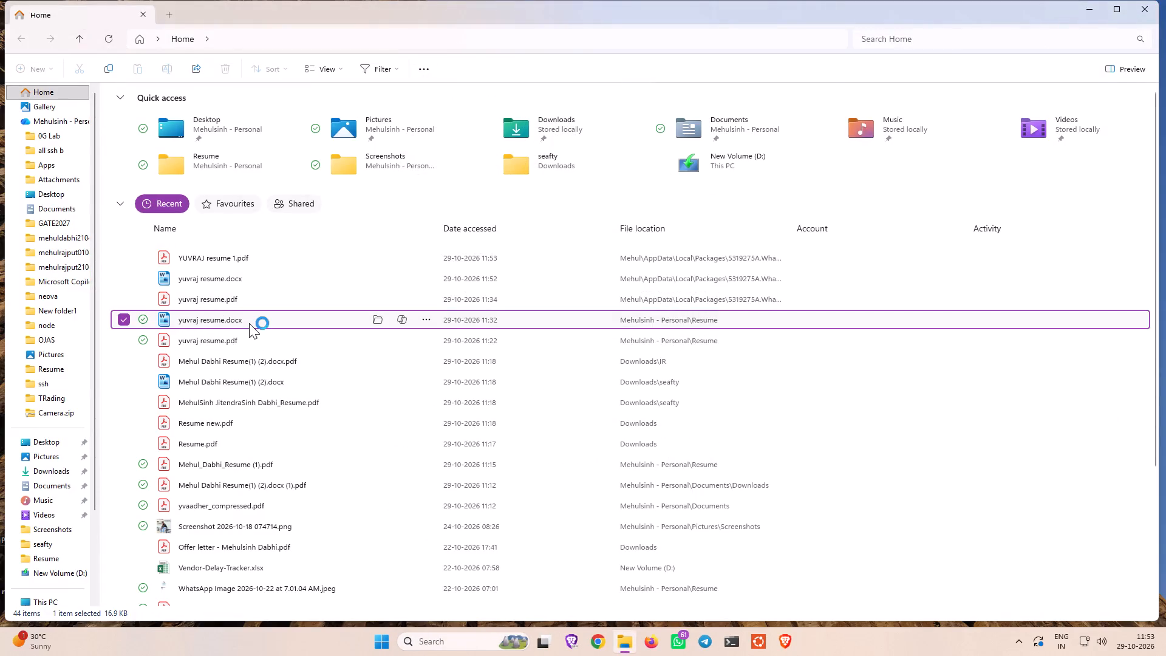
scroll(375, 289, down, 2)
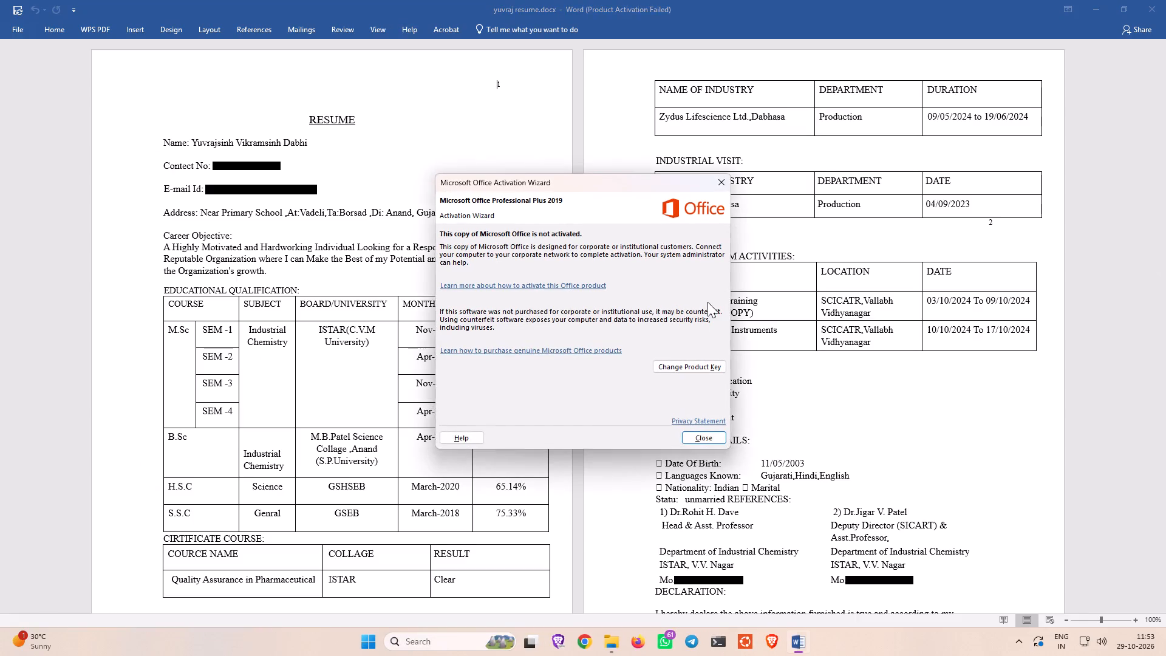
click(718, 182)
scroll(720, 226, down, 20)
scroll(720, 226, down, 1)
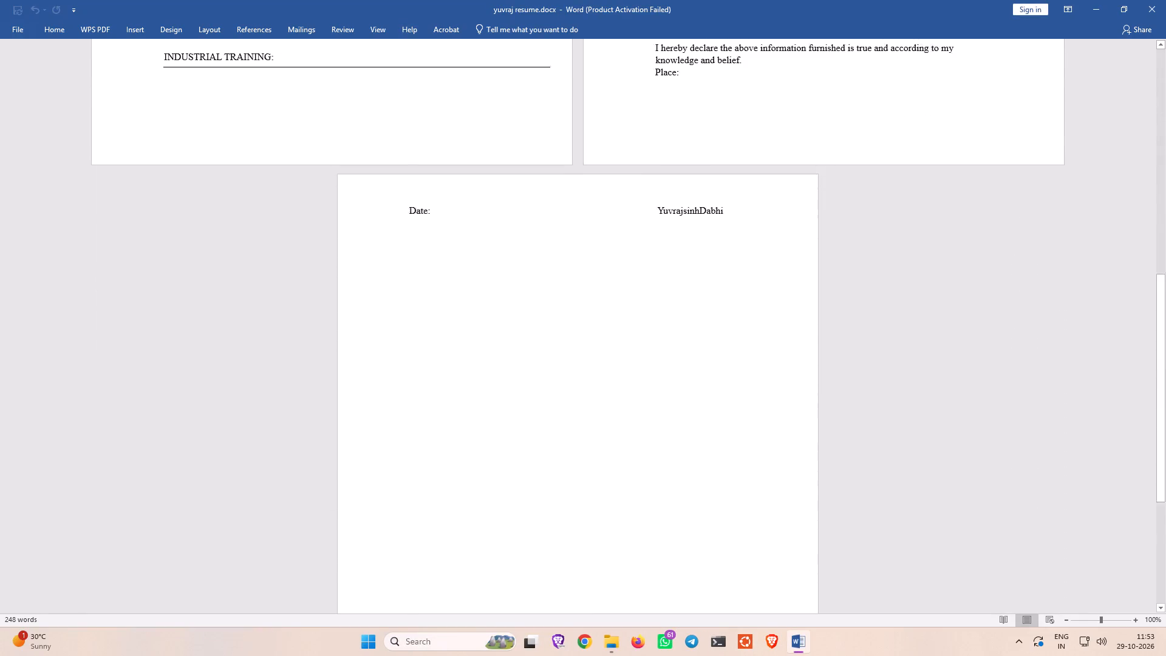
click(1147, 5)
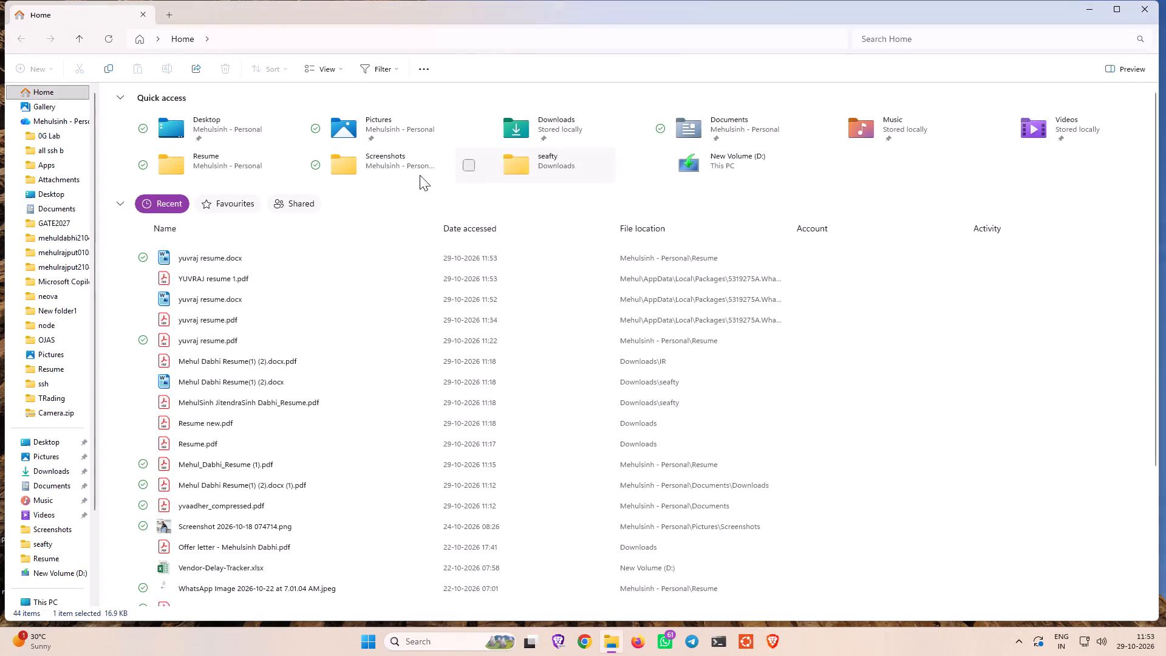
Bring up the file options for the Resume folder's yuvraj resume.docx, then close the open window to return to the desktop.
right_click(309, 259)
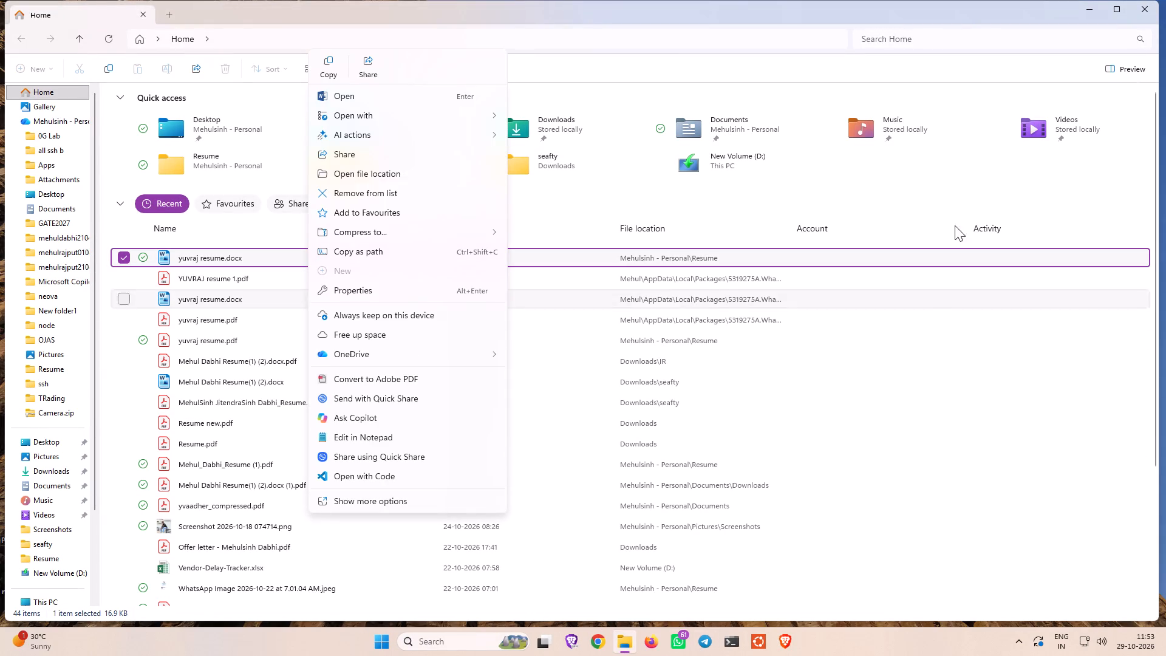
click(1152, 10)
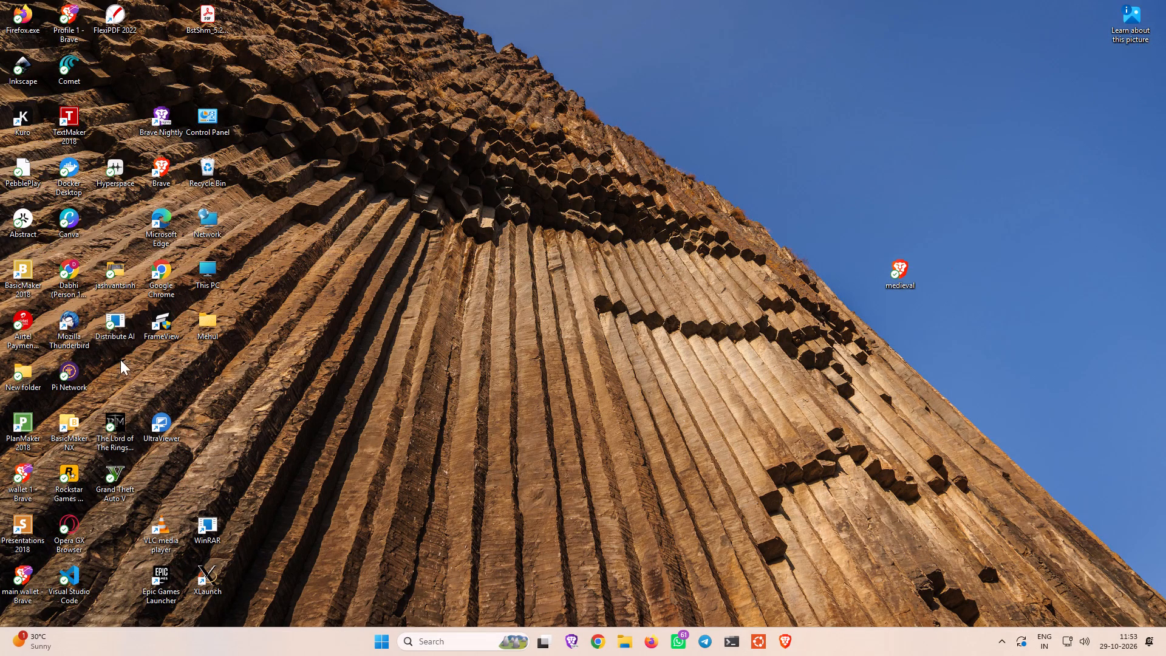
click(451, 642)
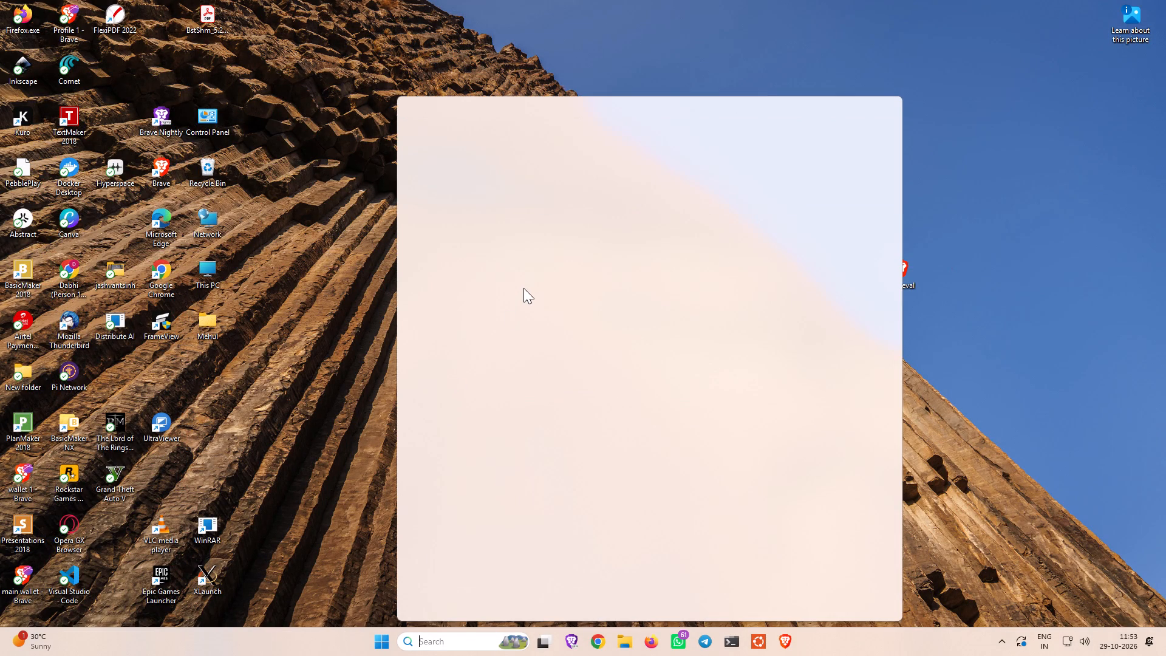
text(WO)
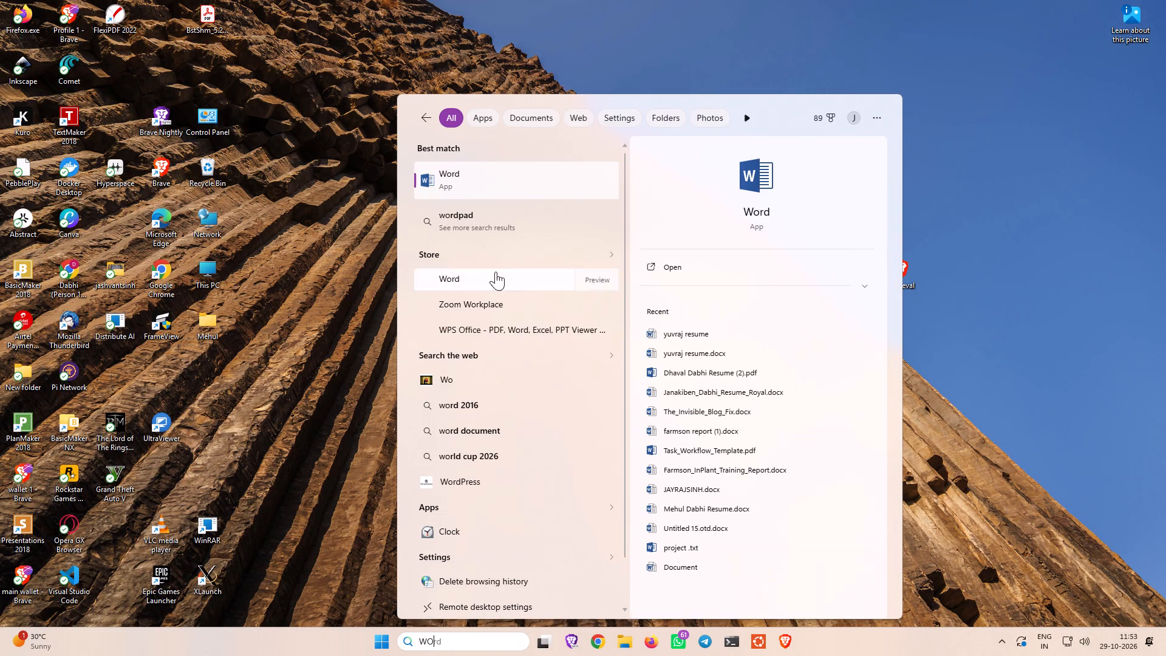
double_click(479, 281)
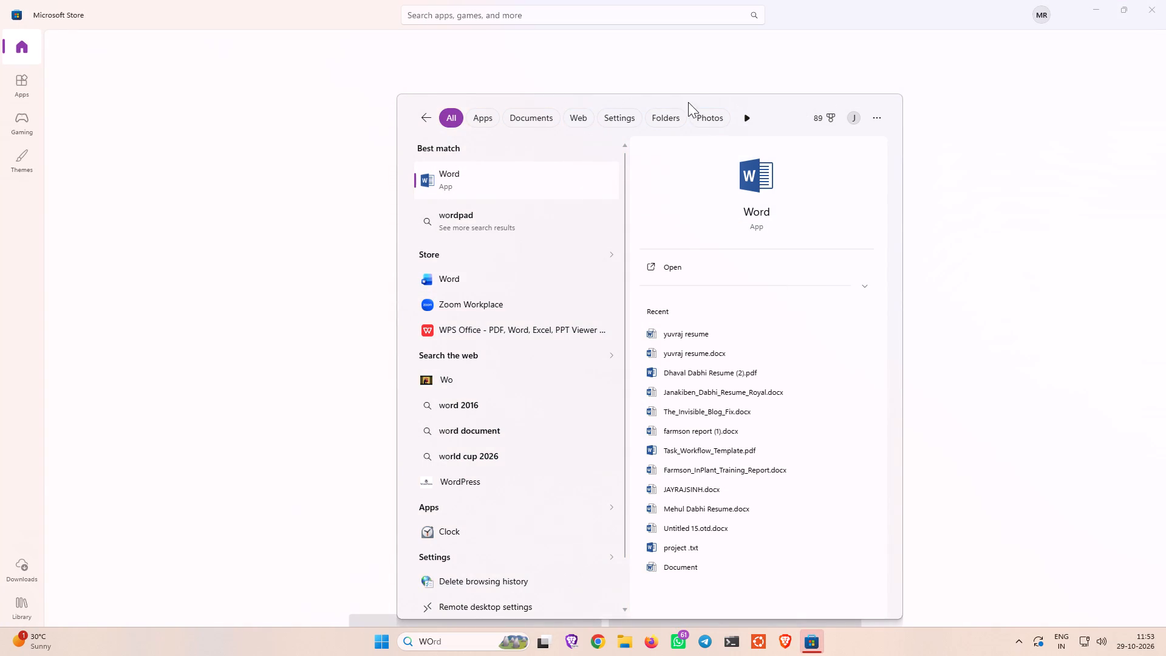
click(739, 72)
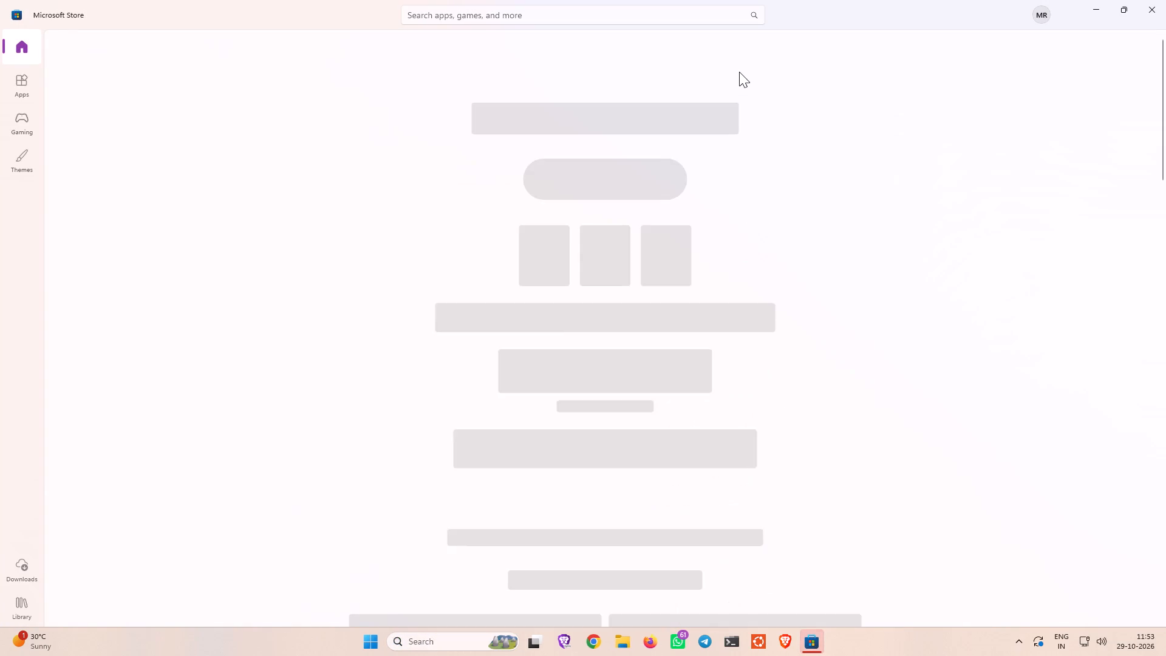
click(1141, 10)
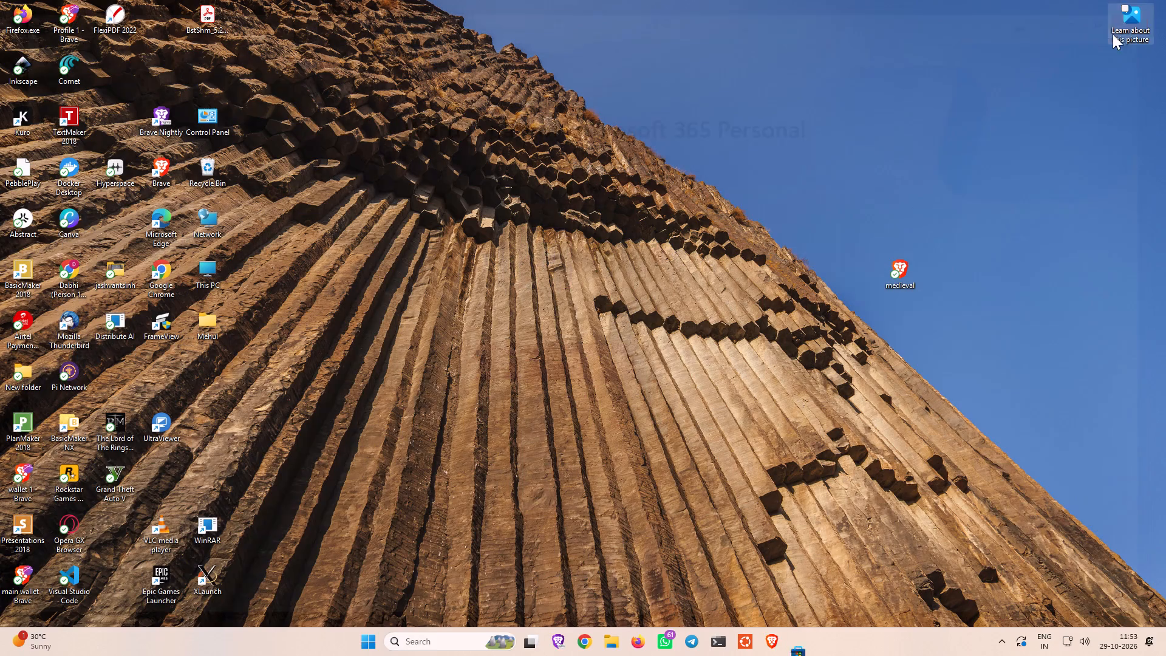
Switch to Google Chrome and open a new browser window with one of the saved profiles.
click(605, 643)
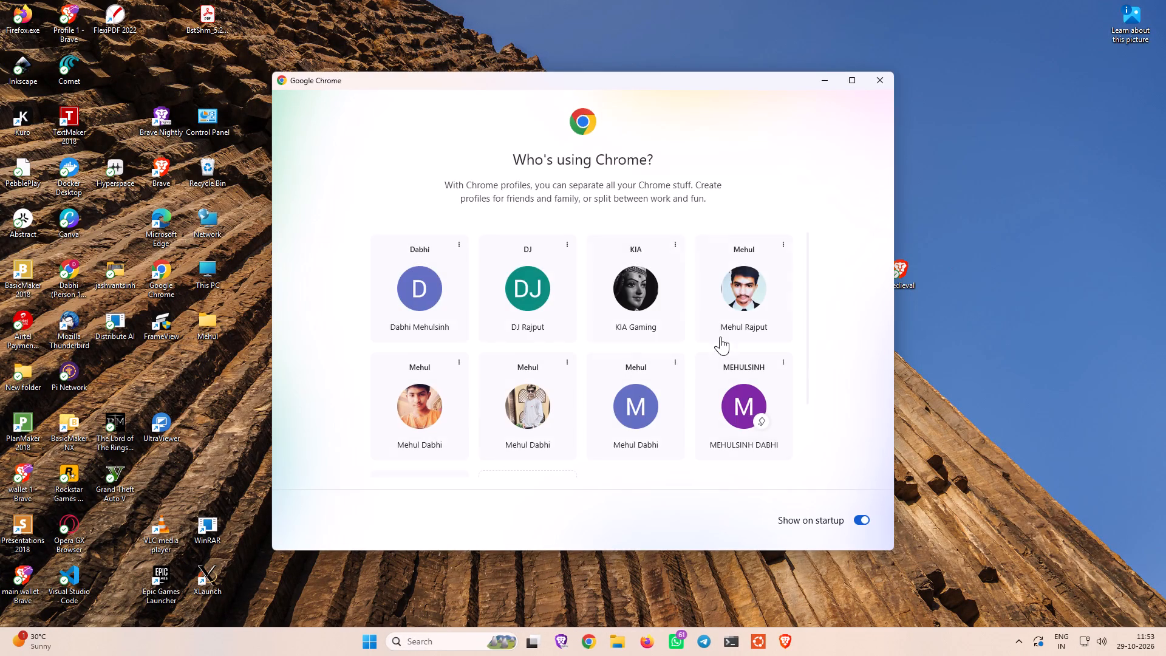
scroll(722, 400, down, 5)
click(432, 431)
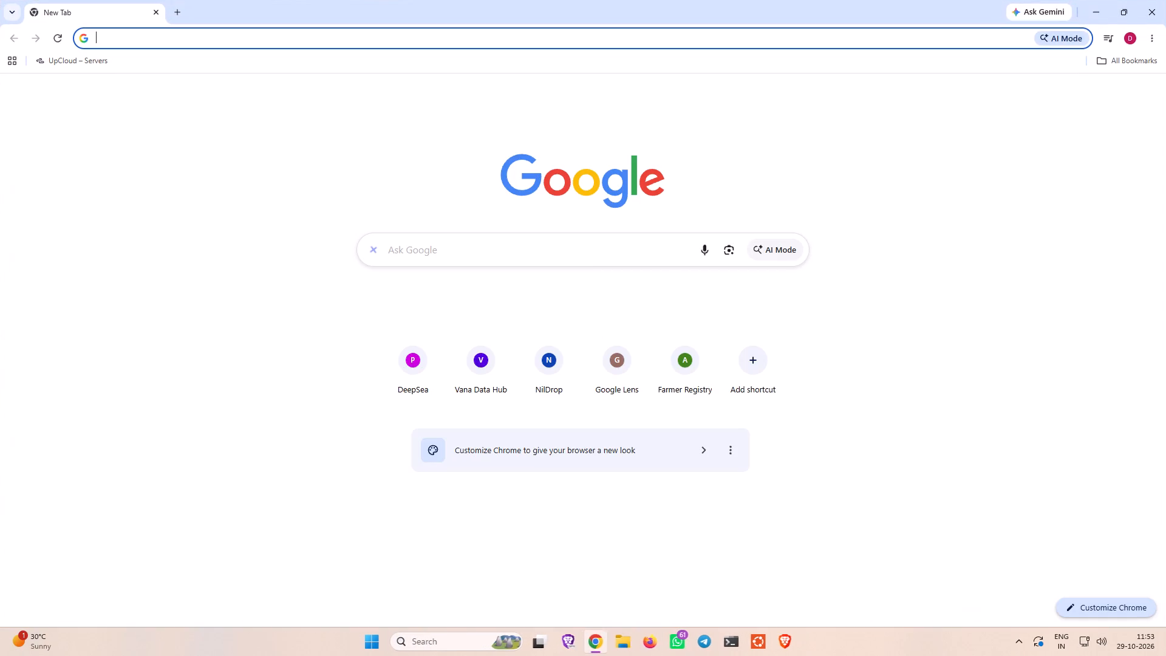
Search Google for WORD and open Microsoft Word for the web from the results.
click(548, 251)
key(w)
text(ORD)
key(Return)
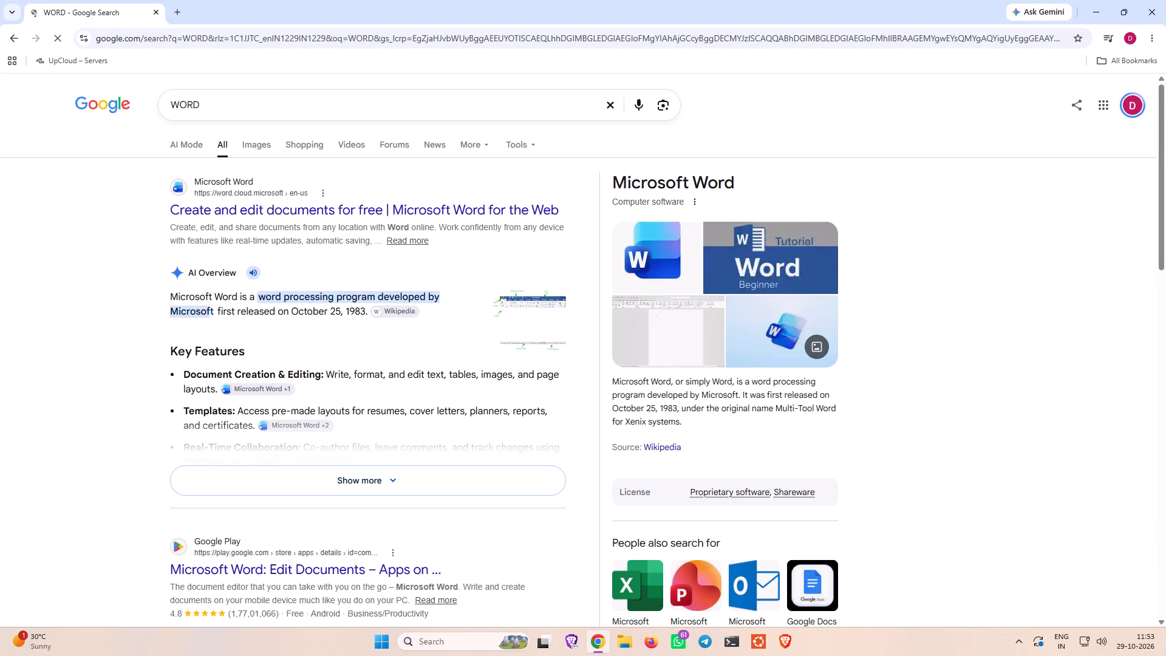
click(371, 216)
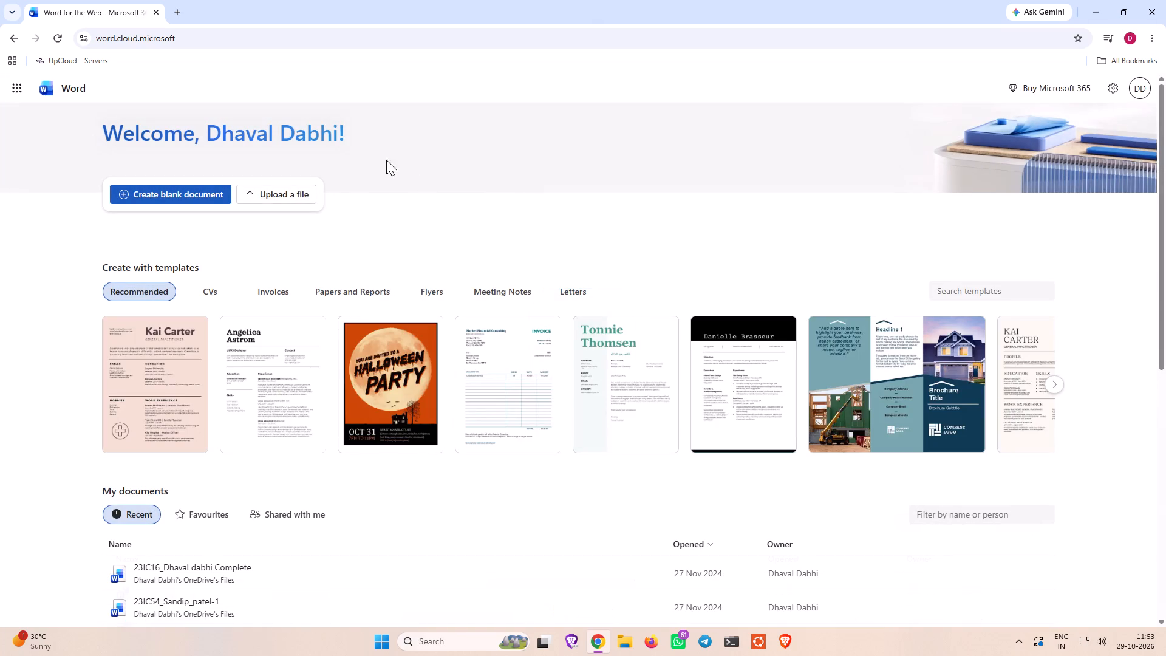
Upload yuvraj resume.docx from the 2026-44 folder and open it for editing.
click(288, 188)
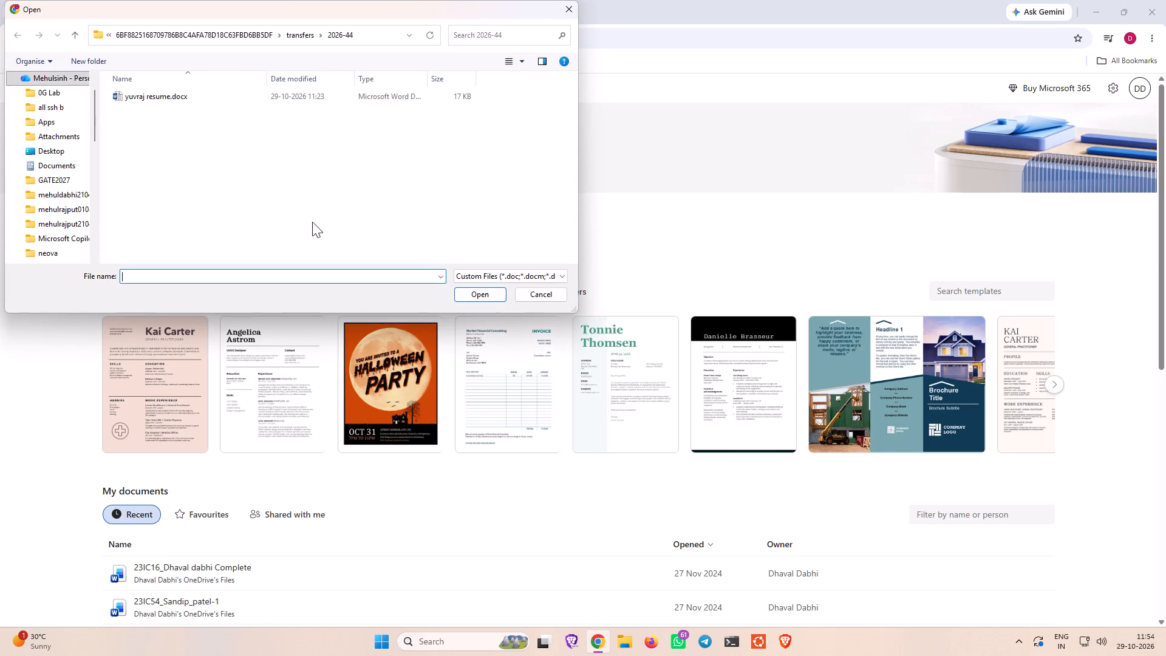
click(216, 96)
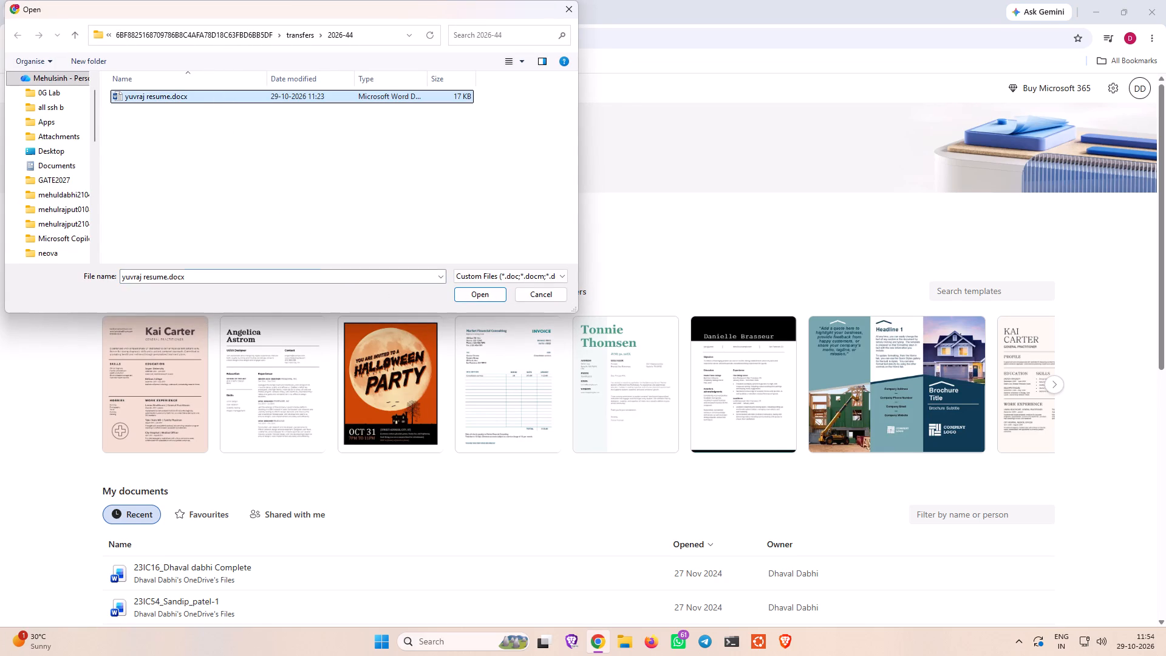
click(477, 293)
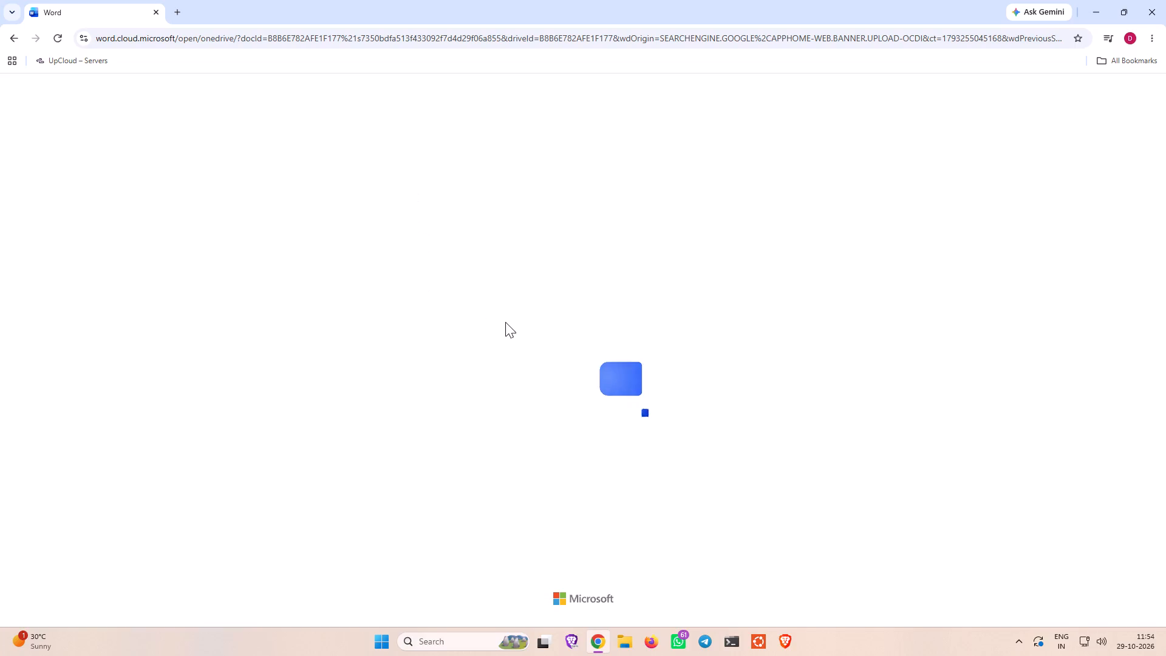
Delete the whole training table under CO-CURRICULUM ACTIVITIES on the second page of the resume.
scroll(590, 364, down, 2)
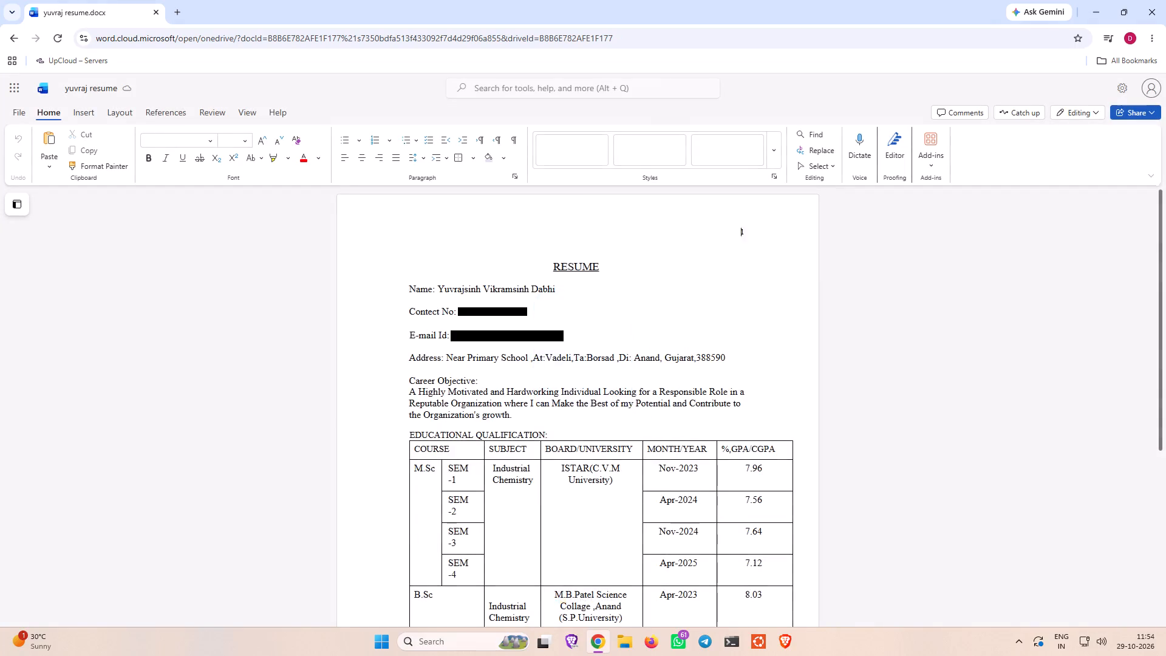
scroll(590, 364, down, 14)
scroll(494, 461, up, 6)
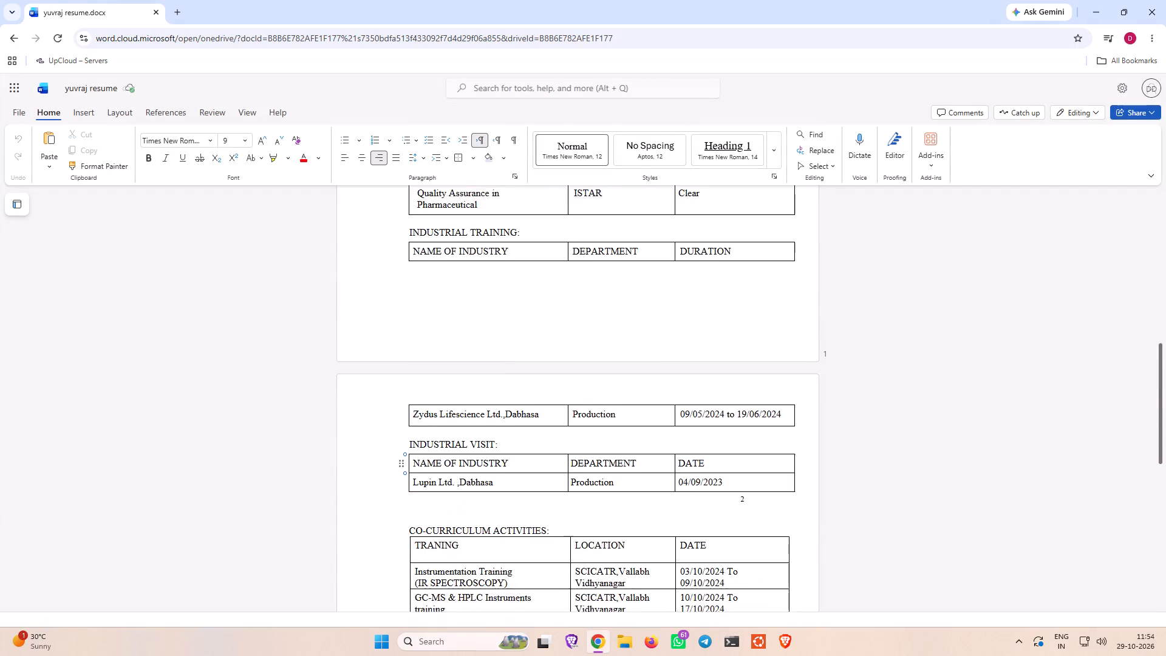
scroll(496, 460, up, 1)
scroll(496, 460, down, 6)
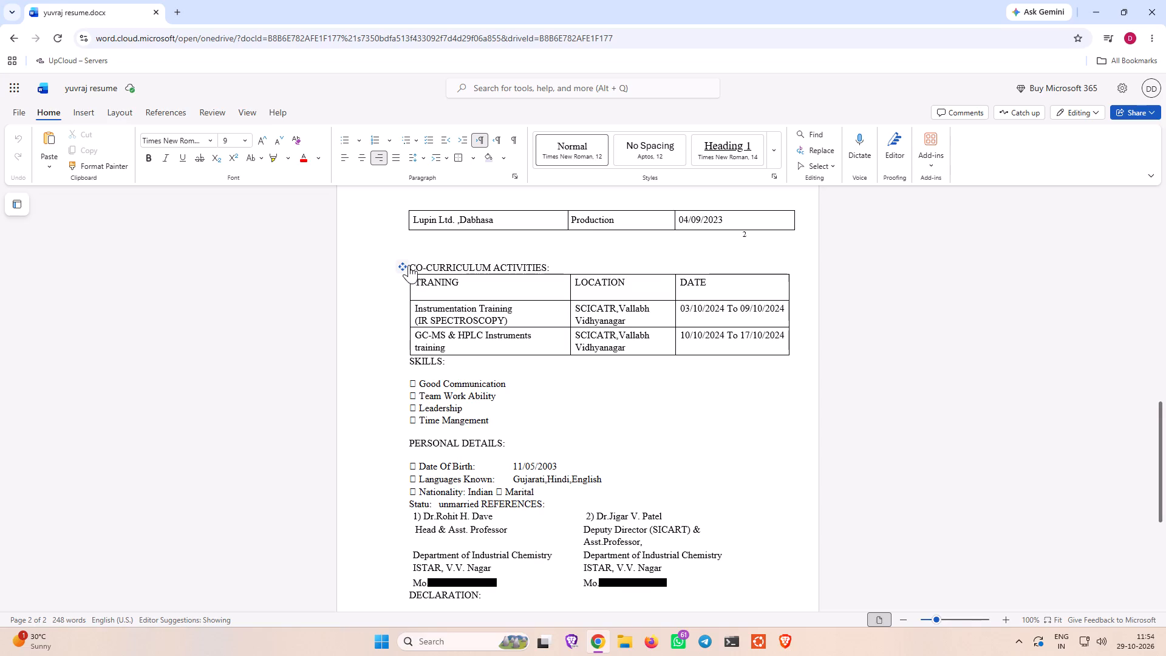
click(398, 265)
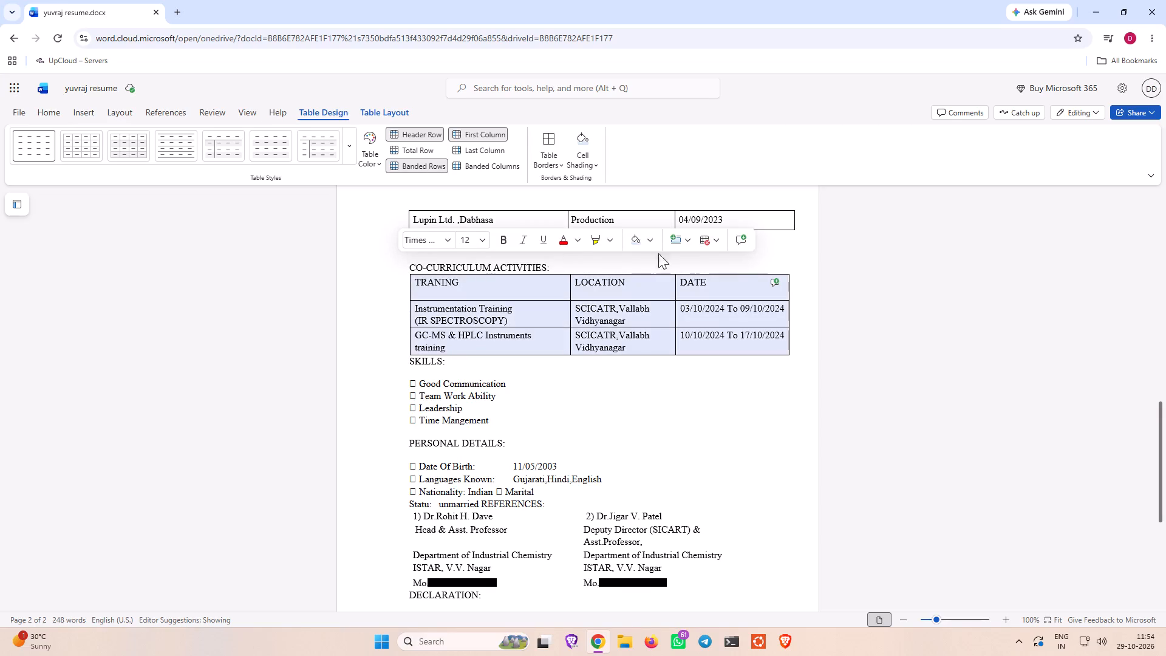
right_click(404, 265)
click(434, 281)
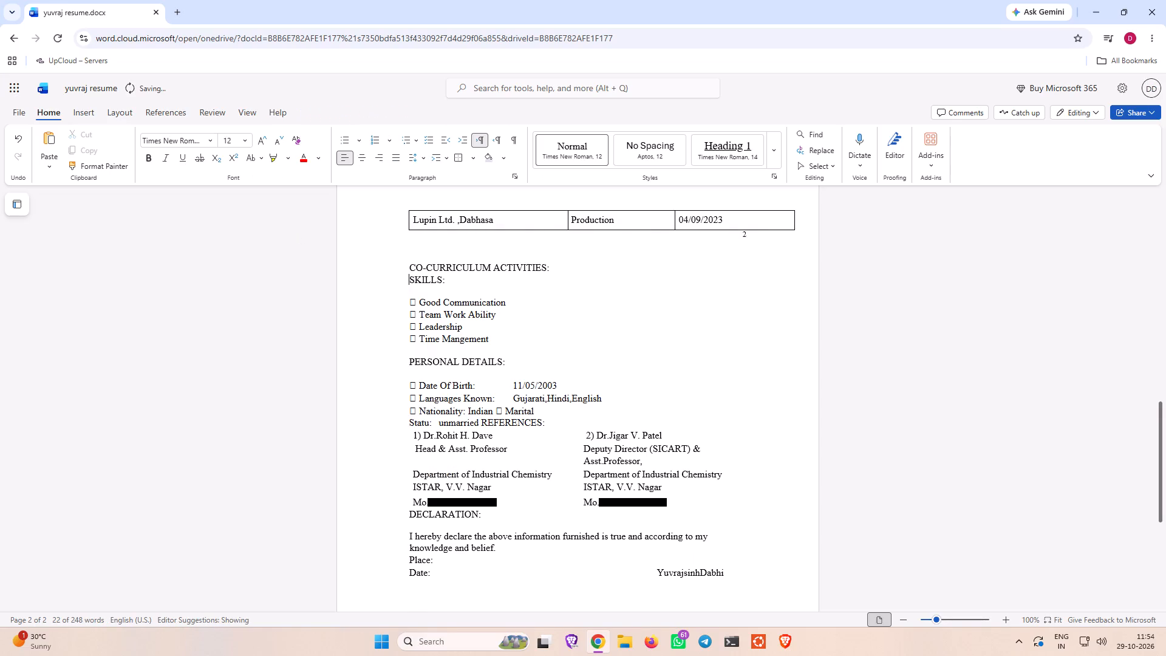
Delete the CO-CURRICULUM ACTIVITIES heading text and its empty line above SKILLS.
click(550, 267)
key(BackSpace)
key(BackSpace)
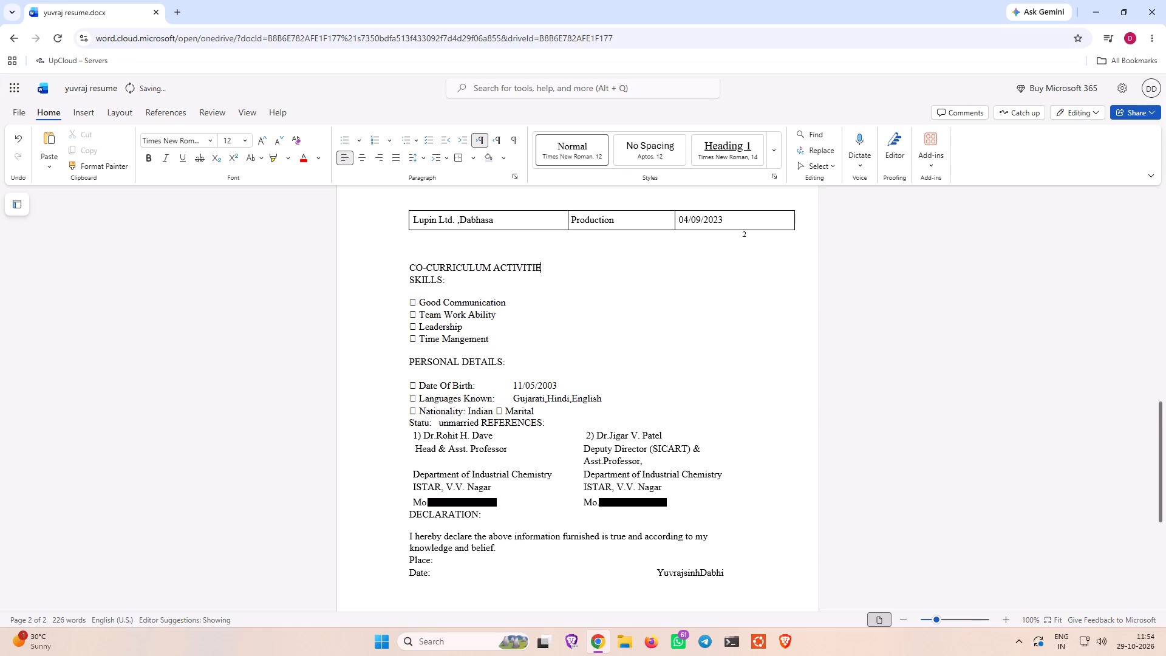
key(BackSpace)
key(BackSpace)
key(BackSpace)
key(BackSpace)
key(BackSpace)
key(BackSpace)
key(BackSpace)
key(BackSpace)
key(BackSpace)
key(BackSpace)
key(BackSpace)
key(BackSpace)
key(BackSpace)
key(BackSpace)
key(BackSpace)
key(BackSpace)
key(BackSpace)
key(BackSpace)
key(BackSpace)
key(BackSpace)
key(BackSpace)
key(BackSpace)
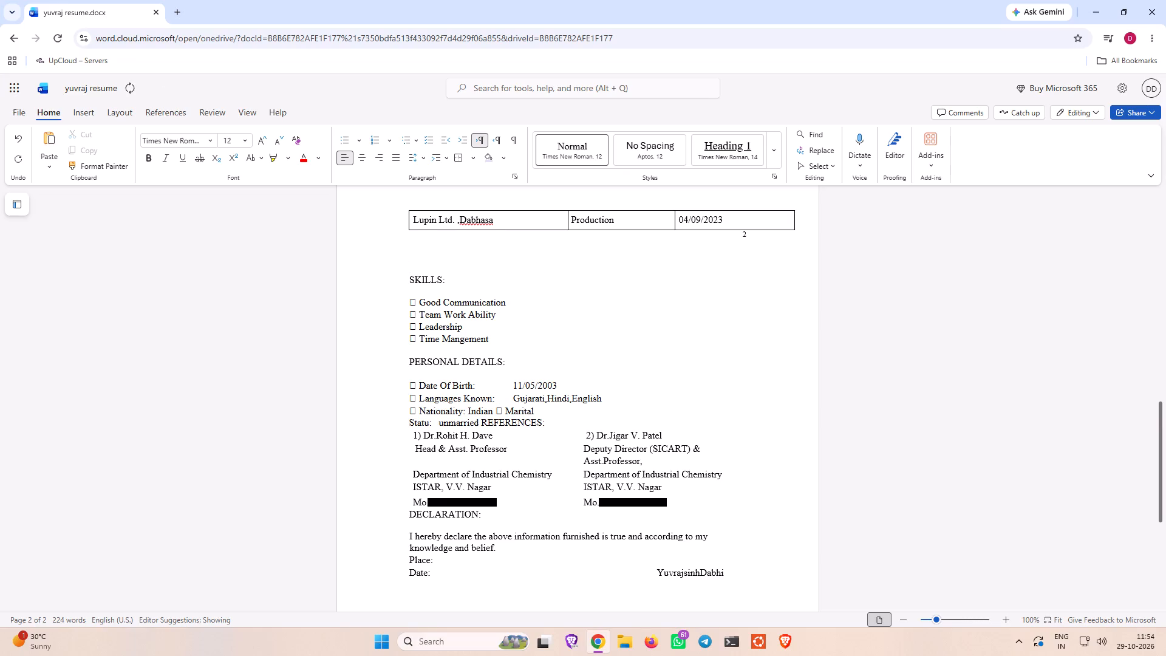
key(BackSpace)
key(BackSpace)
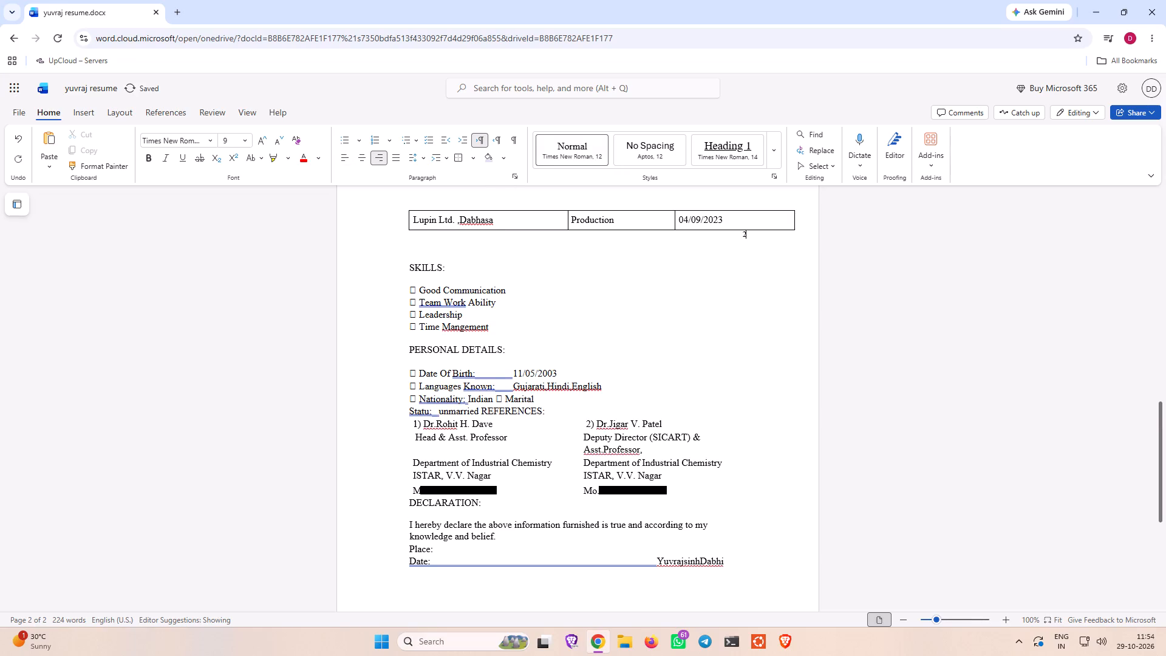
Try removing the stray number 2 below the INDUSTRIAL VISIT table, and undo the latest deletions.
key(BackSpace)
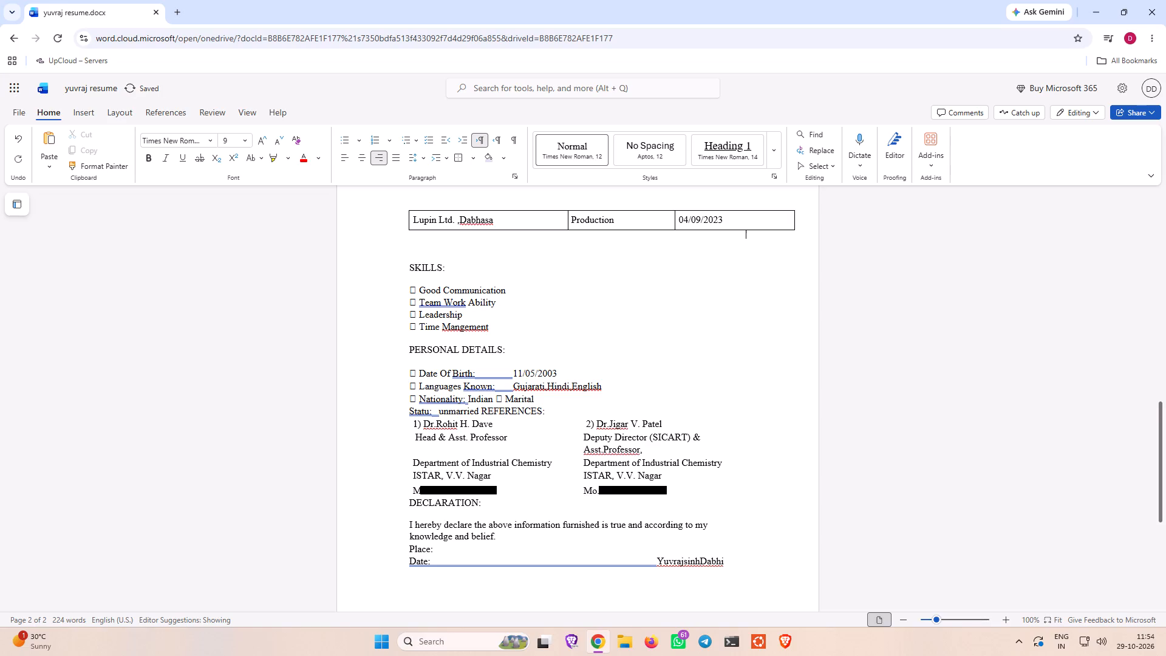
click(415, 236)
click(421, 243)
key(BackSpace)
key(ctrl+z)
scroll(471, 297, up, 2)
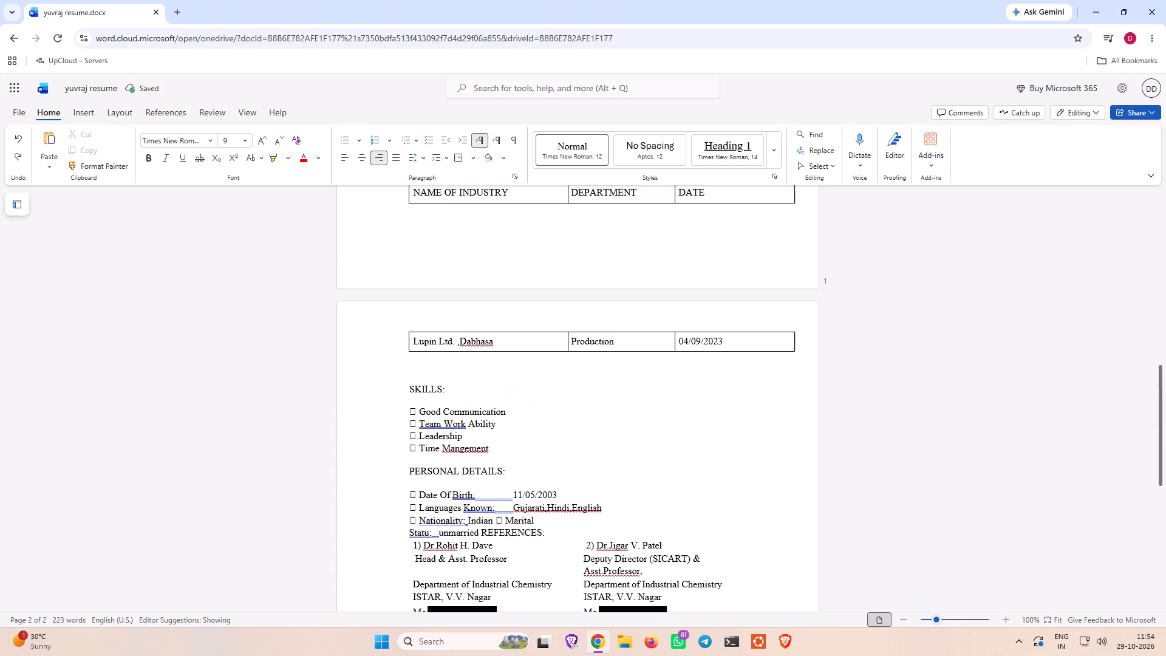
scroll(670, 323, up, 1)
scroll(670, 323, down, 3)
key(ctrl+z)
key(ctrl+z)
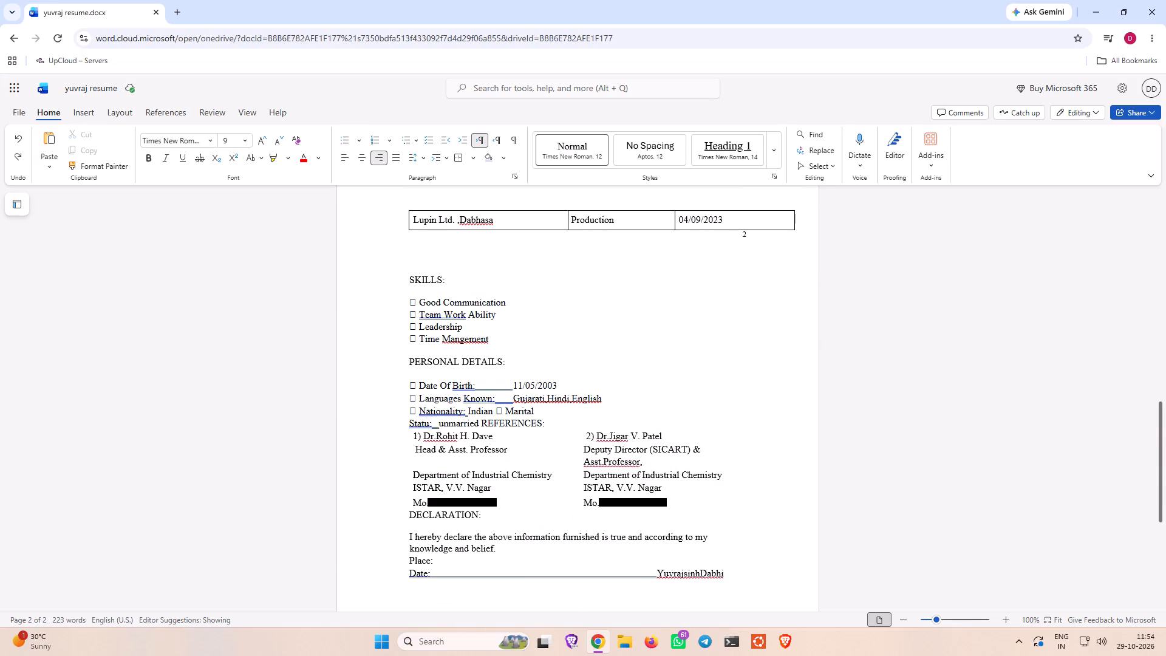
Delete the stray number 2 below the INDUSTRIAL VISIT table.
click(750, 236)
key(BackSpace)
Insert a blank line before the INDUSTRIAL TRAINING heading.
scroll(680, 291, up, 8)
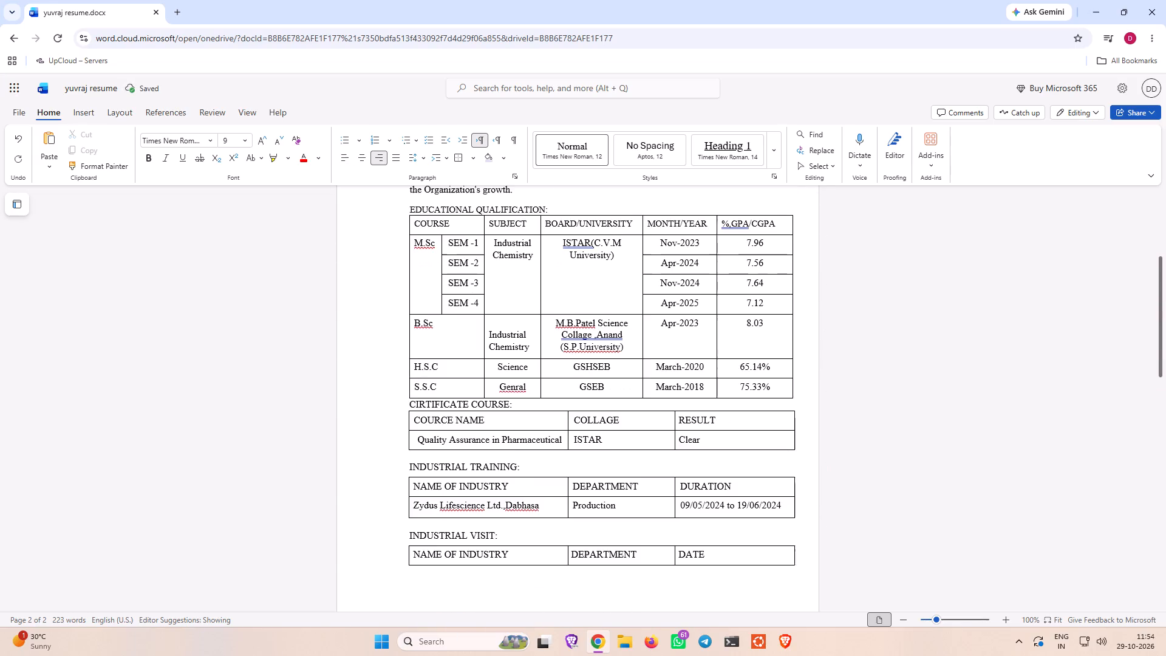
scroll(680, 291, down, 1)
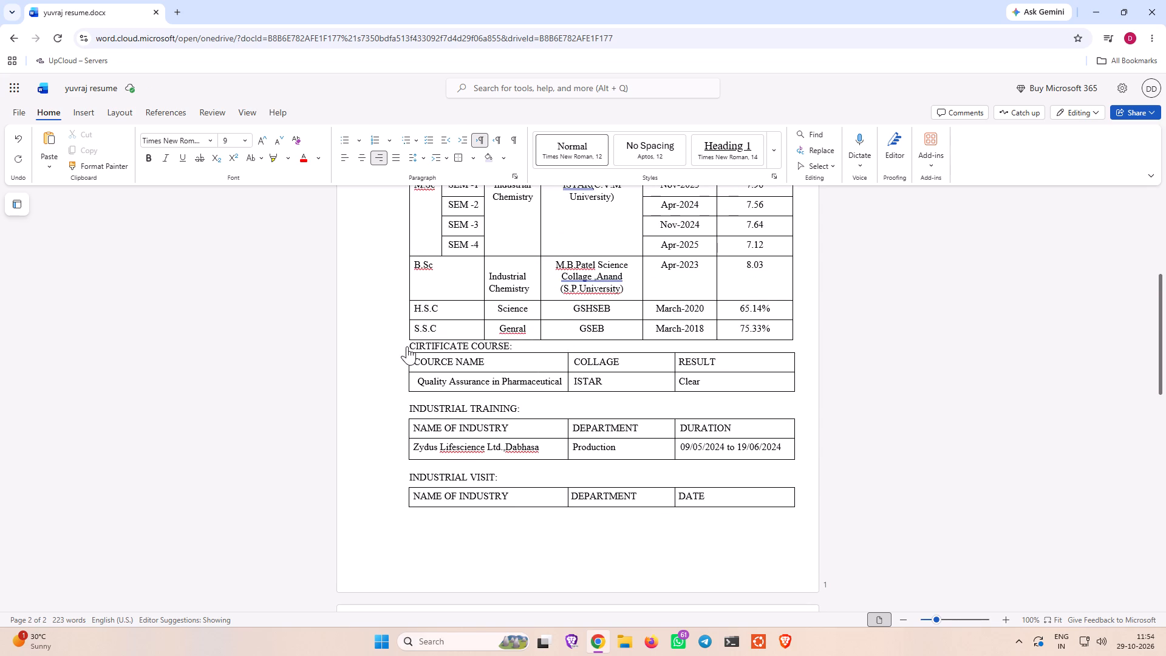
click(407, 411)
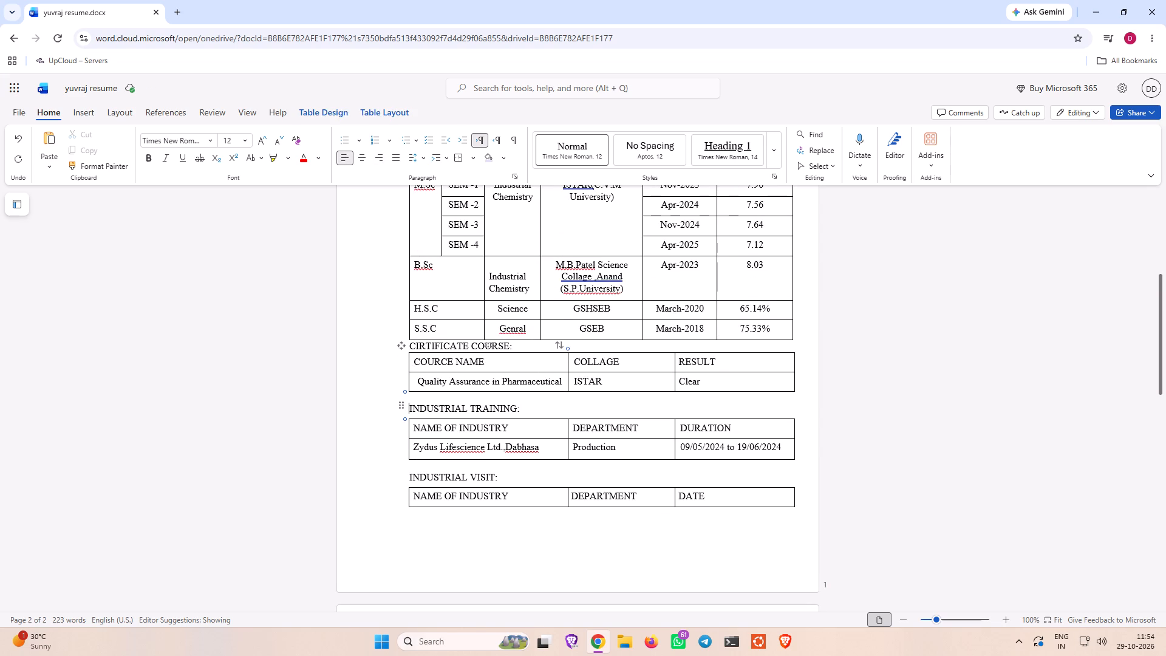
key(Return)
Push the INDUSTRIAL VISIT heading and its table onto the second page by inserting three blank lines before the heading.
scroll(476, 422, down, 4)
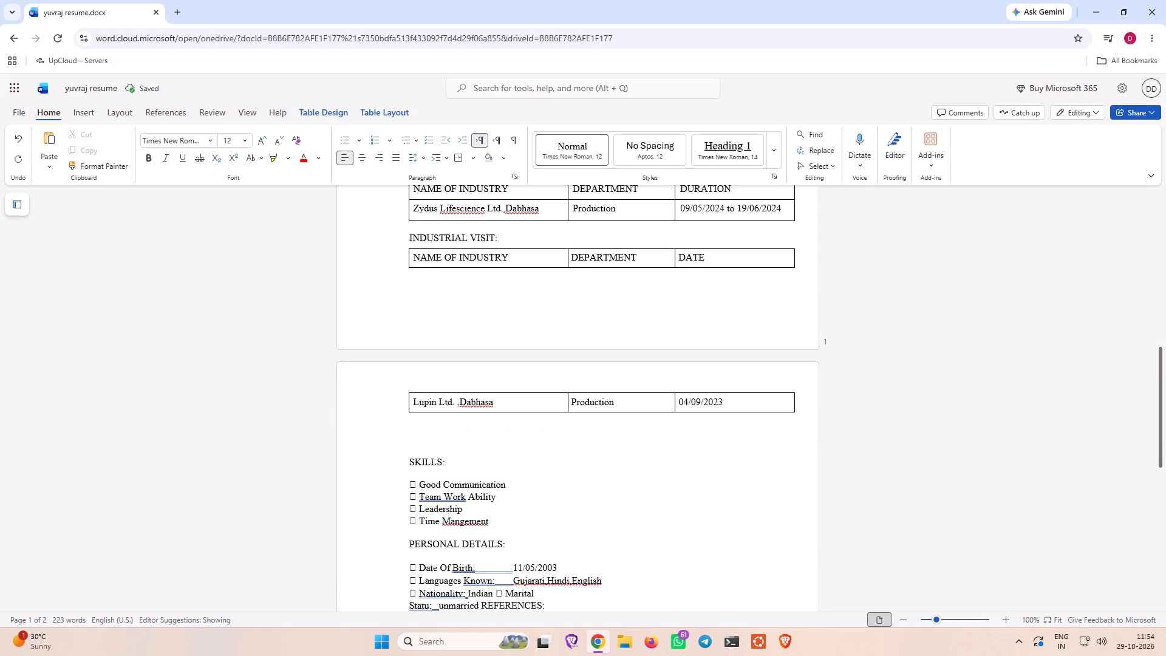
click(409, 239)
key(Return)
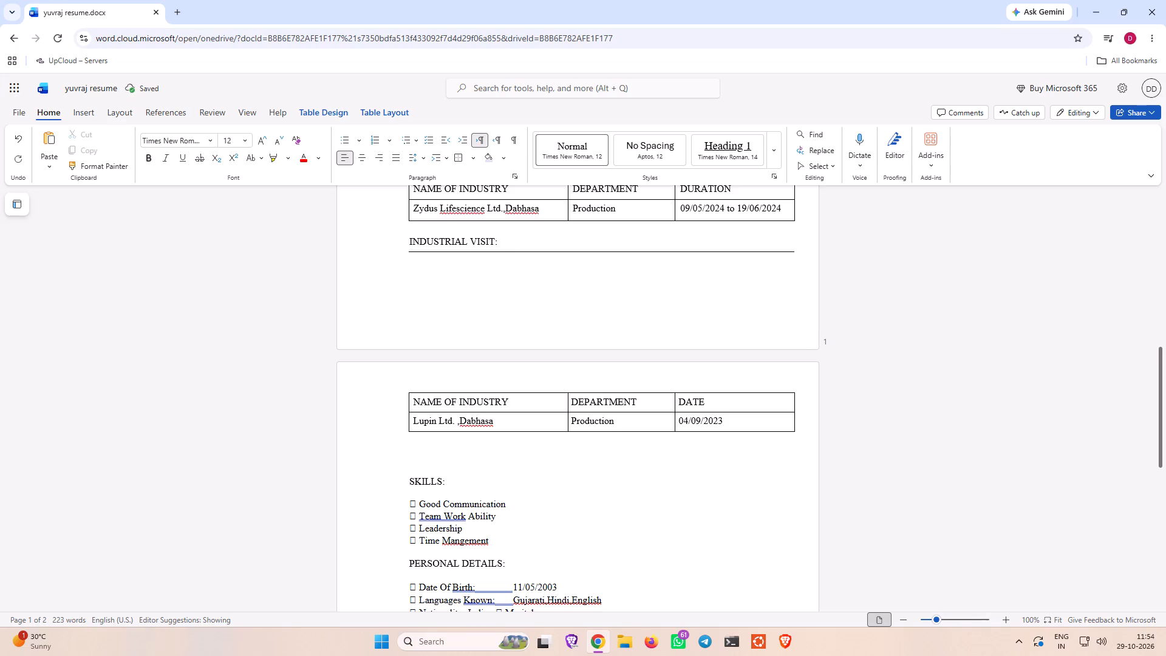
key(Return)
key(Return)
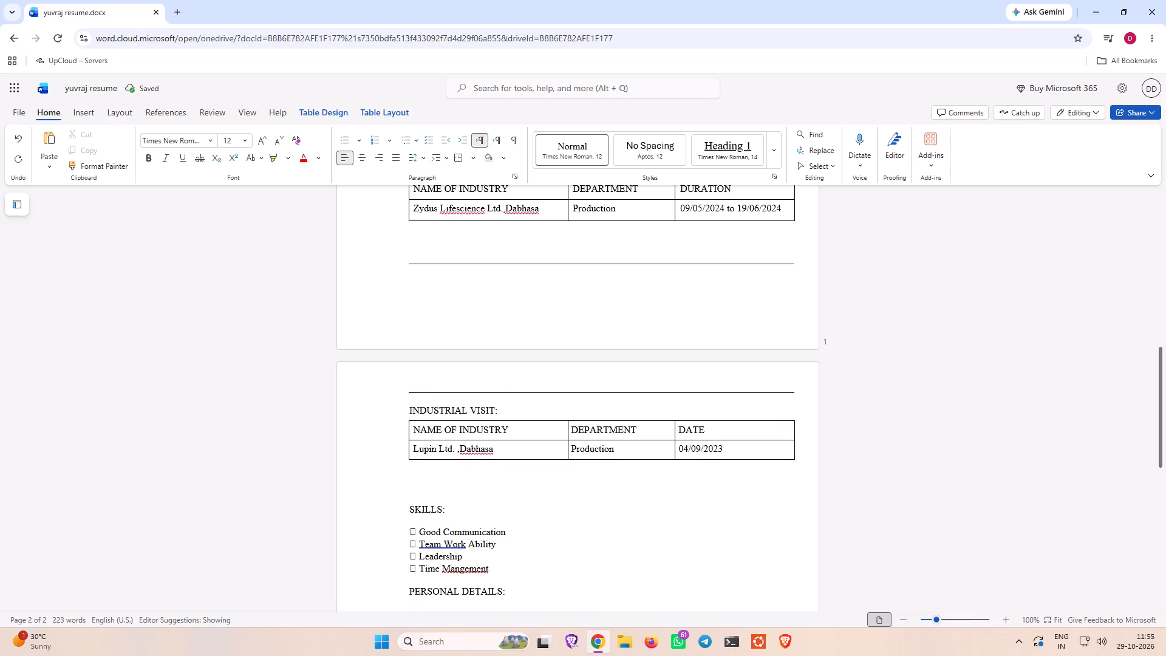
Remove the surplus empty space between the INDUSTRIAL VISIT table and the SKILLS heading.
scroll(445, 338, down, 4)
click(413, 232)
click(423, 231)
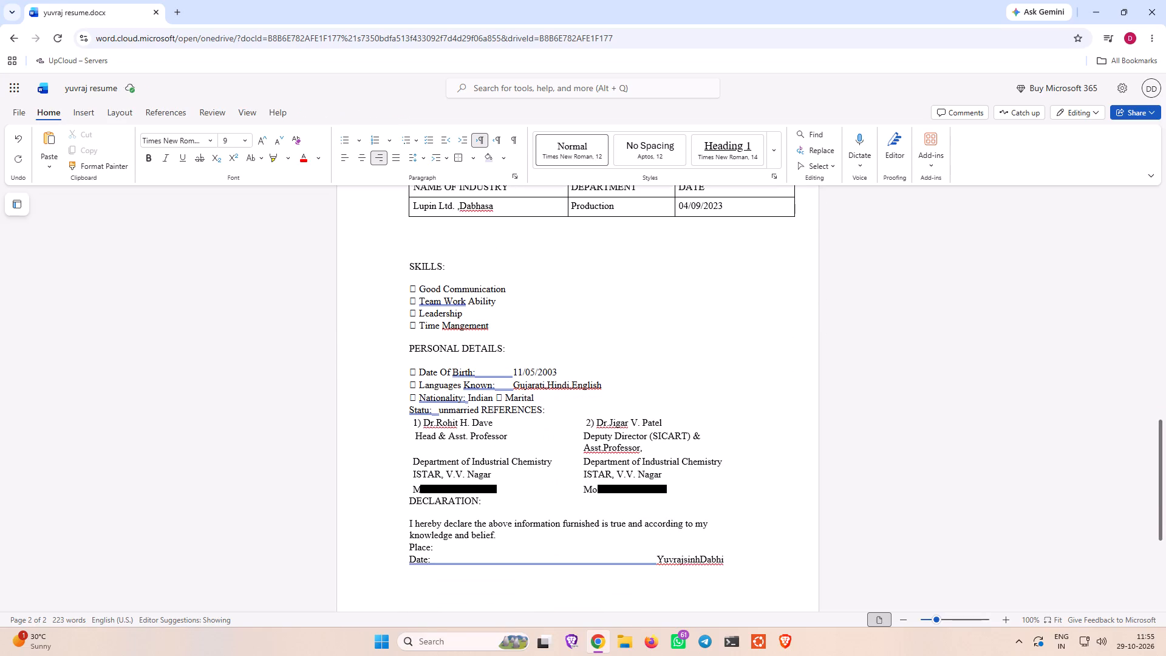
key(Return)
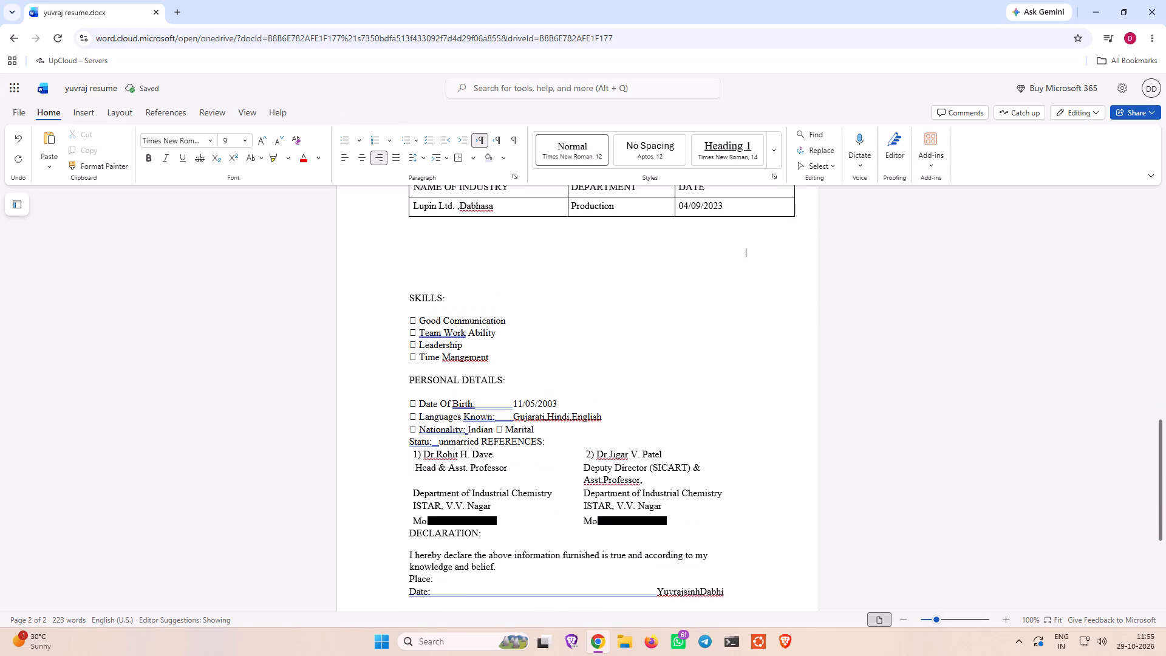
key(BackSpace)
click(421, 241)
key(BackSpace)
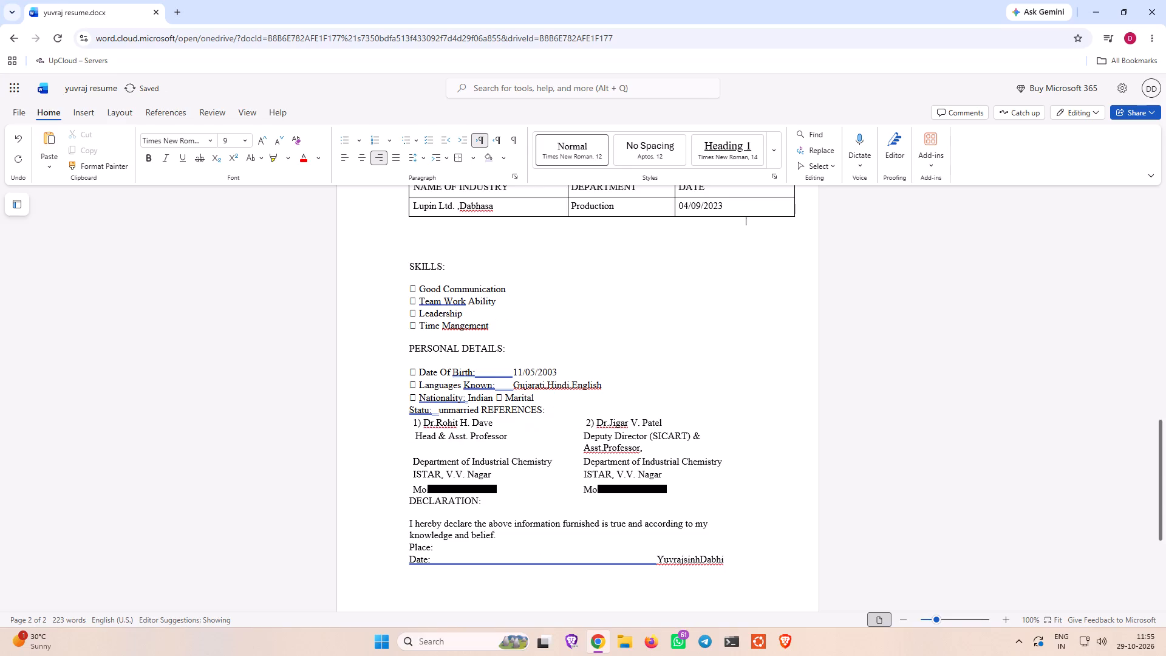
key(BackSpace)
scroll(539, 286, up, 3)
click(423, 415)
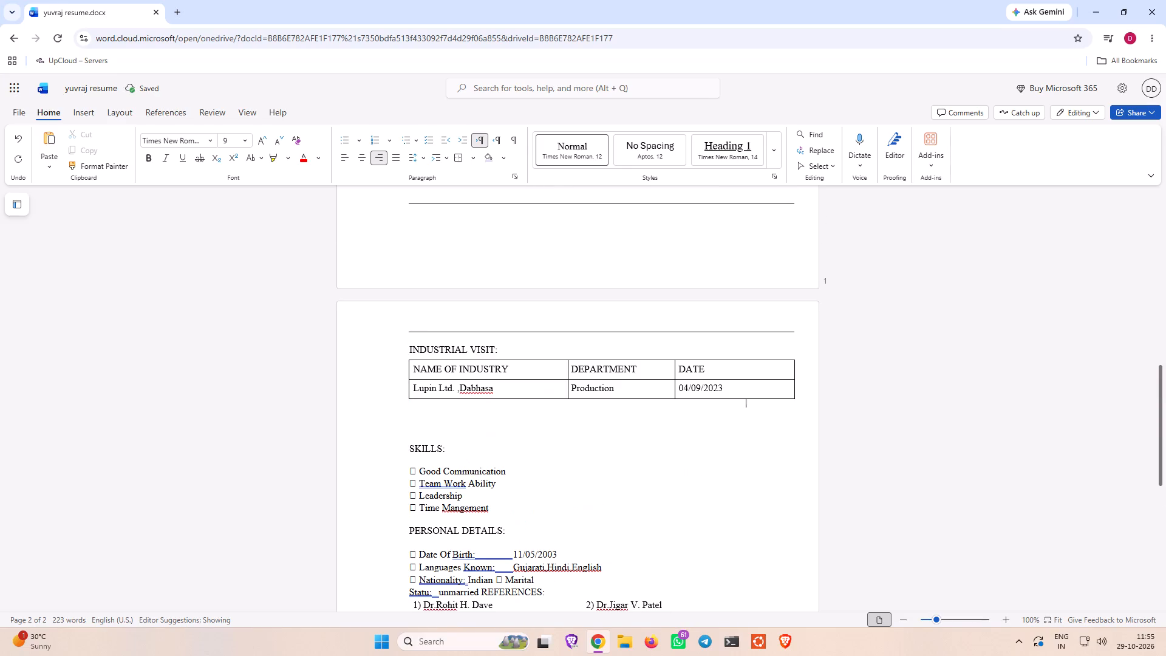
click(417, 415)
click(411, 431)
click(407, 448)
key(BackSpace)
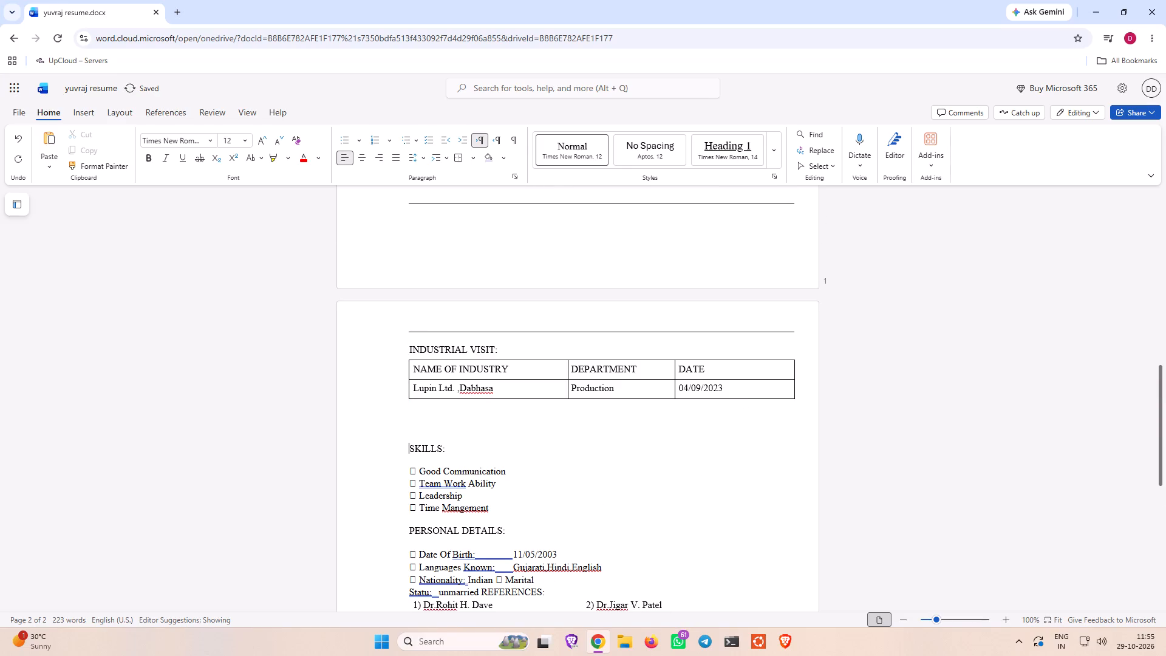
click(413, 433)
click(414, 430)
click(411, 419)
click(415, 436)
key(Up)
key(Delete)
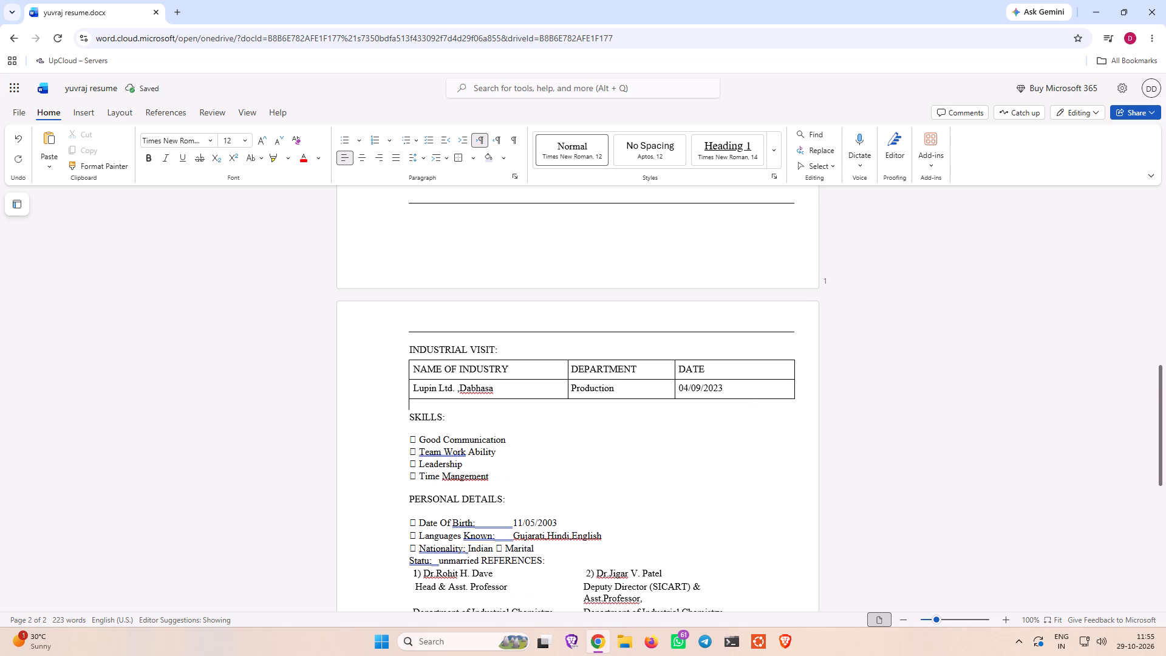
Start a new heading line reading EXPERINEC between the INDUSTRIAL VISIT table and the SKILLS heading.
key(Return)
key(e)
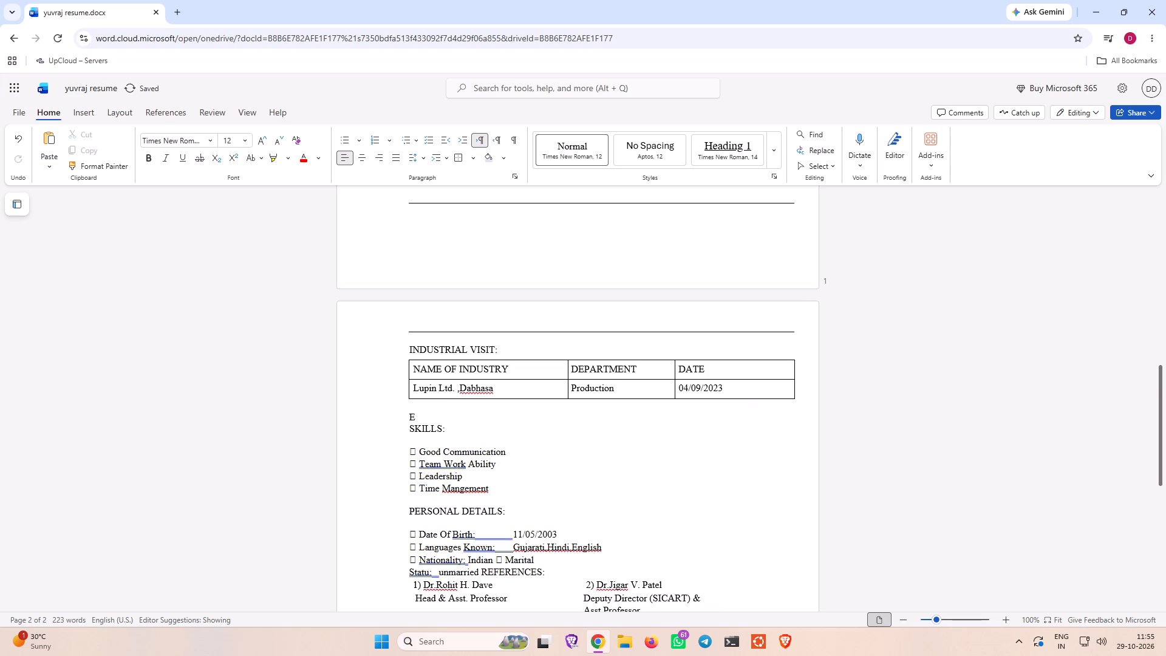
key(BackSpace)
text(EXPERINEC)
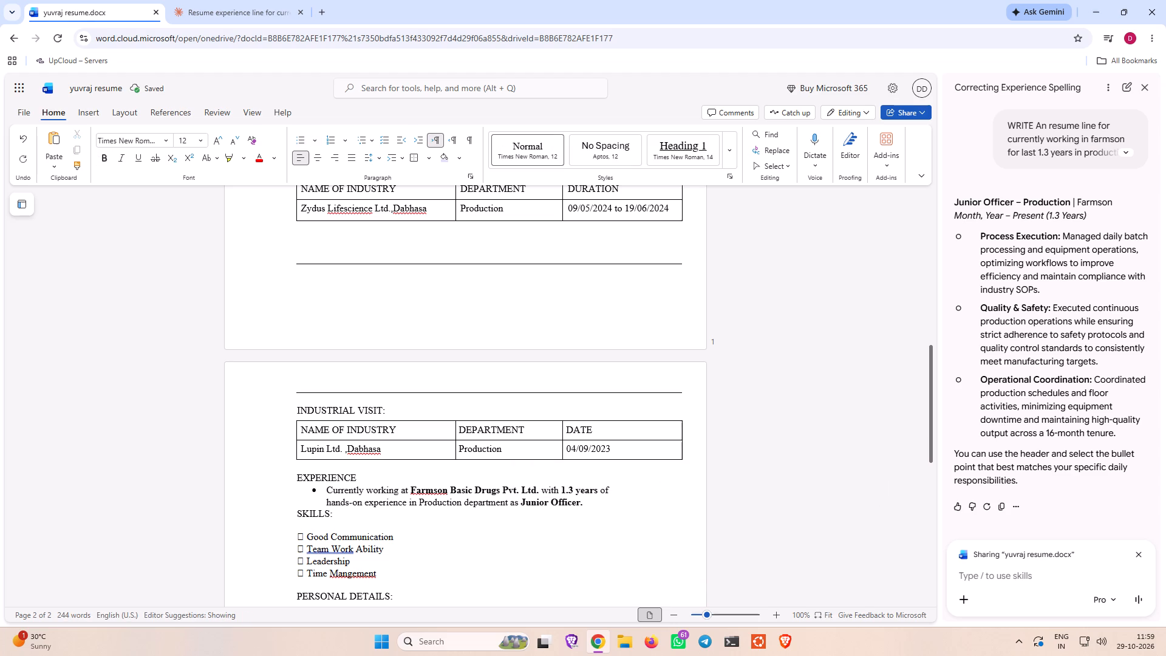
Add an empty line without a bullet between the Farmson bullet and the SKILLS heading.
click(585, 502)
key(Return)
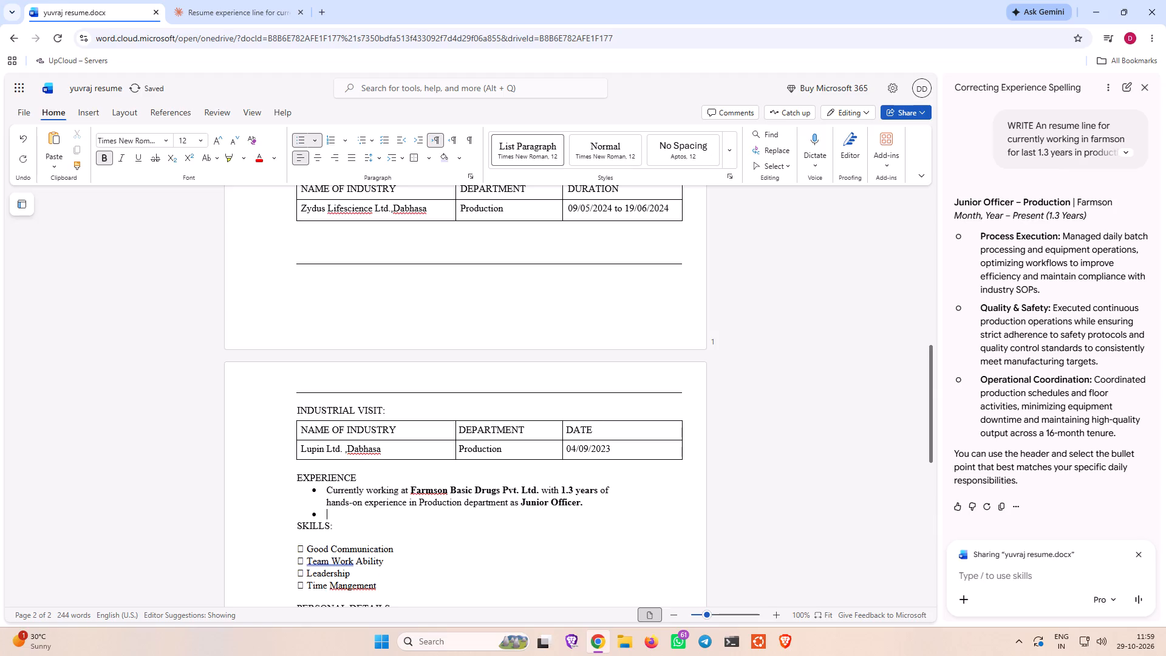
key(BackSpace)
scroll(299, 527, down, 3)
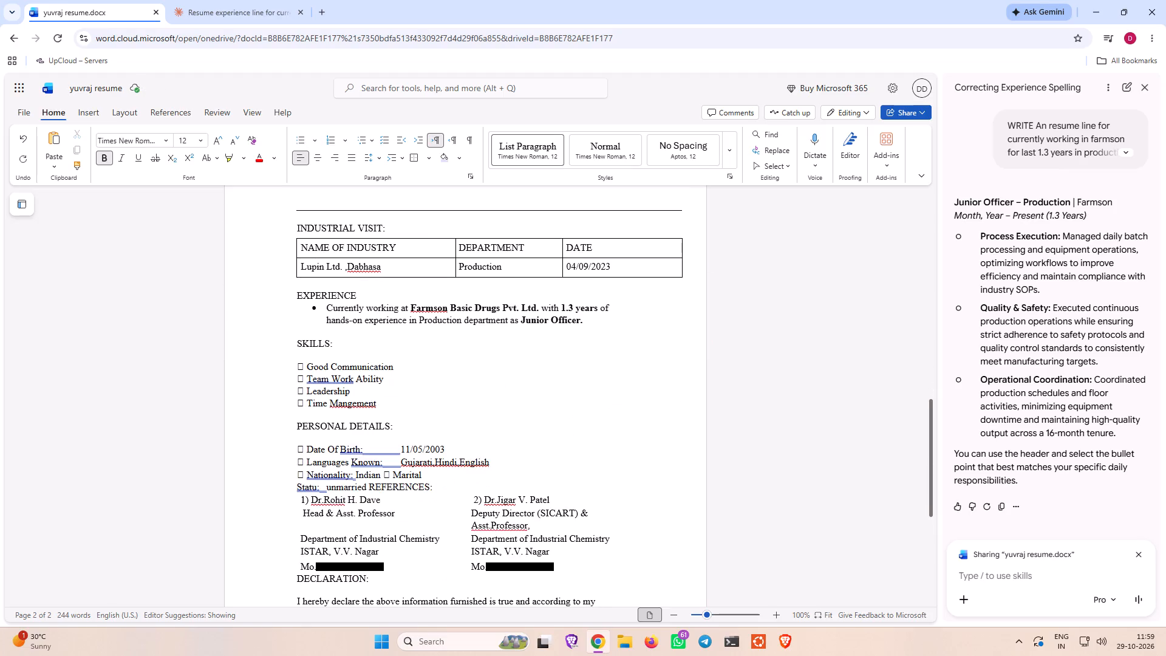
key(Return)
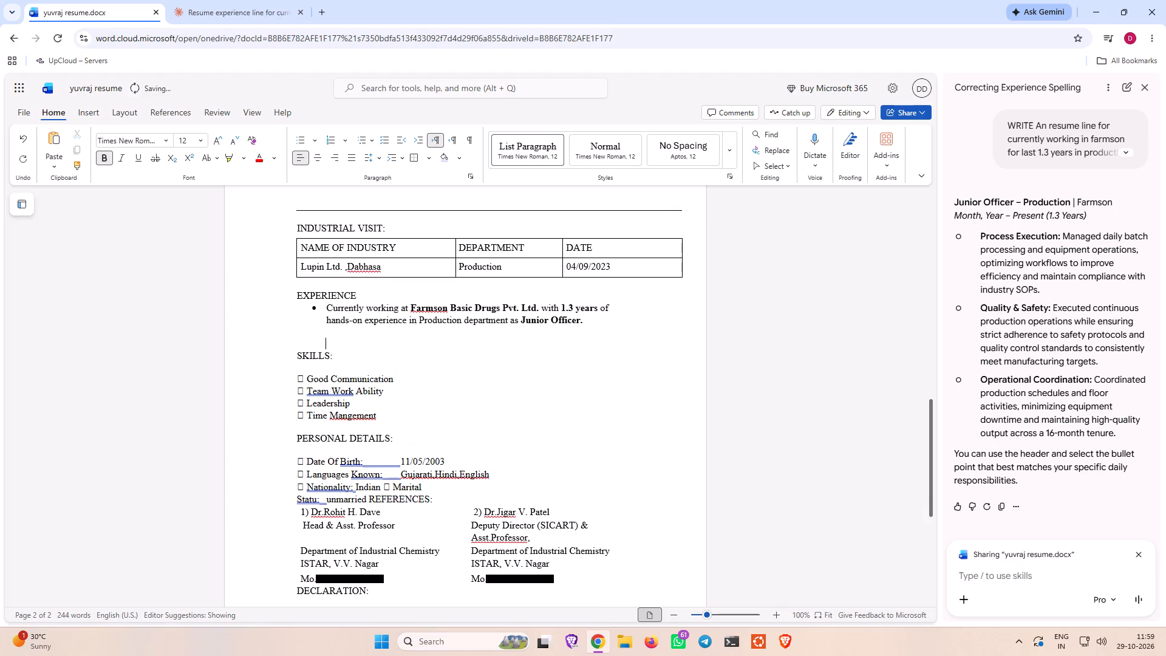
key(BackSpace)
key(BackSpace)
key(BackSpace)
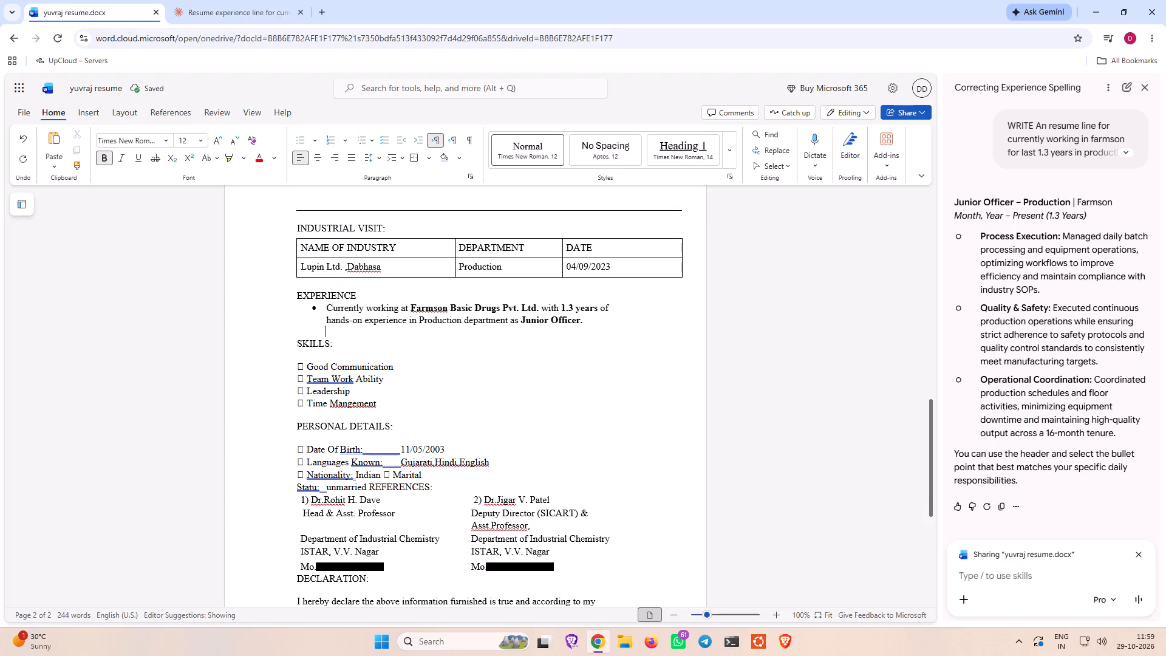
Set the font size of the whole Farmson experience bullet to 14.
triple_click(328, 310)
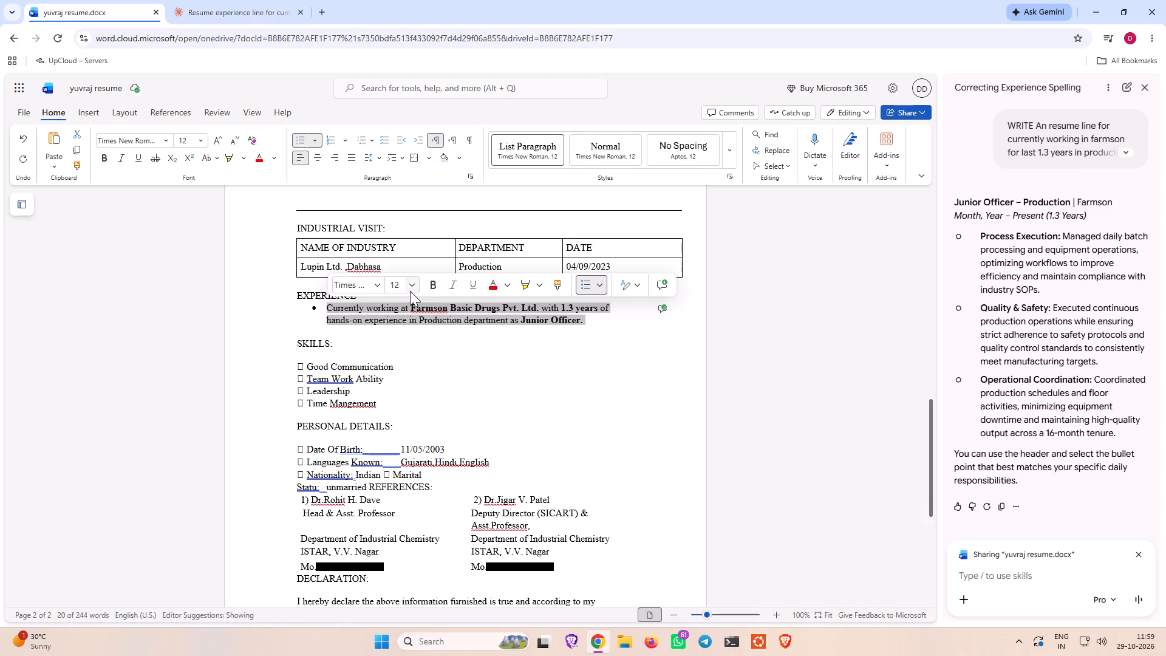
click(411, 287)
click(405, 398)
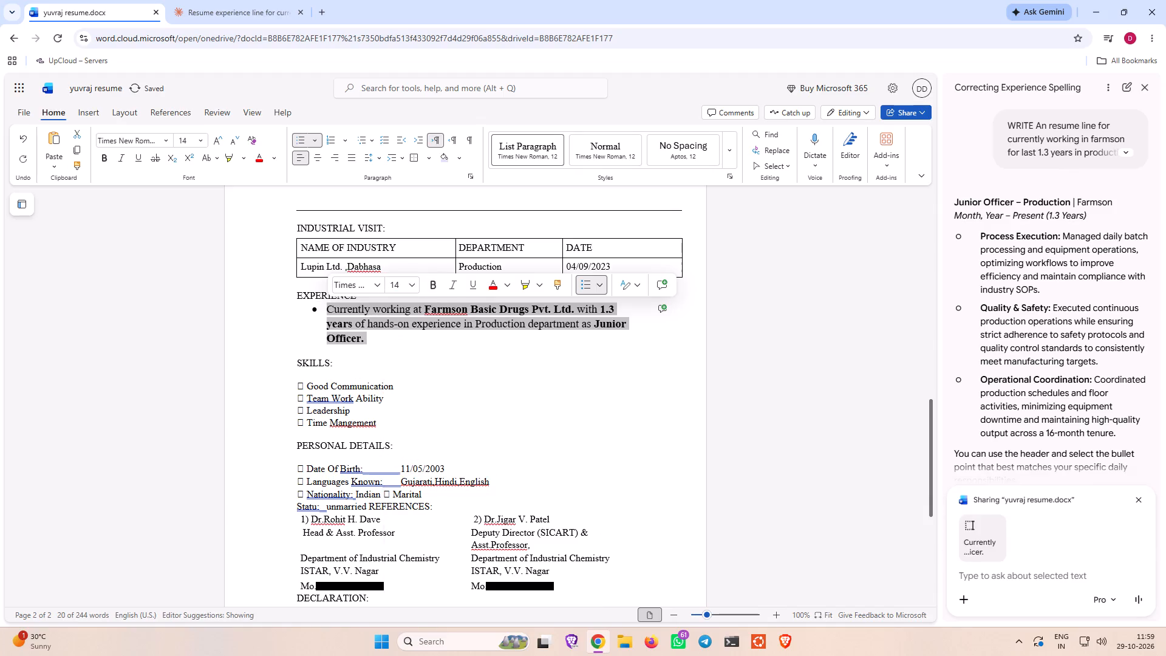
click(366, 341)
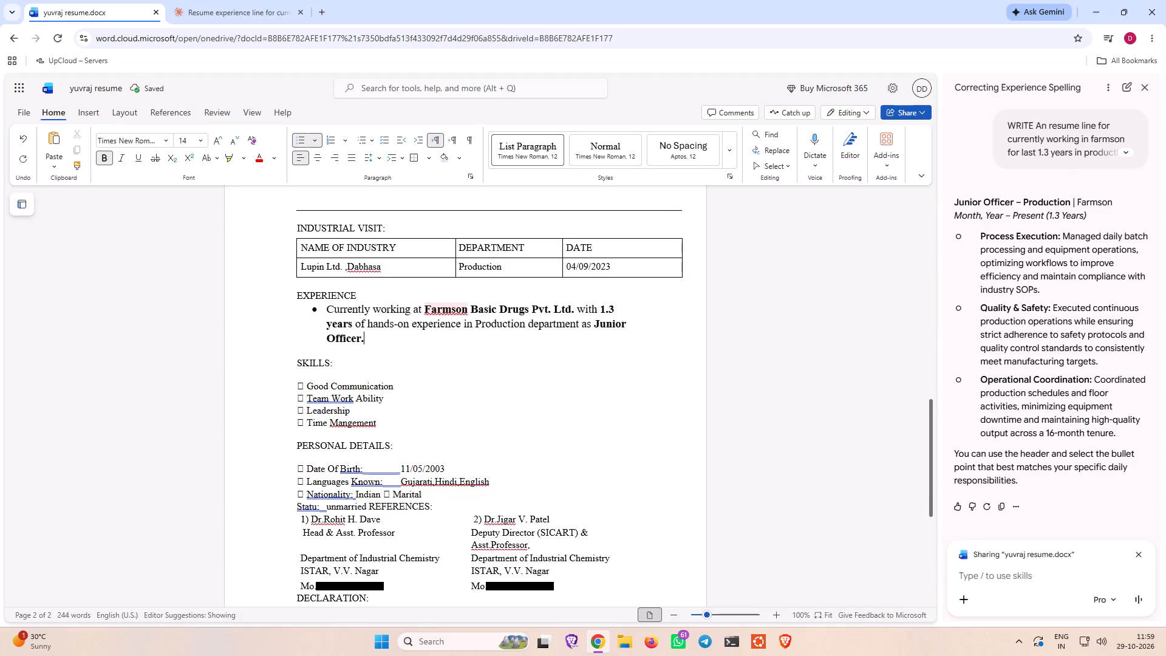
Ignore all spelling flags for the word "Farmson" in the experience bullet.
click(441, 312)
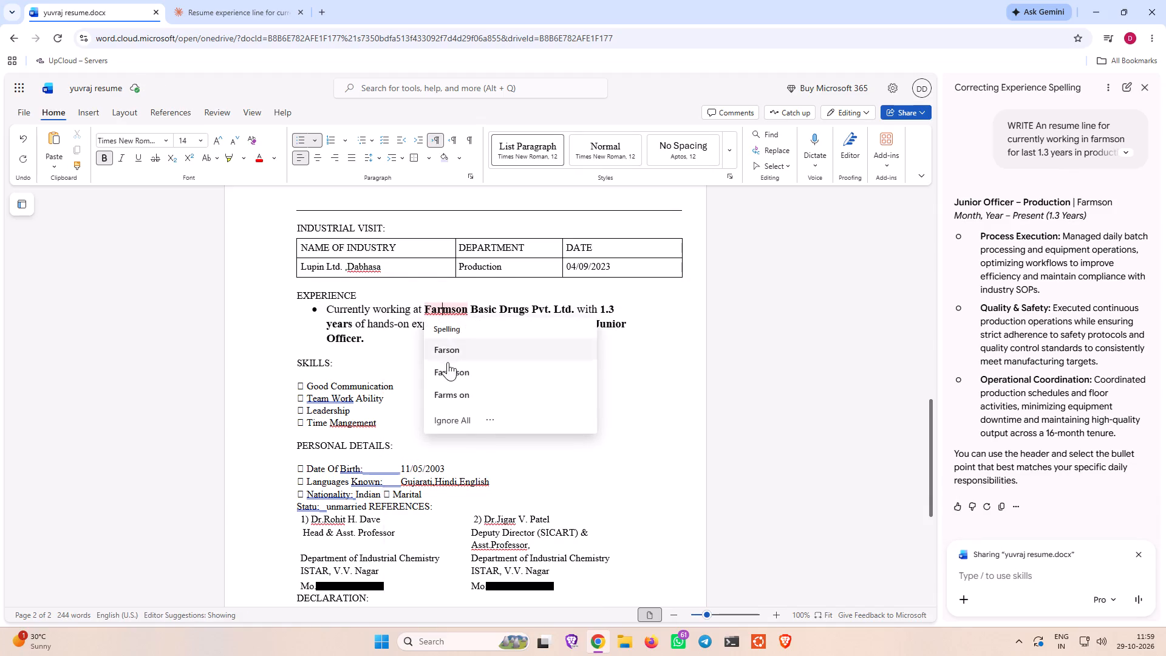
click(456, 418)
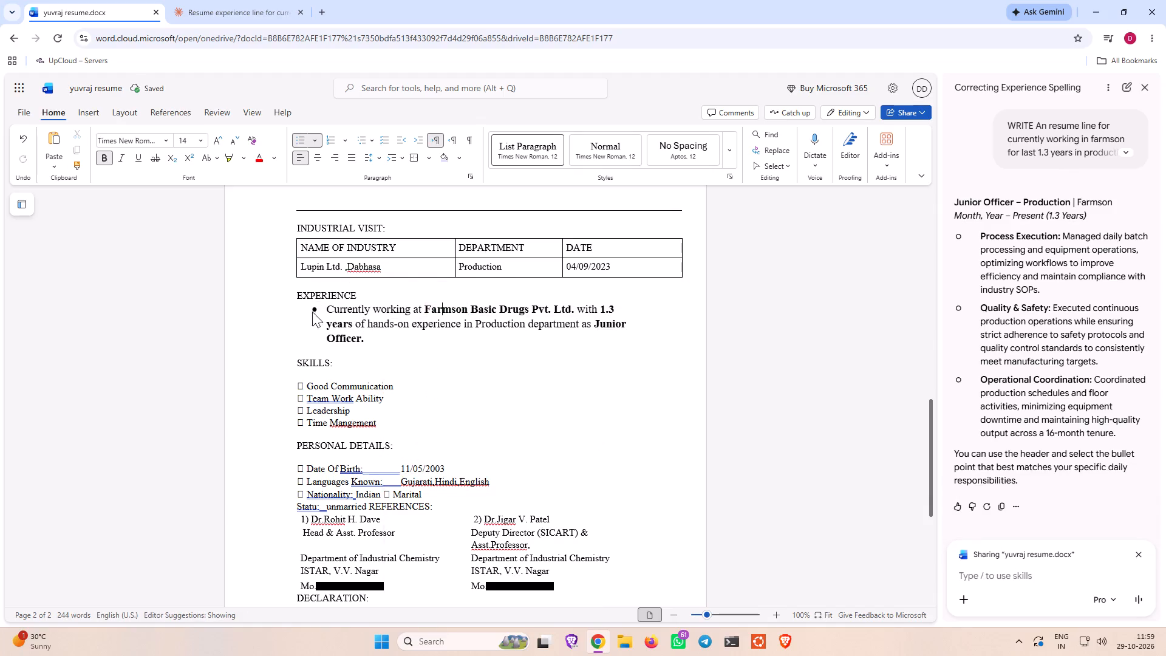
Make the EXPERIENCE and INDUSTRIAL VISIT section headings bold.
double_click(307, 295)
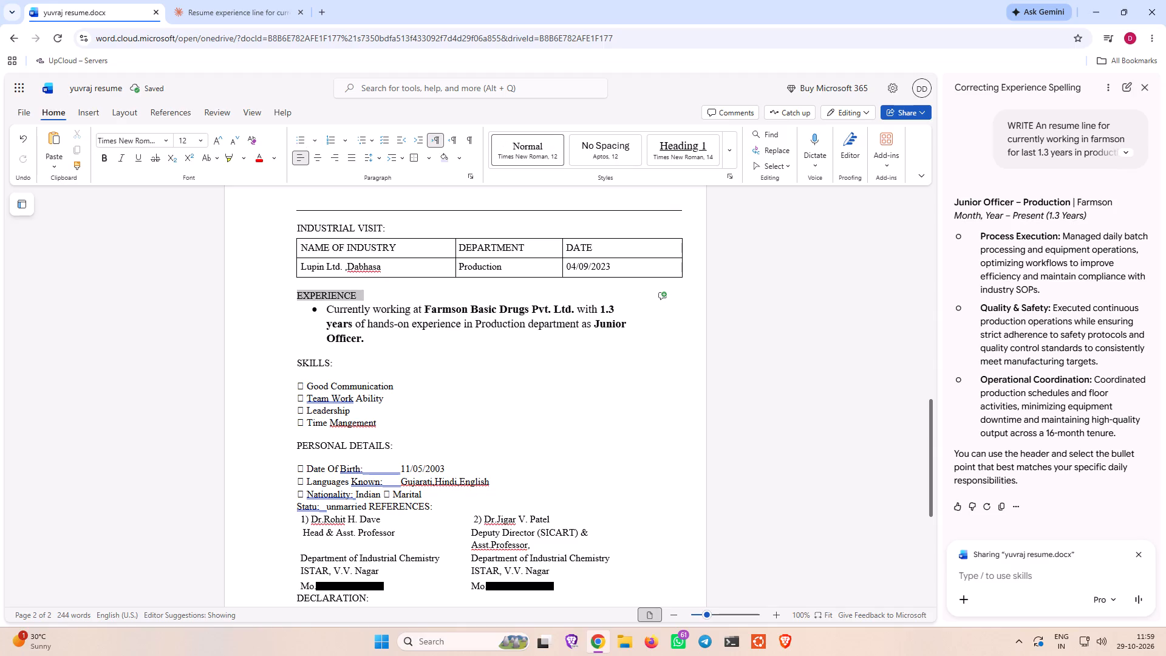
click(408, 274)
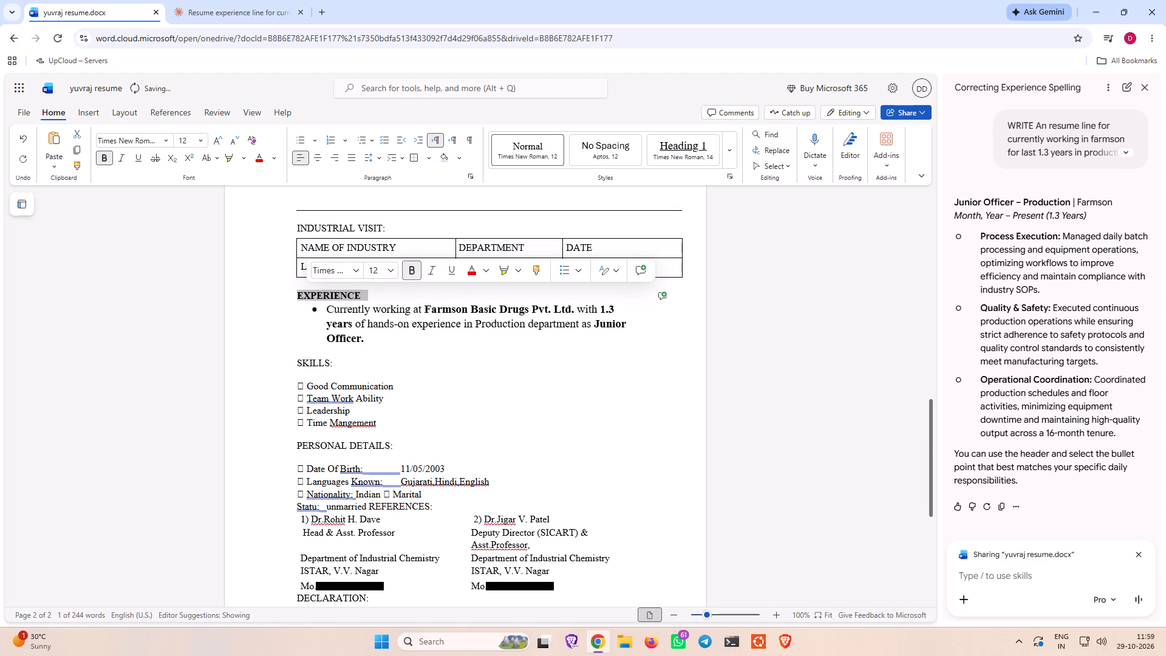
click(370, 340)
scroll(361, 352, up, 2)
double_click(360, 349)
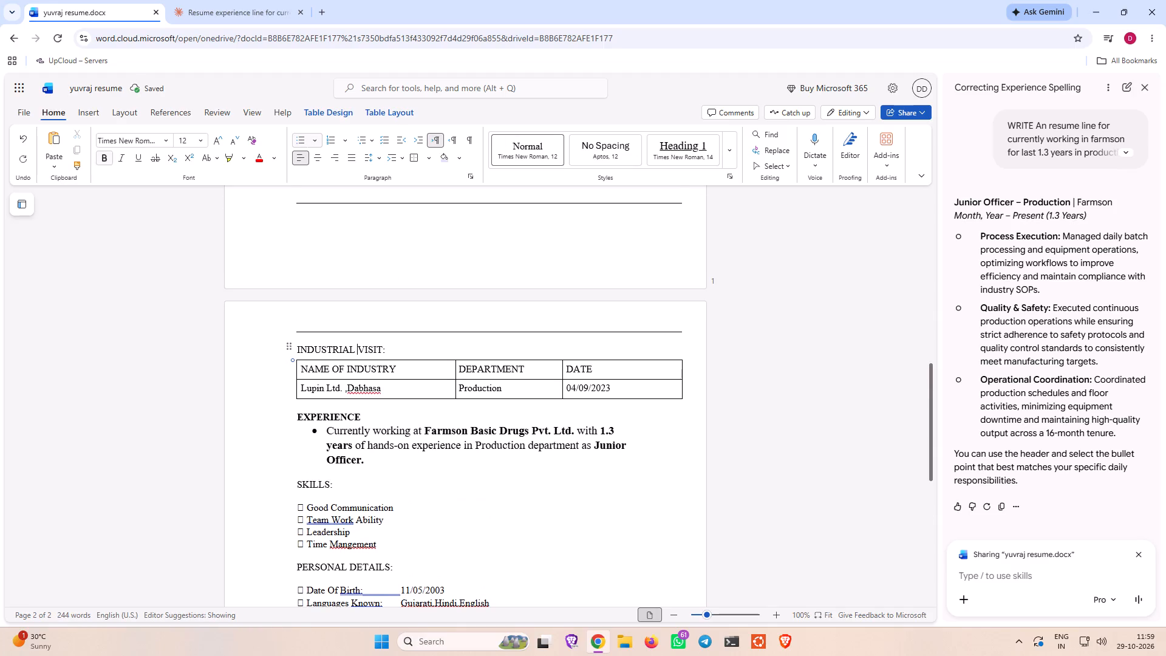
click(360, 349)
click(467, 321)
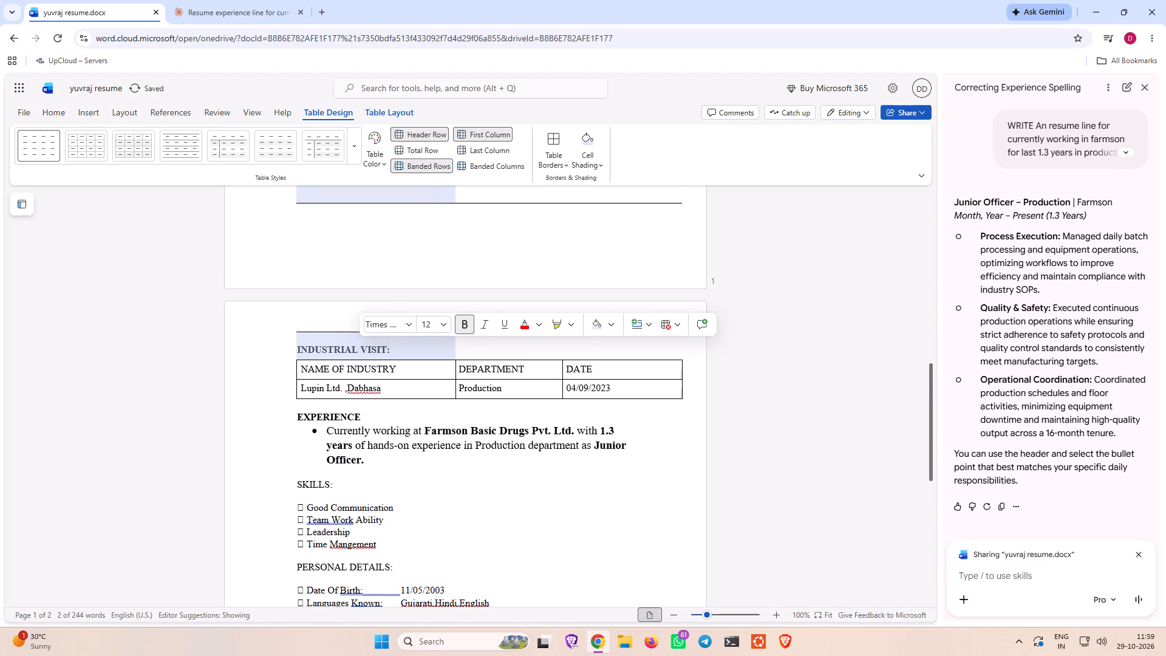
click(391, 420)
Make the INDUSTRIAL TRAINING and CIRTIFICATE COURSE section headings bold.
scroll(392, 420, up, 4)
triple_click(384, 349)
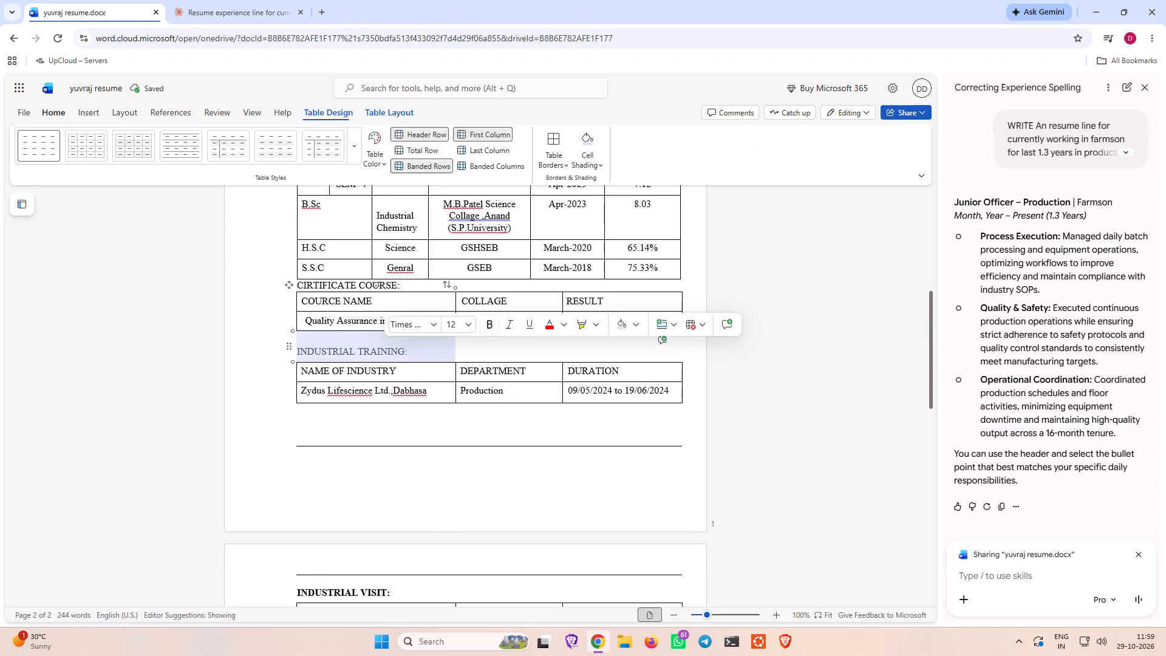
click(486, 325)
scroll(396, 417, up, 4)
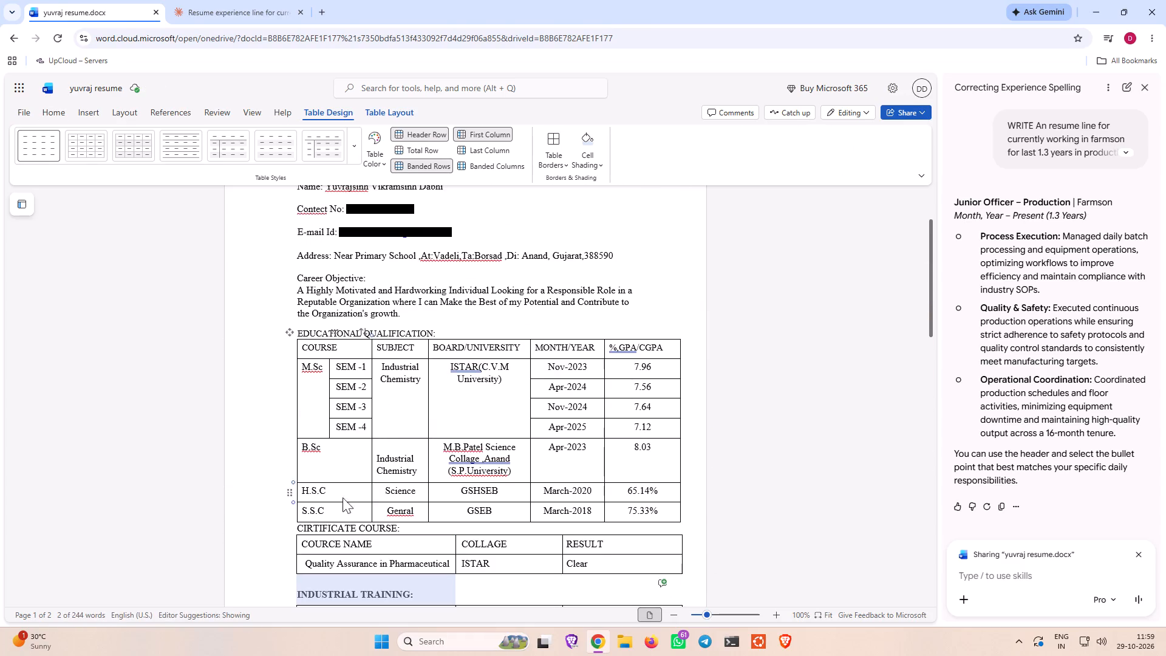
triple_click(346, 528)
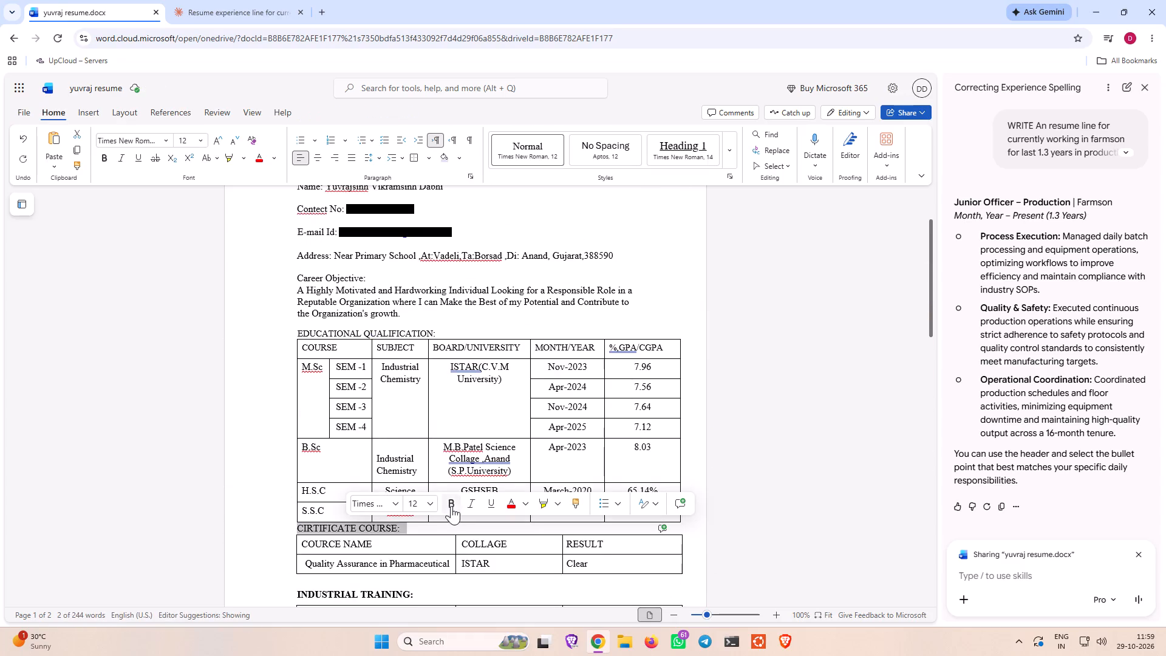
click(452, 506)
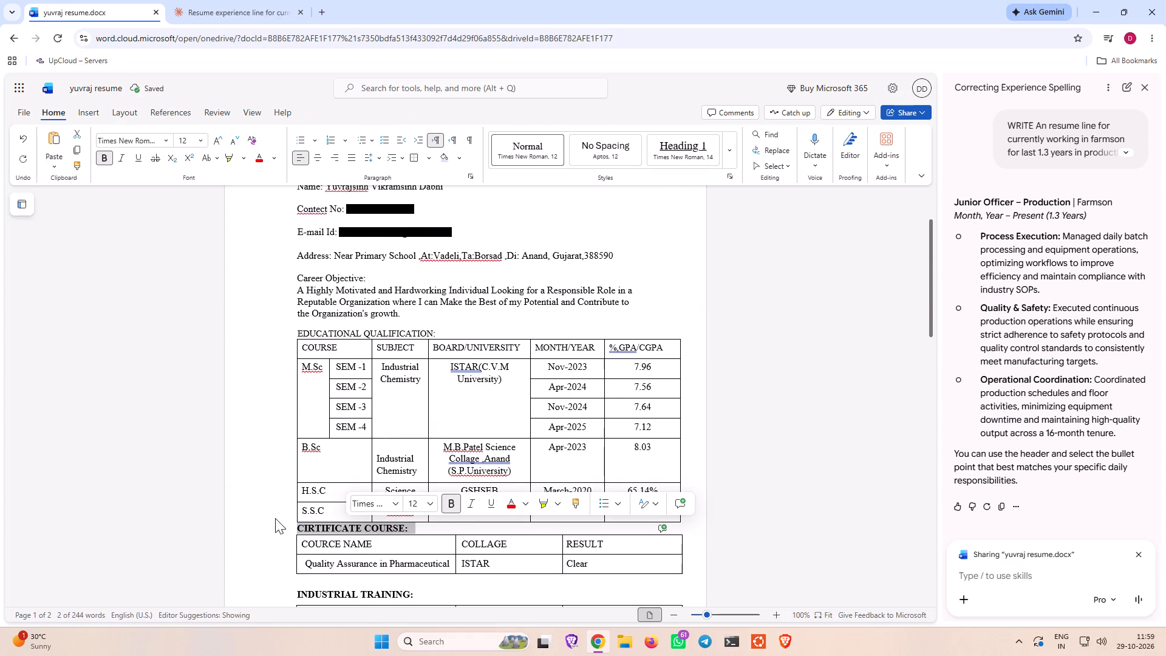
Insert an empty line between the education table and the CIRTIFICATE COURSE heading.
click(275, 518)
scroll(277, 518, down, 2)
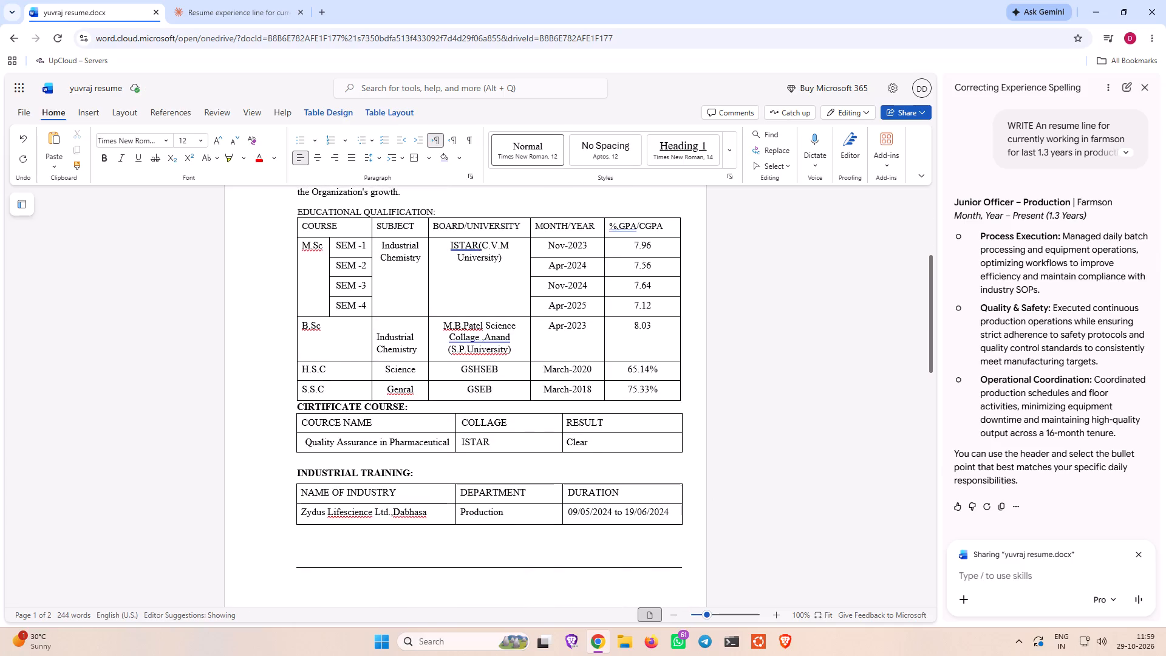
click(289, 408)
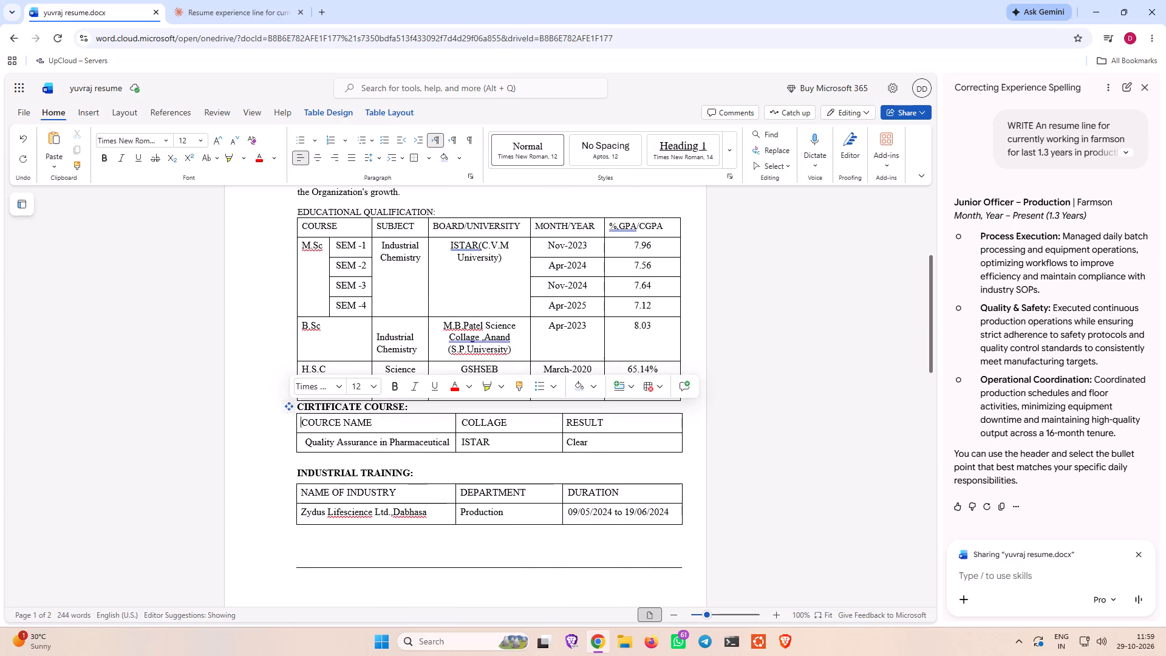
click(278, 405)
key(Return)
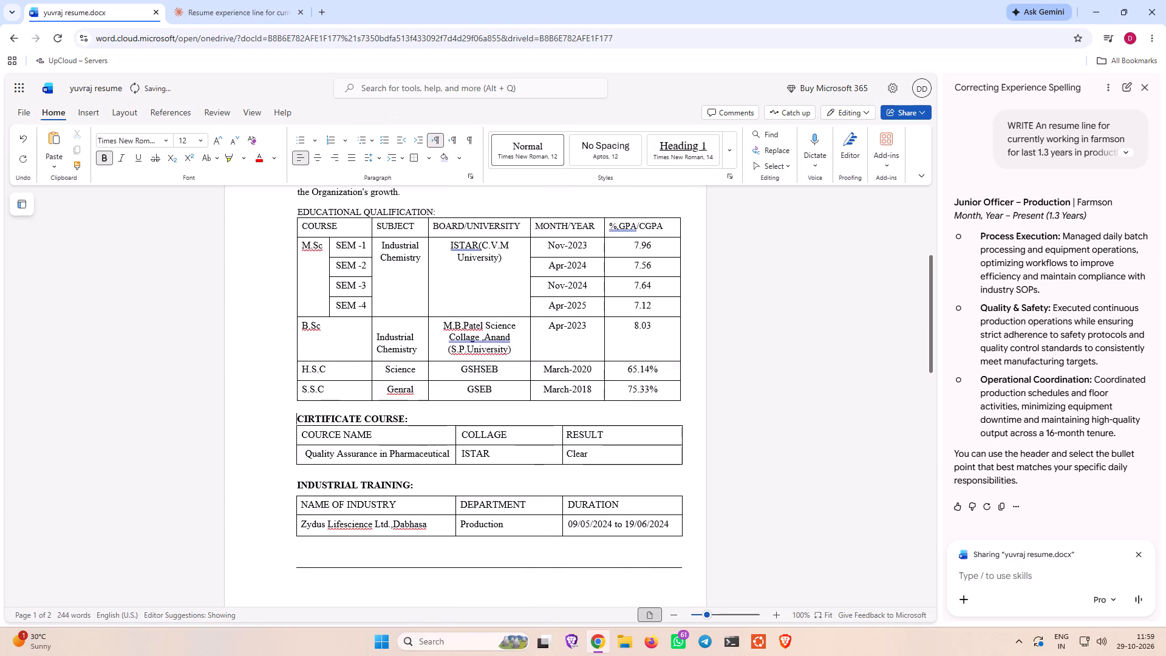
Make the EDUCATIONAL QUALIFICATION and Career Objective headings bold.
scroll(321, 424, up, 3)
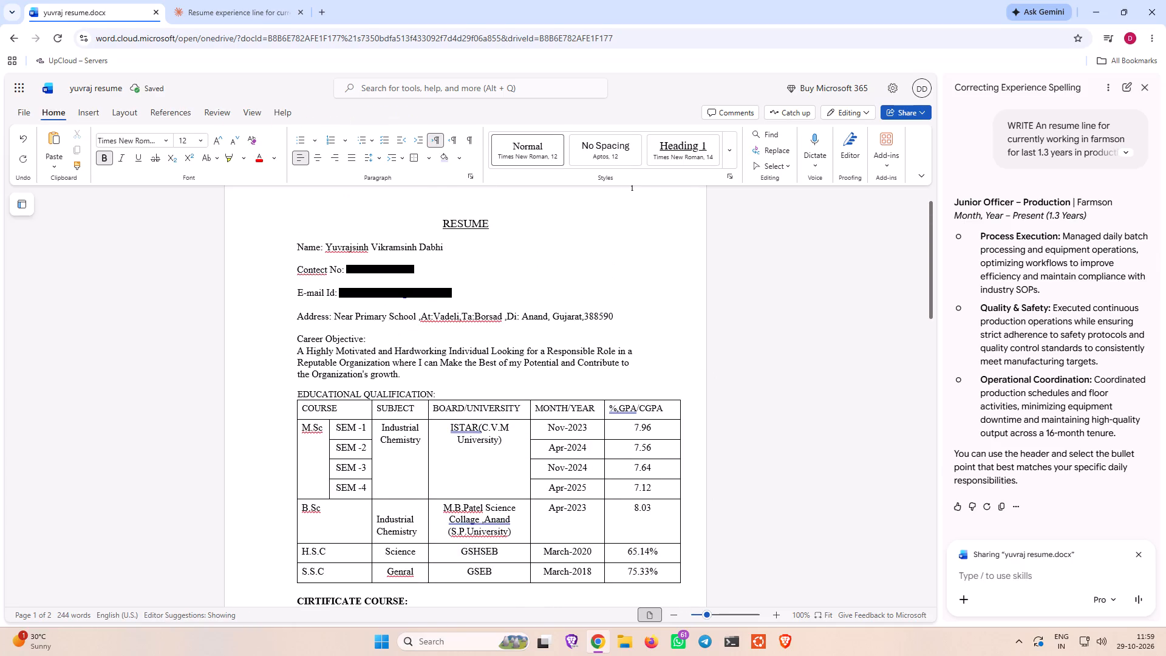
triple_click(408, 395)
click(509, 368)
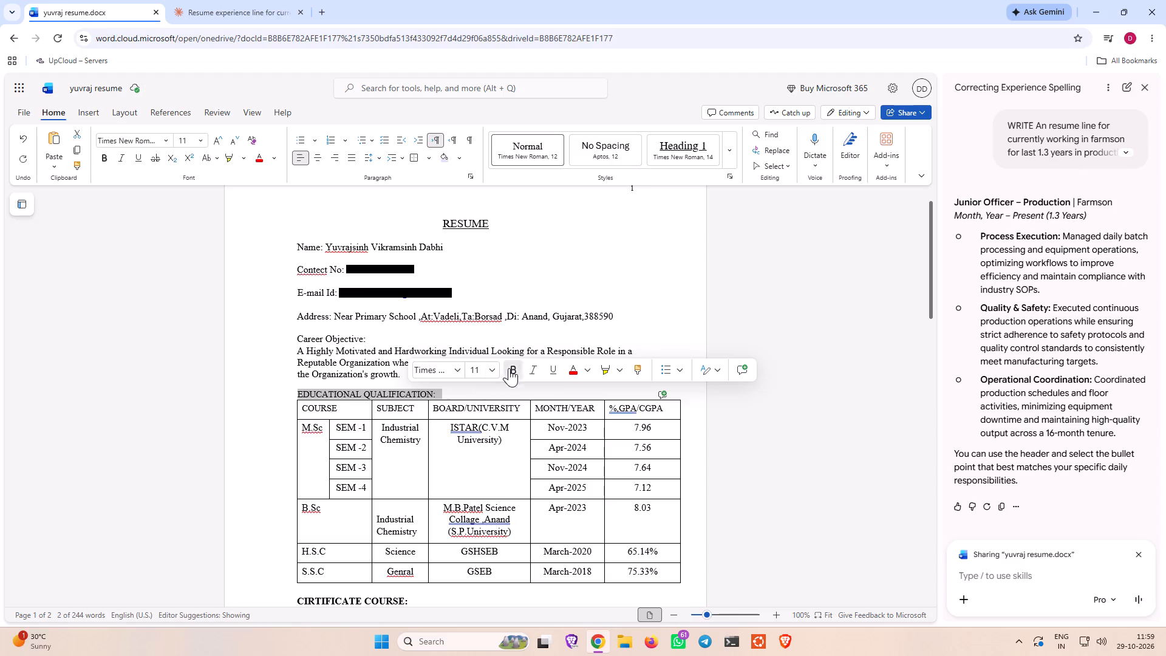
click(267, 393)
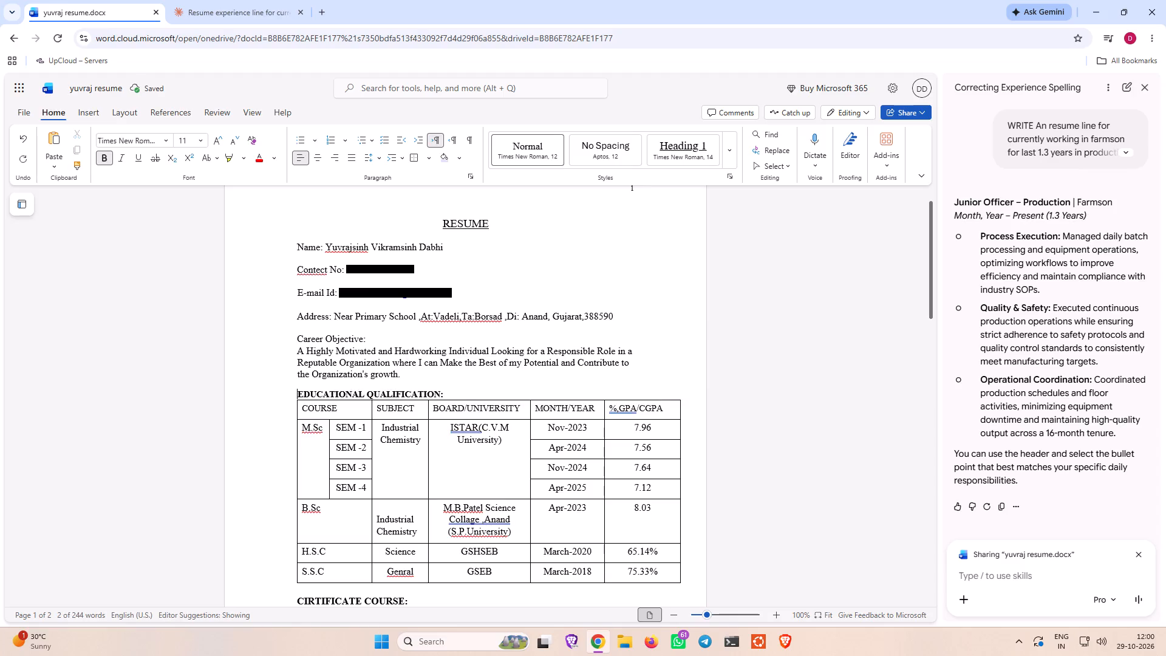
triple_click(330, 341)
click(431, 314)
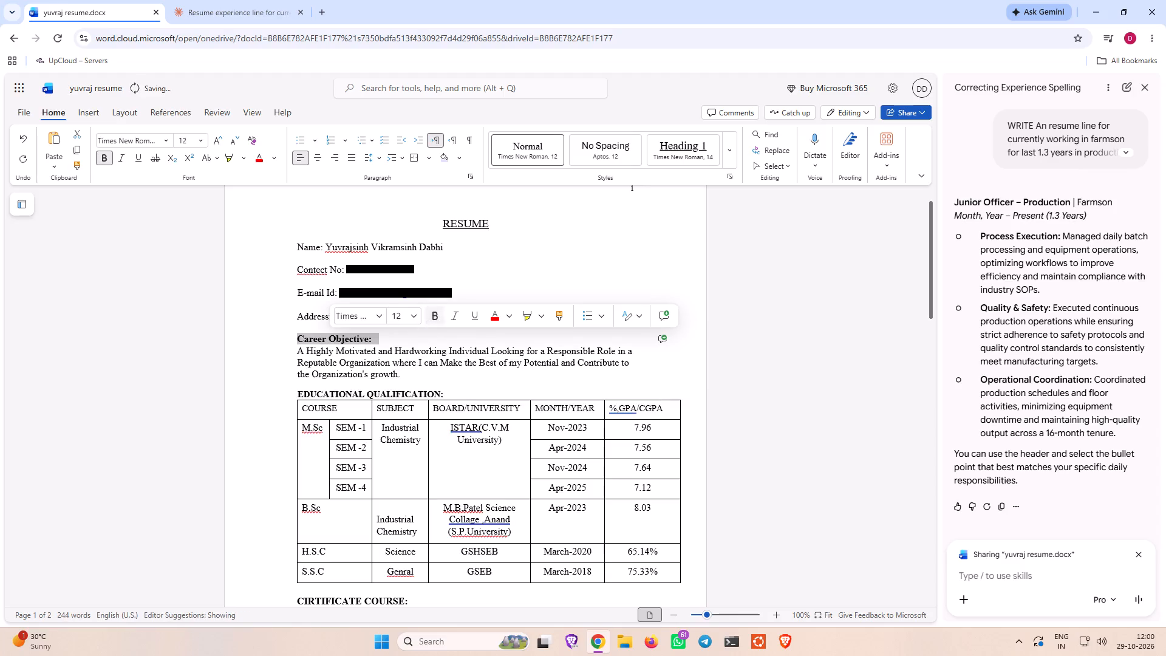
click(269, 330)
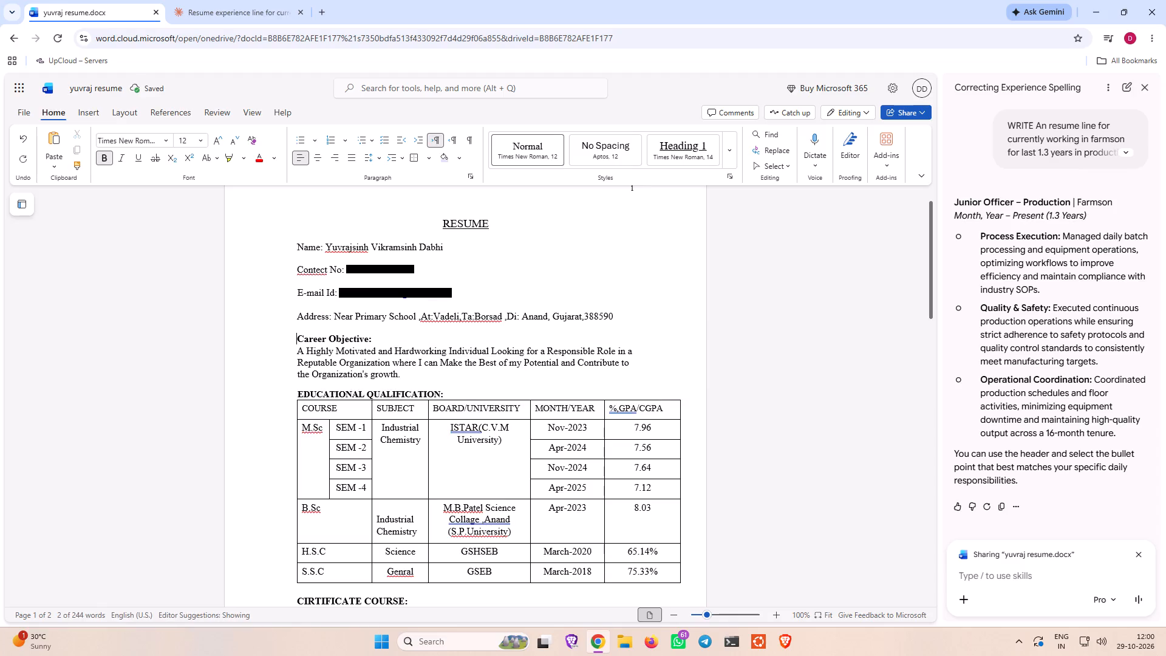
Set the font size of the whole Farmson experience bullet to 12.5.
scroll(426, 384, down, 3)
scroll(324, 408, up, 3)
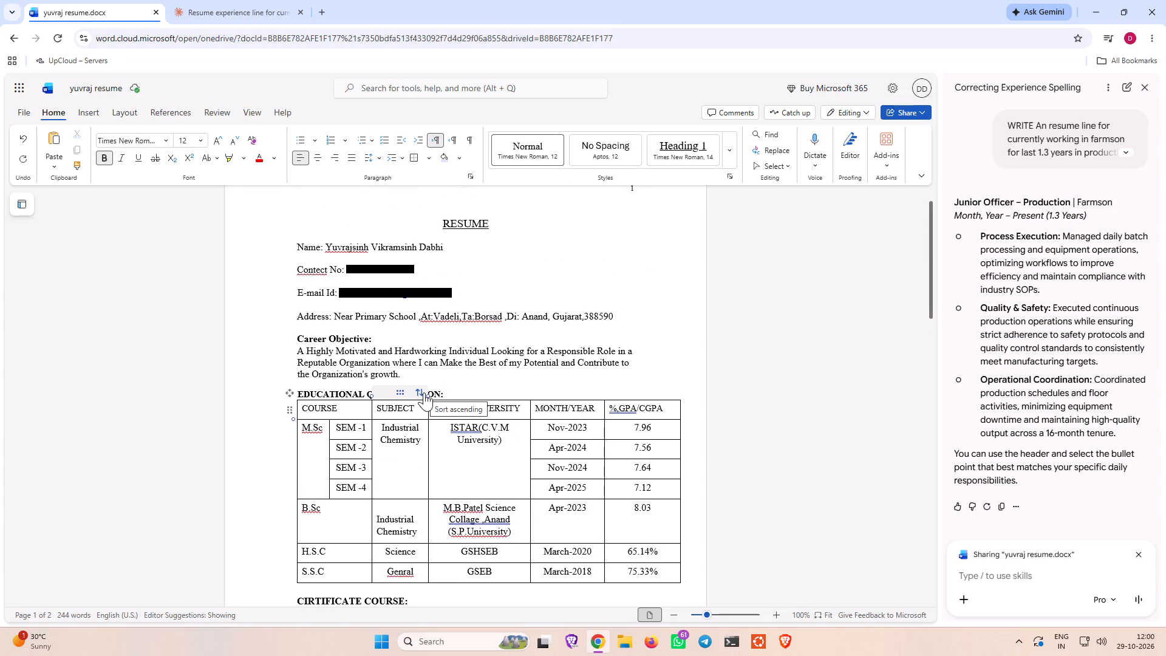
scroll(424, 392, down, 8)
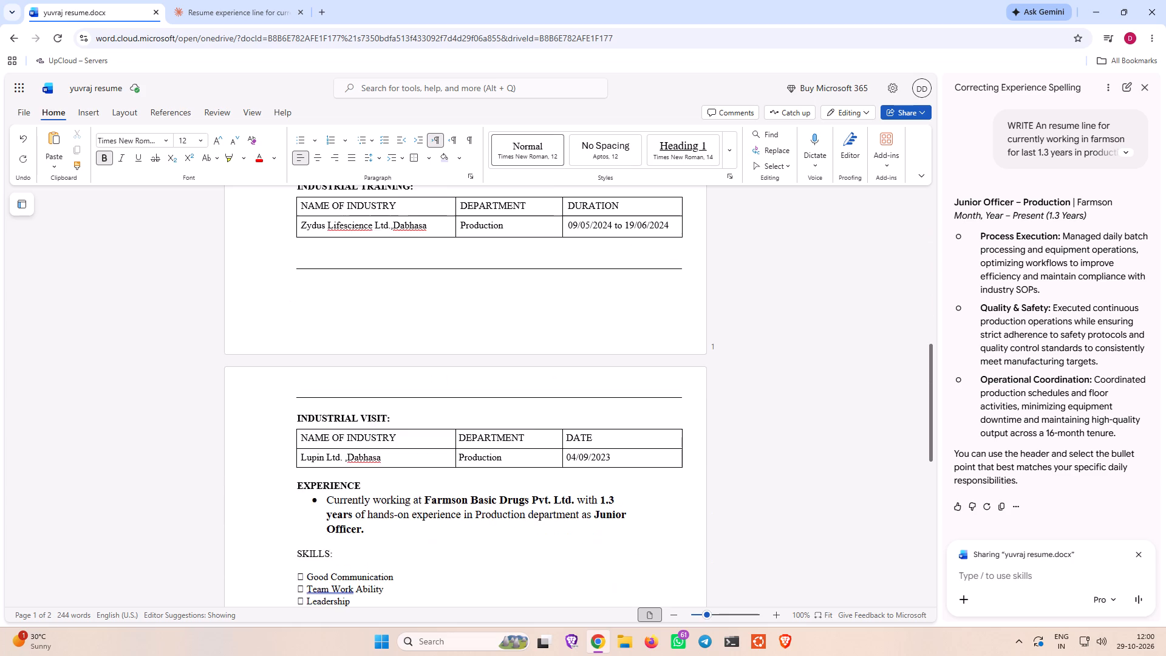
scroll(400, 401, down, 2)
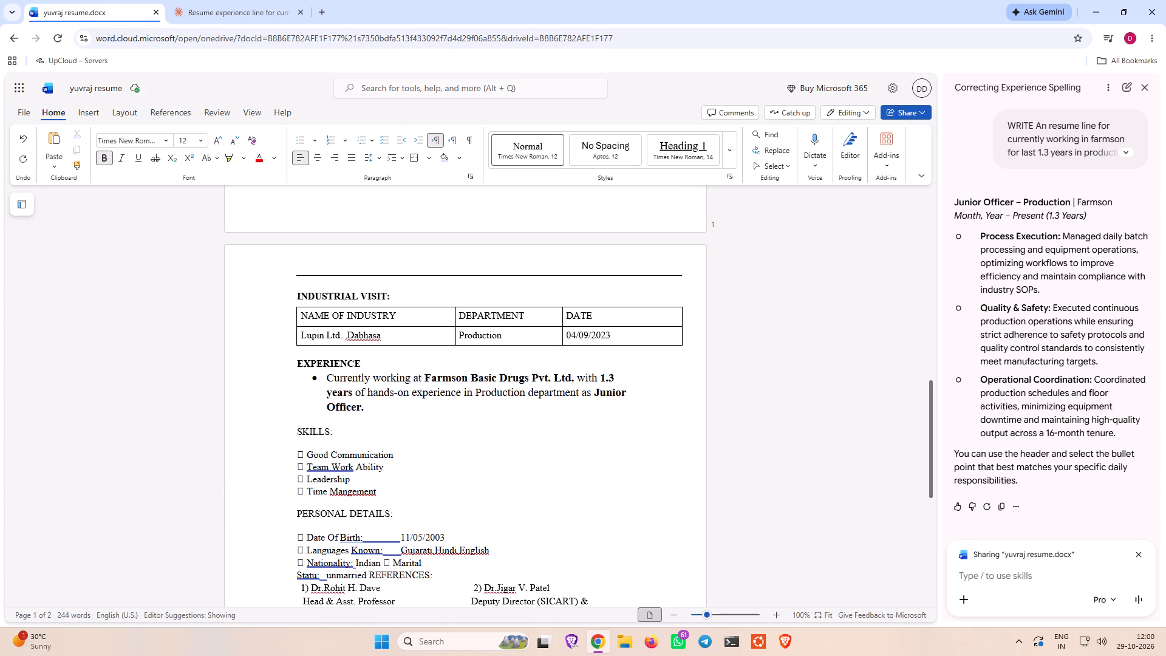
triple_click(364, 401)
click(364, 401)
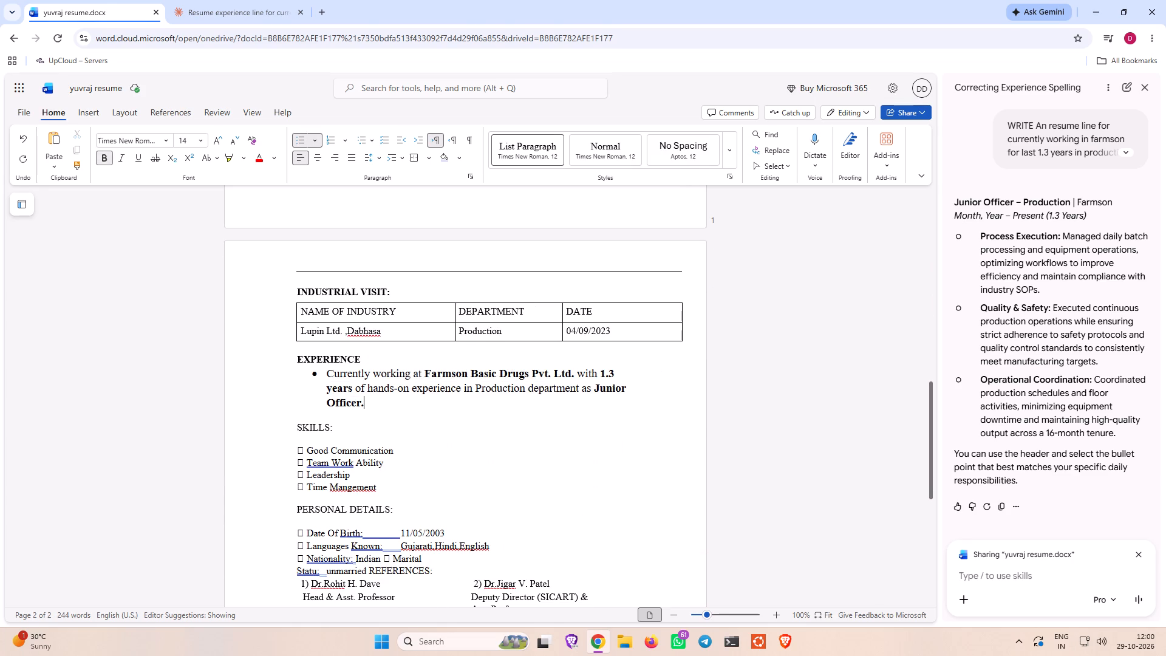
triple_click(364, 401)
click(364, 401)
triple_click(349, 399)
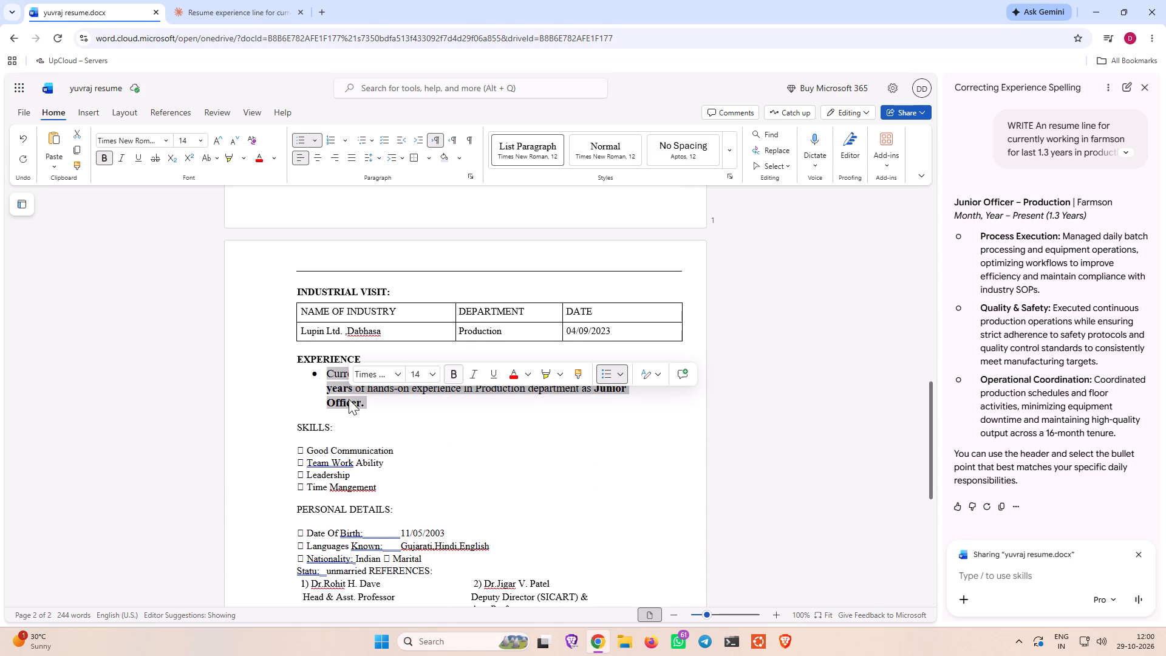
click(434, 373)
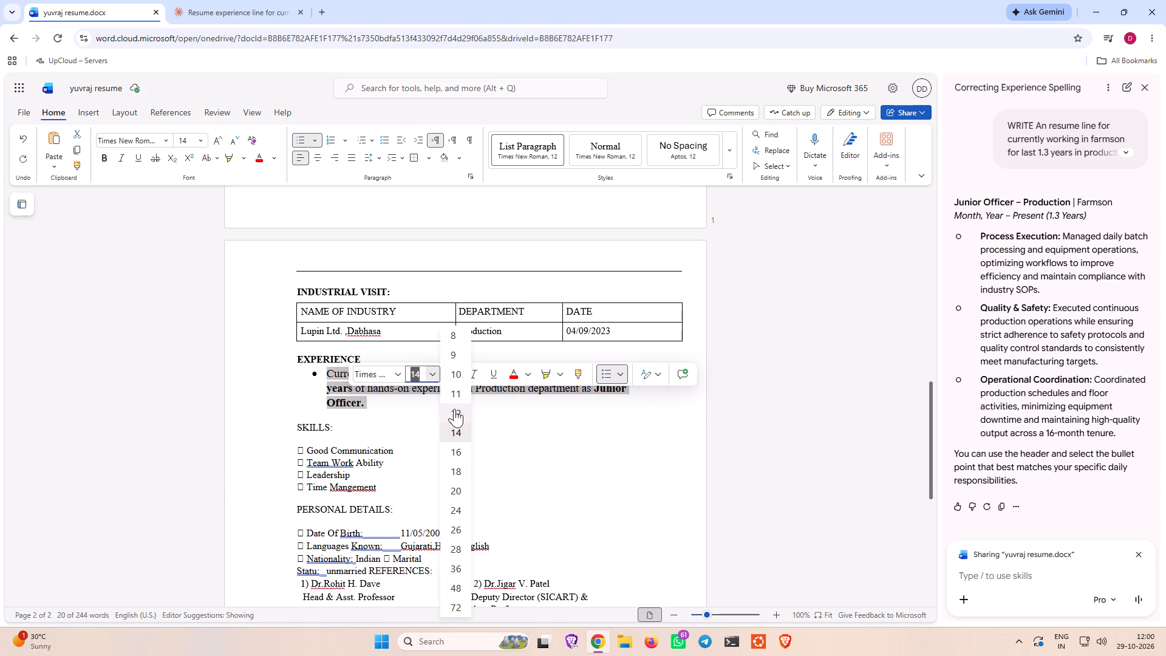
click(414, 375)
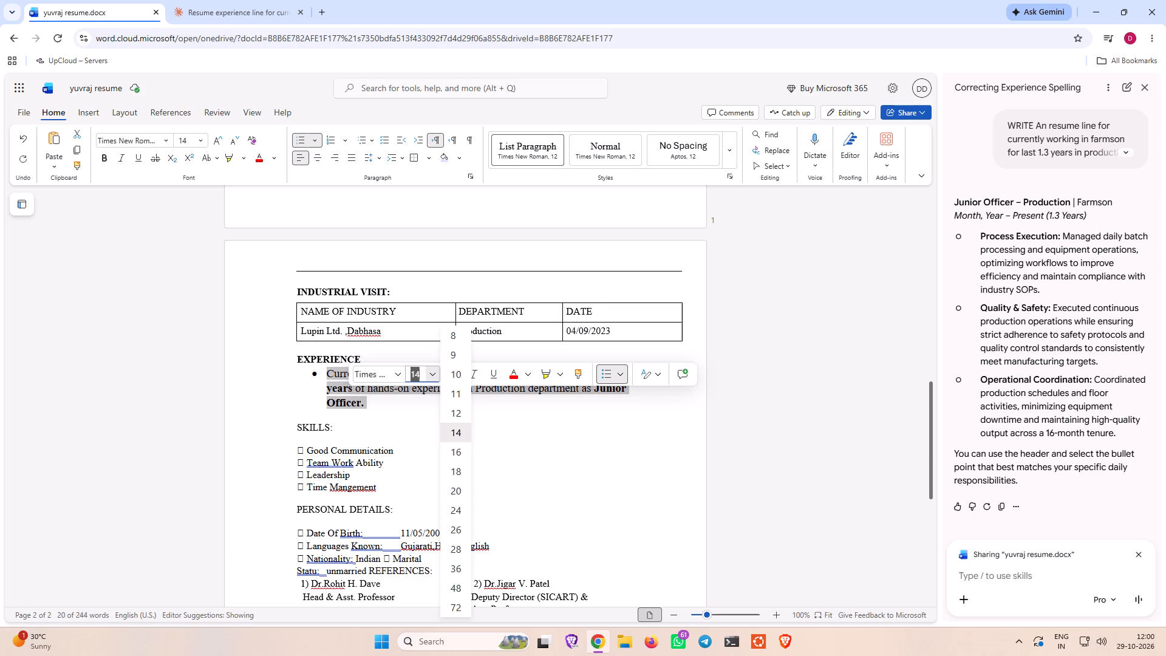
click(415, 375)
key(BackSpace)
key(Right)
key(BackSpace)
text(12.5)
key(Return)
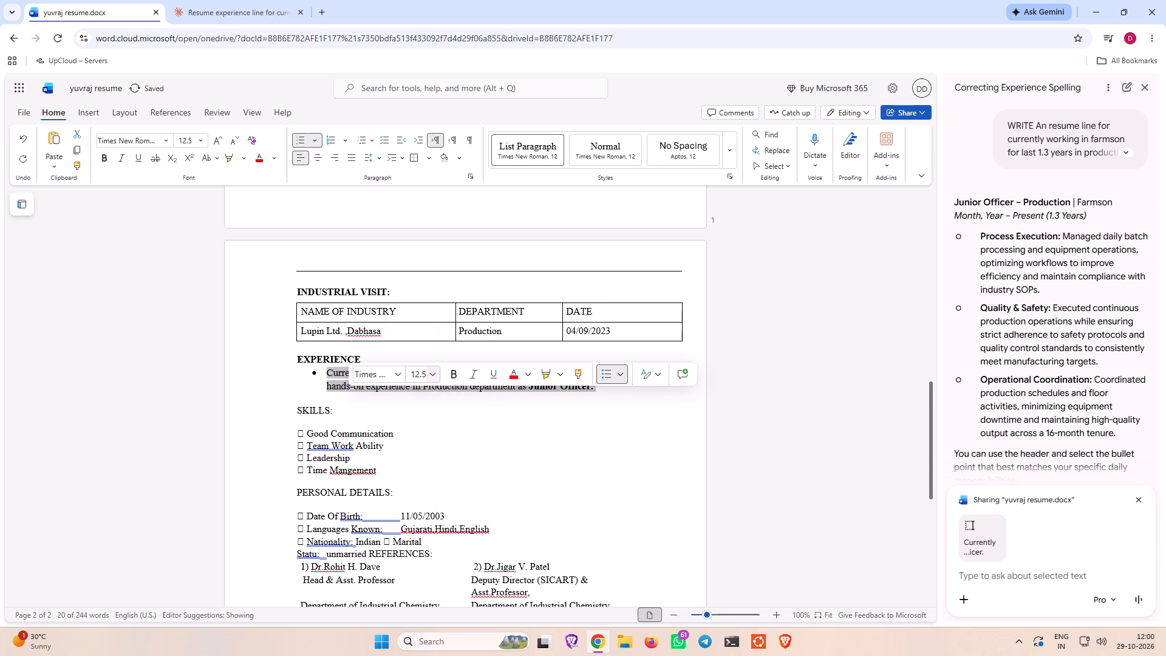
Set the font size of the whole Farmson experience bullet to 13.
click(302, 389)
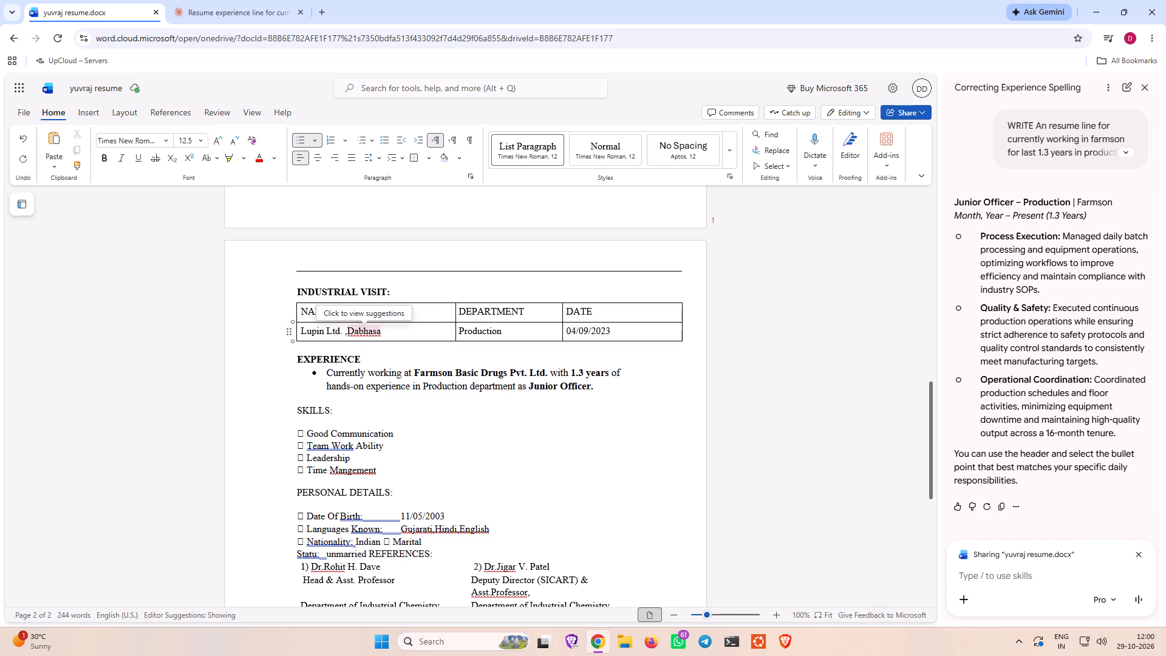
click(187, 141)
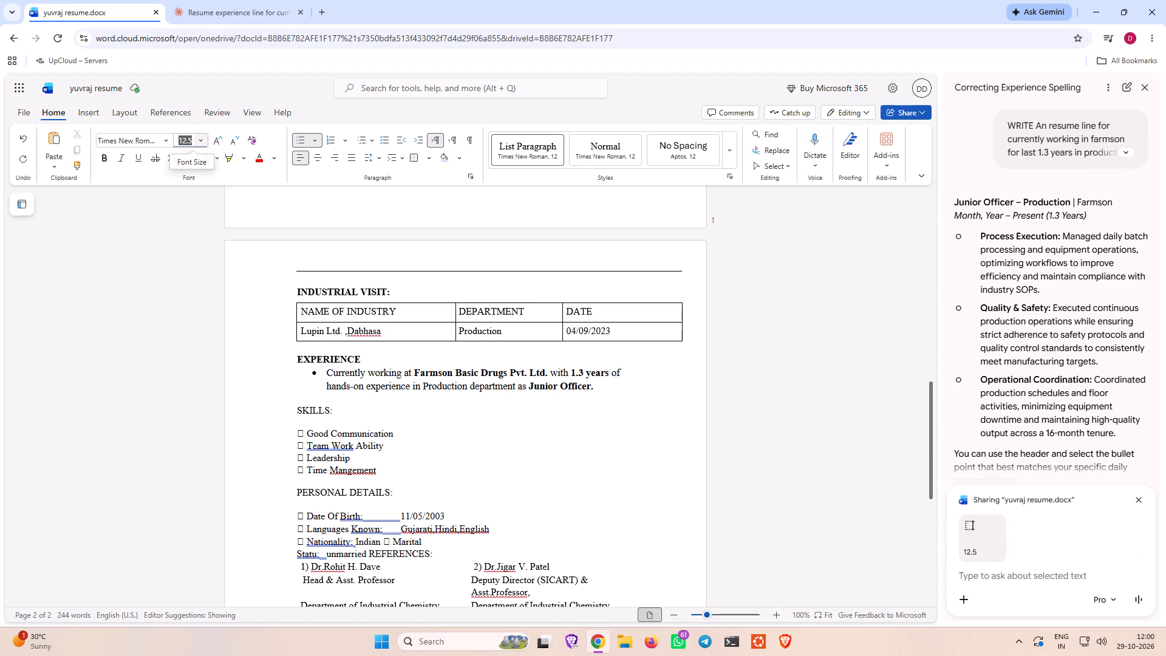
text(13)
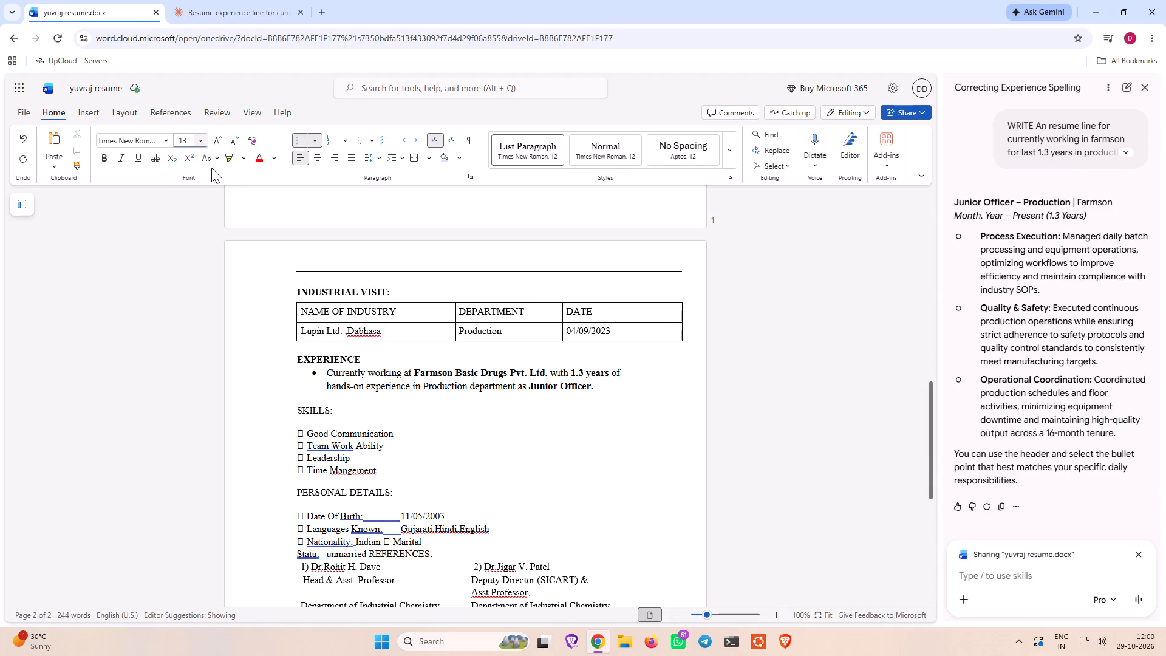
double_click(440, 384)
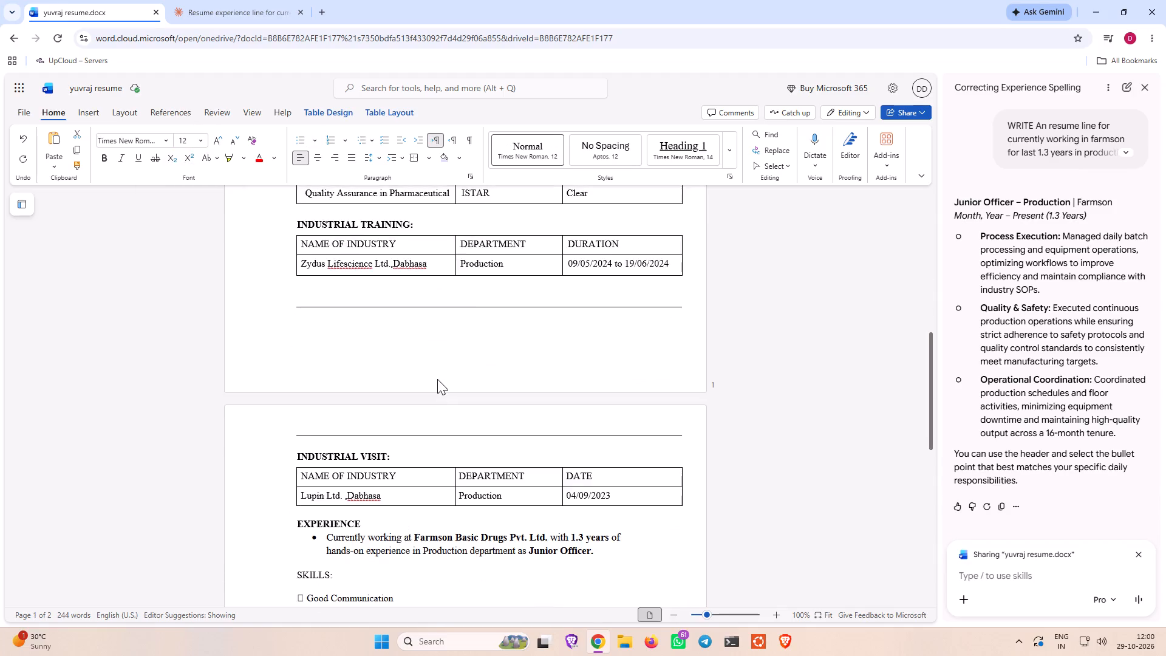
scroll(437, 379, up, 5)
scroll(437, 379, down, 7)
triple_click(422, 432)
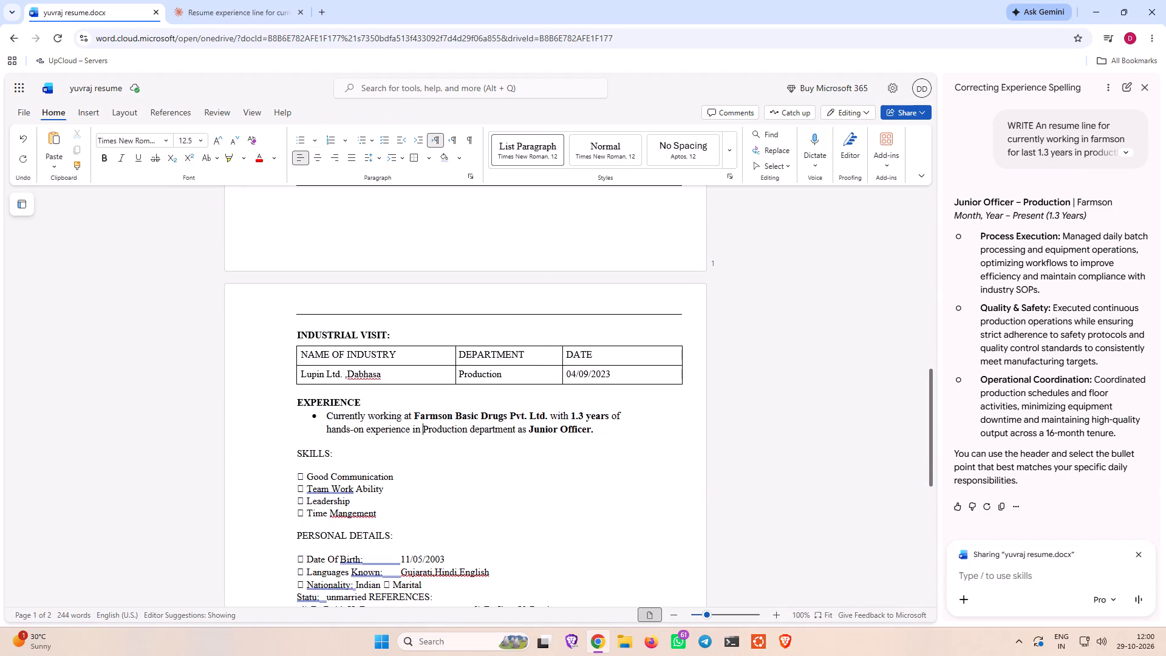
click(422, 432)
double_click(422, 431)
double_click(422, 431)
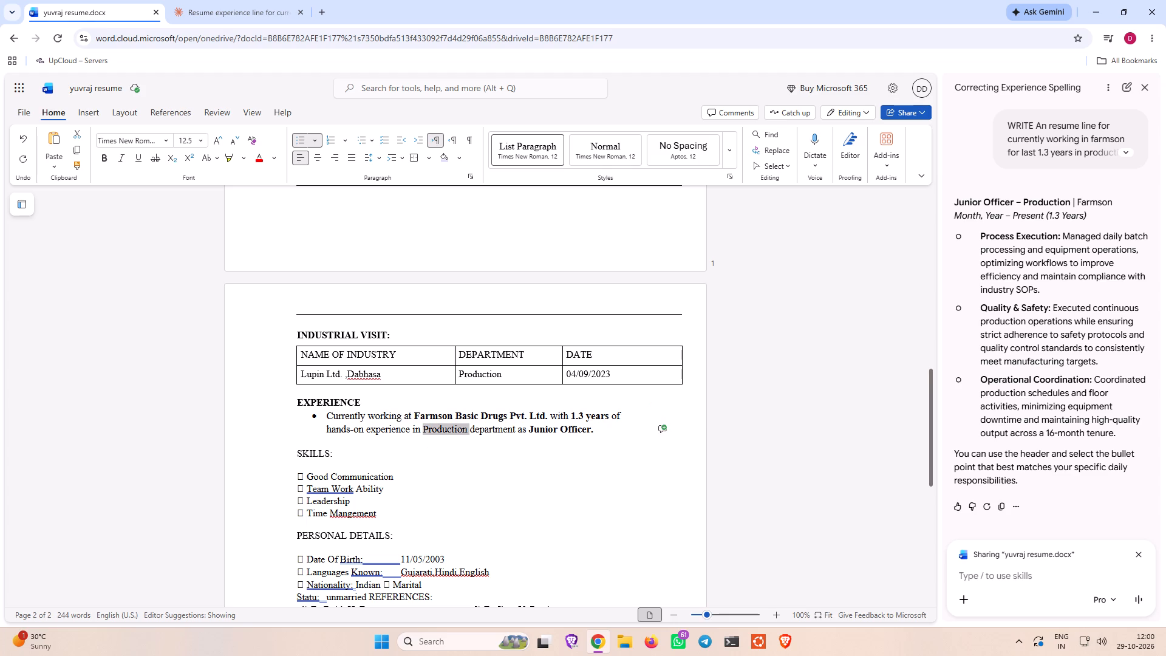
click(422, 431)
click(497, 404)
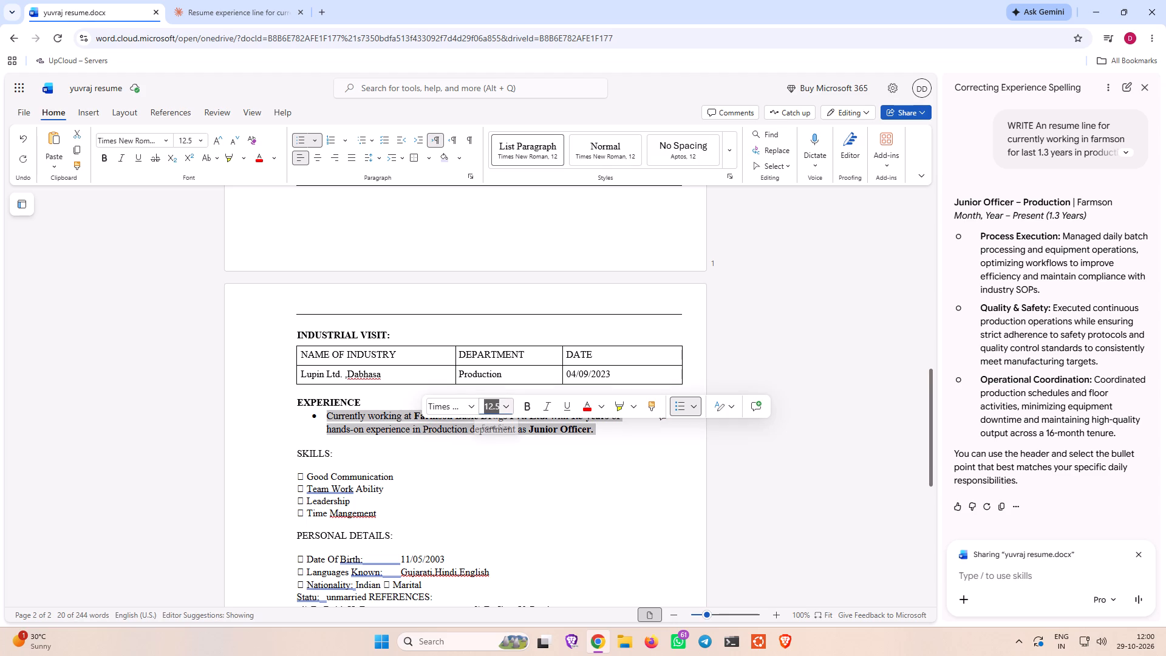
key(BackSpace)
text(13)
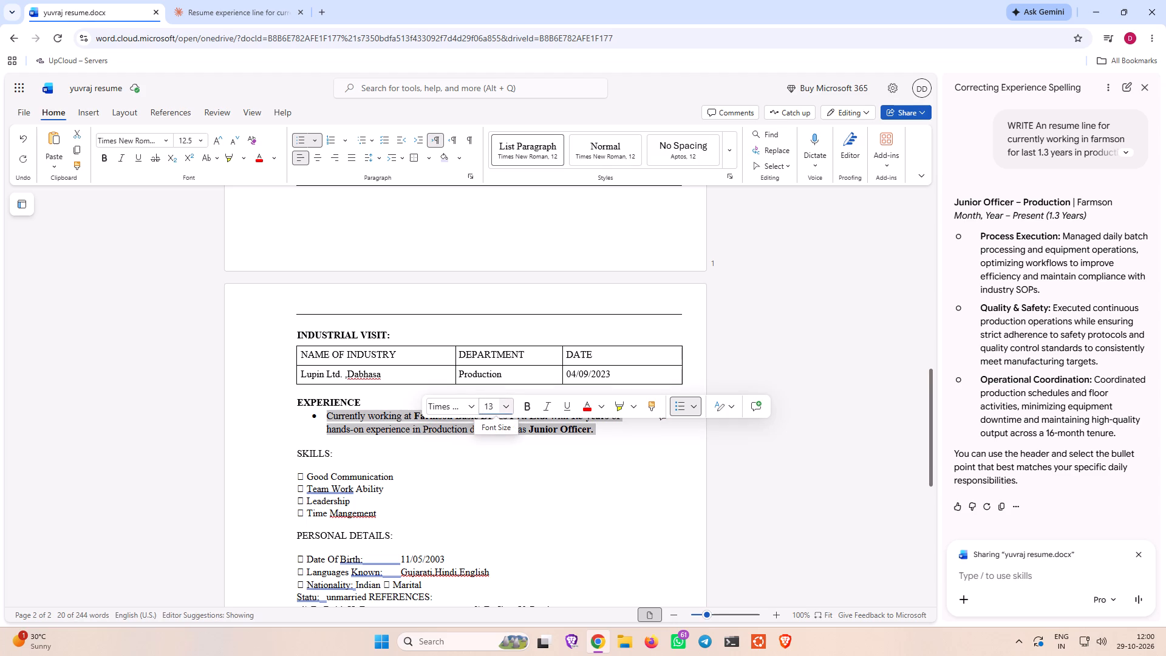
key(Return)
click(480, 460)
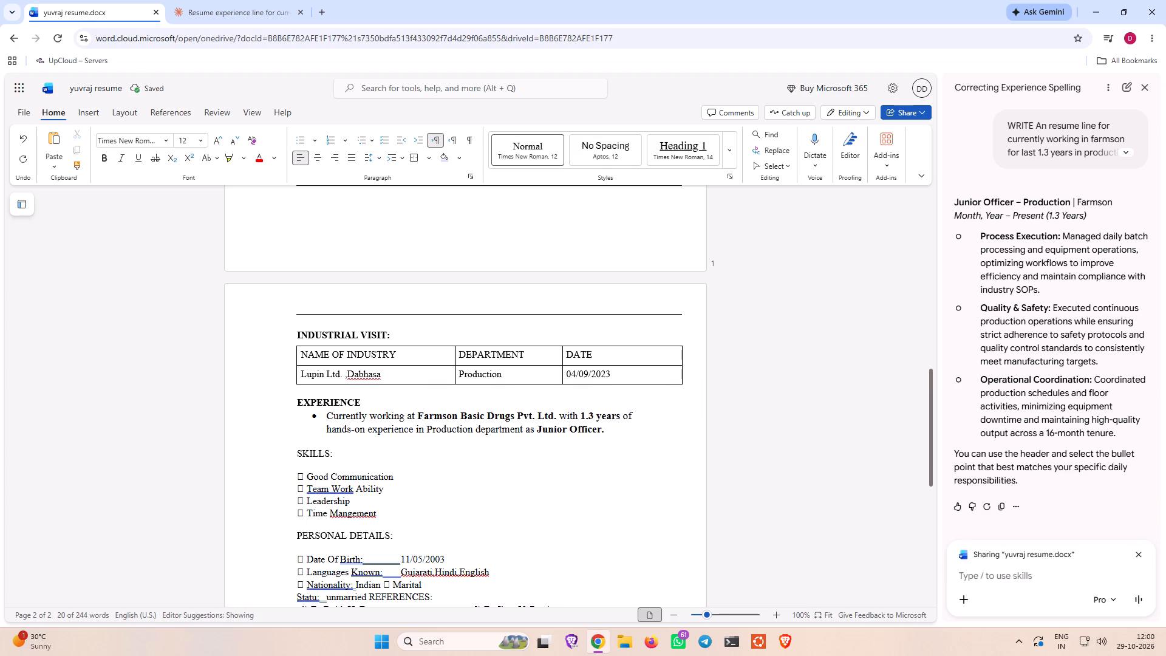
Make the SKILLS and PERSONAL DETAILS section headings bold.
triple_click(330, 453)
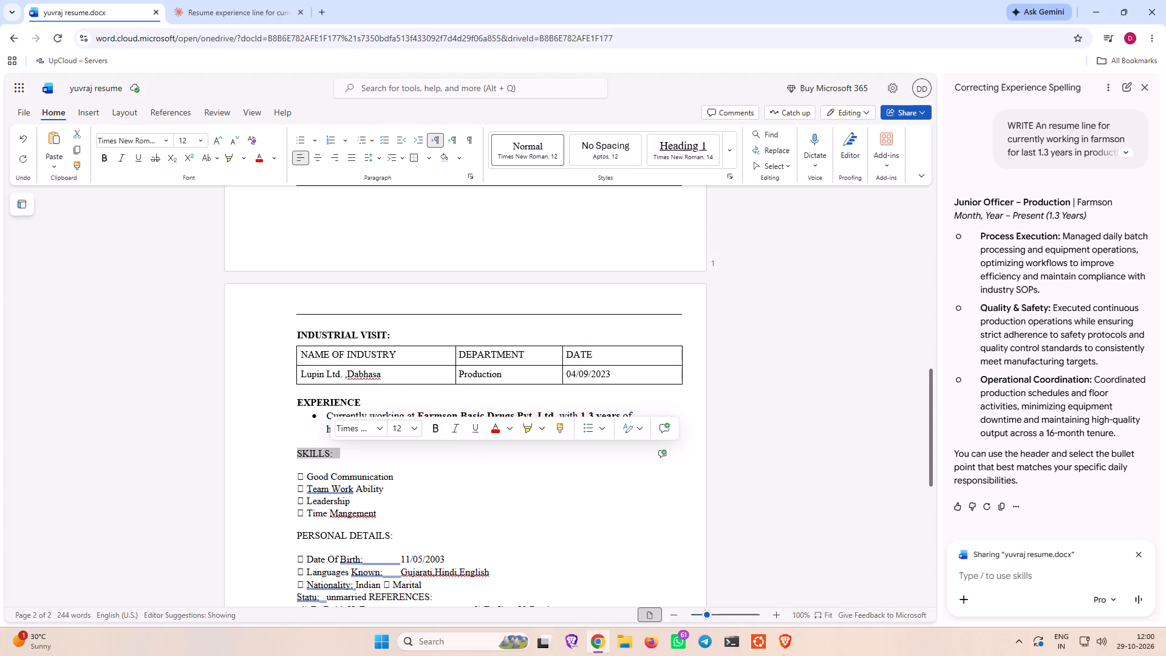
click(429, 427)
scroll(392, 467, down, 3)
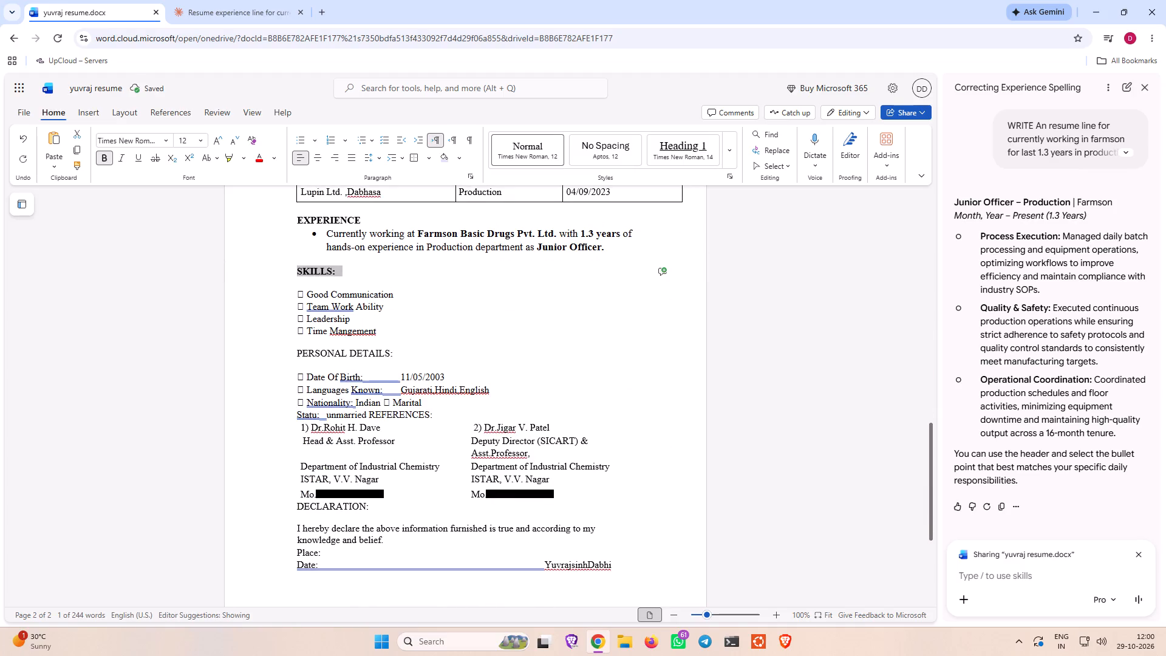
double_click(379, 355)
click(379, 355)
click(488, 330)
Move REFERENCES onto its own line below the marital status entry, with an empty line between them.
scroll(428, 372, down, 2)
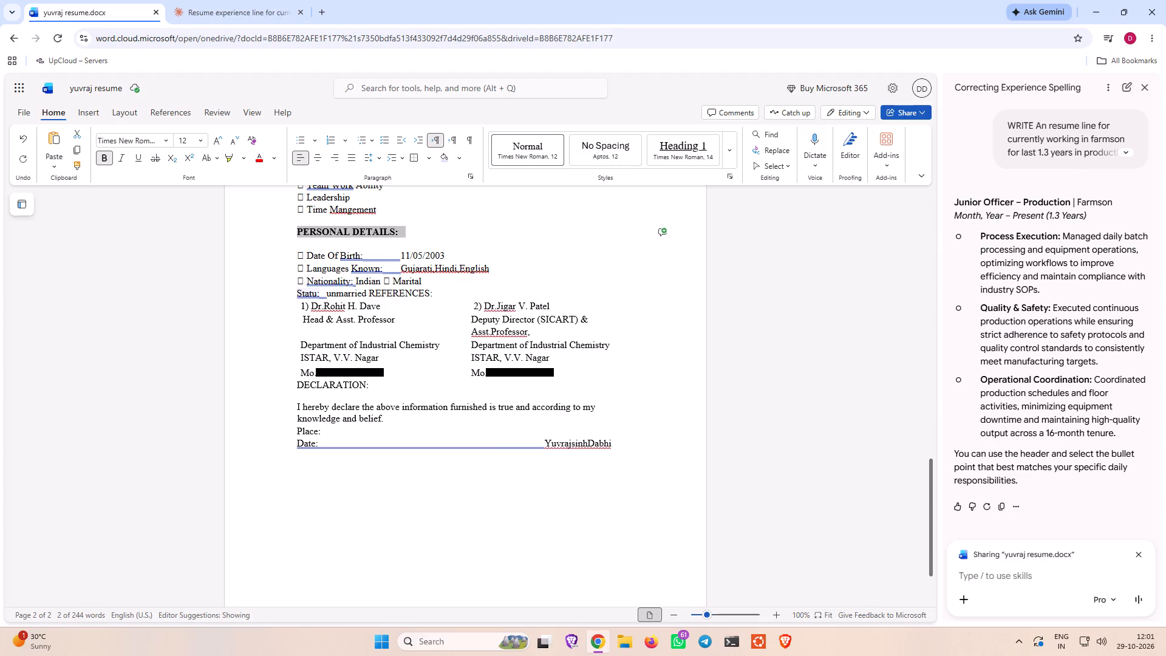
click(367, 293)
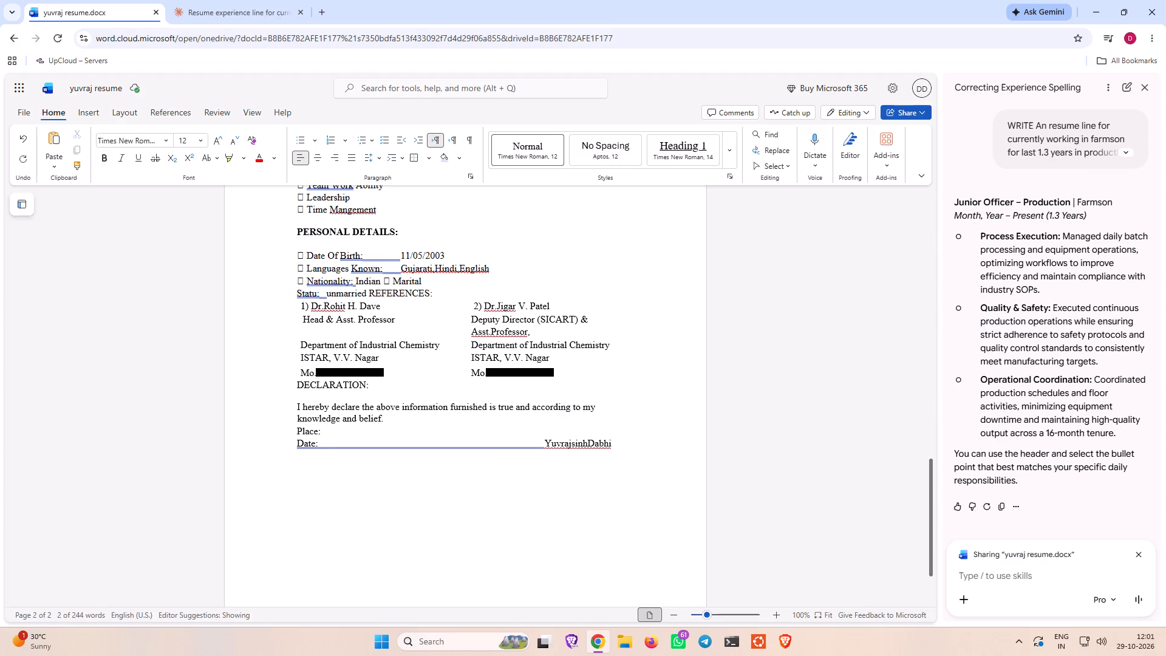
key(Return)
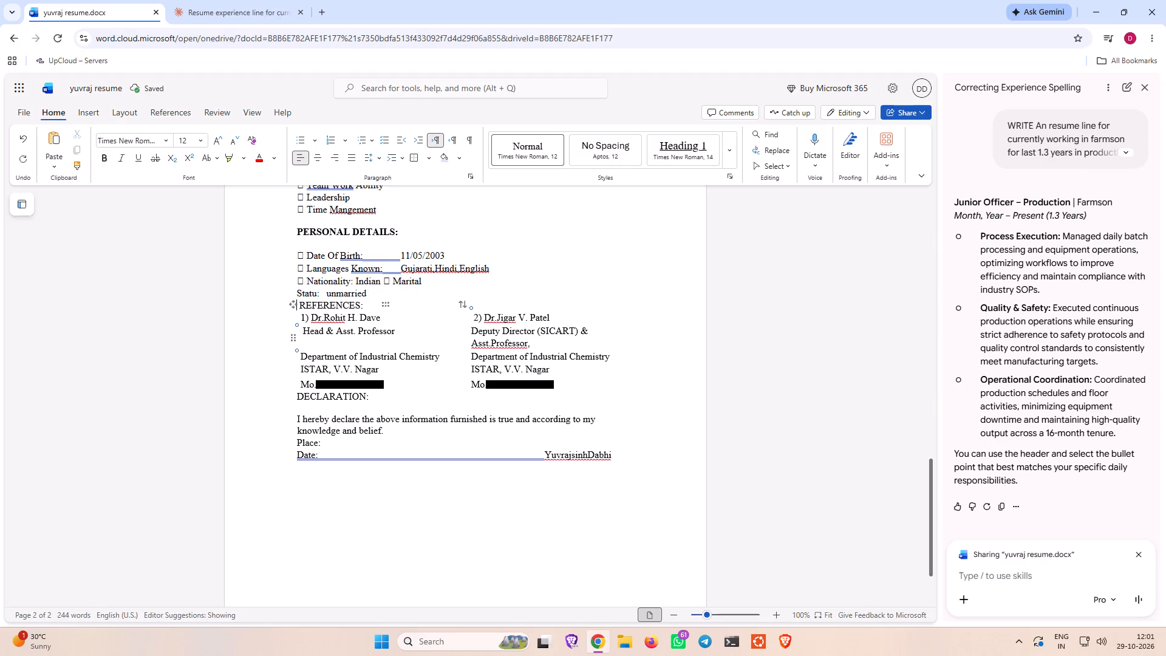
key(Return)
Change the marital status entry to married and remove the blank space after the colon.
click(372, 294)
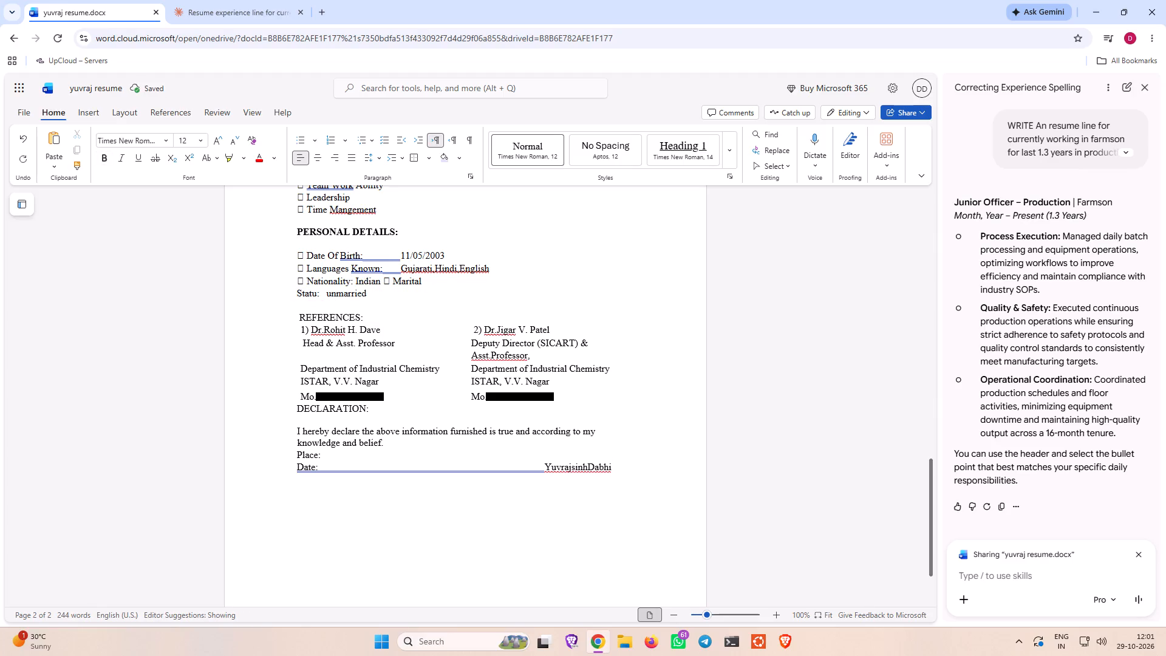
click(336, 293)
key(BackSpace)
key(BackSpace)
key(BackSpace)
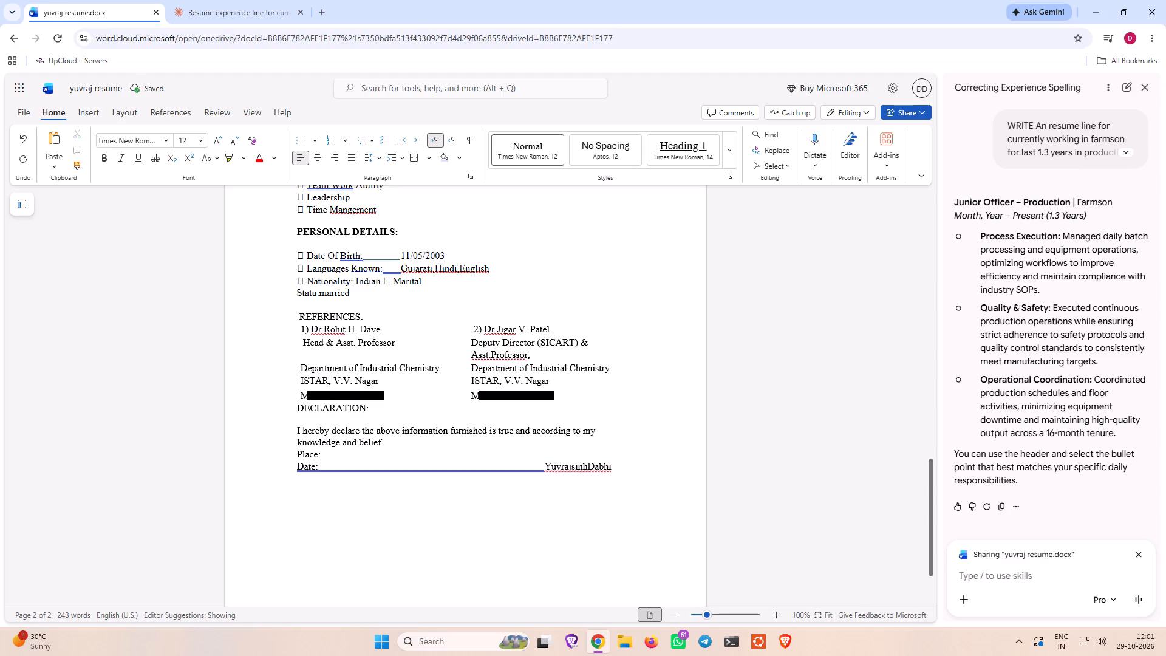
Ignore all spelling flags for the text Statu:married.
click(296, 294)
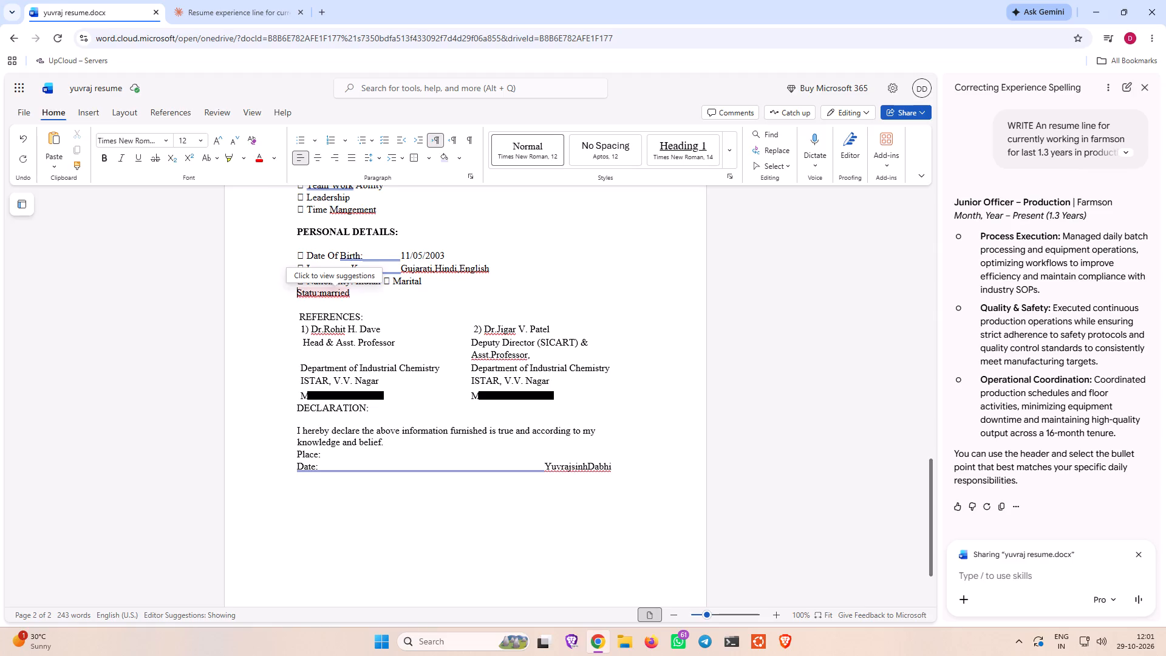
click(308, 293)
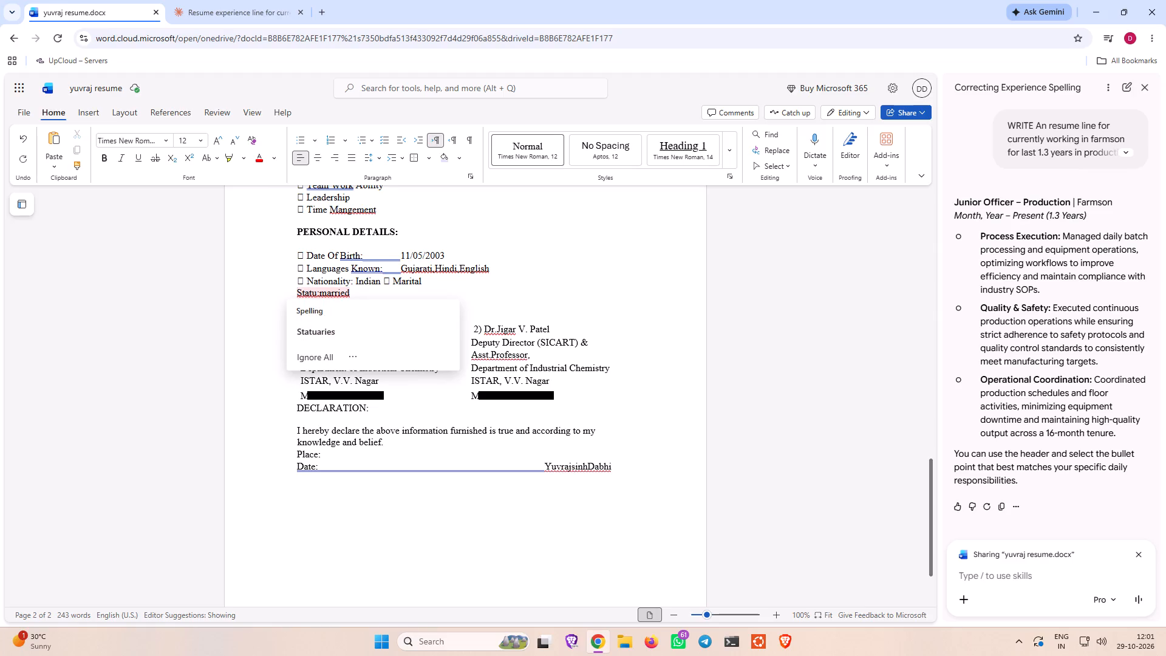
click(334, 295)
click(315, 362)
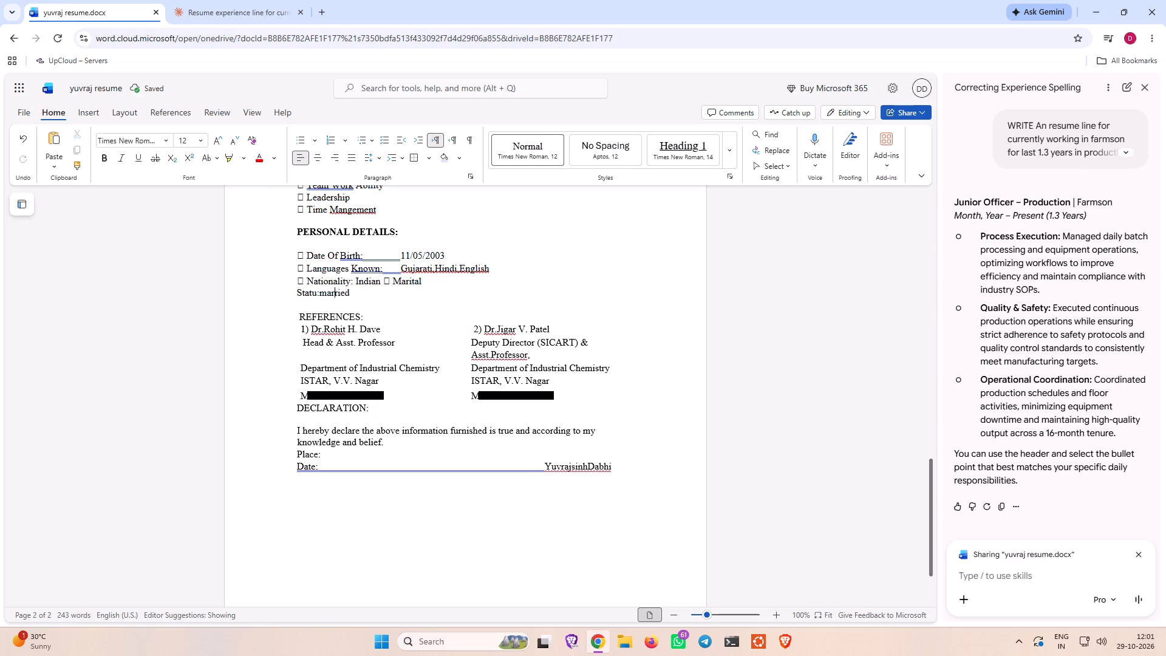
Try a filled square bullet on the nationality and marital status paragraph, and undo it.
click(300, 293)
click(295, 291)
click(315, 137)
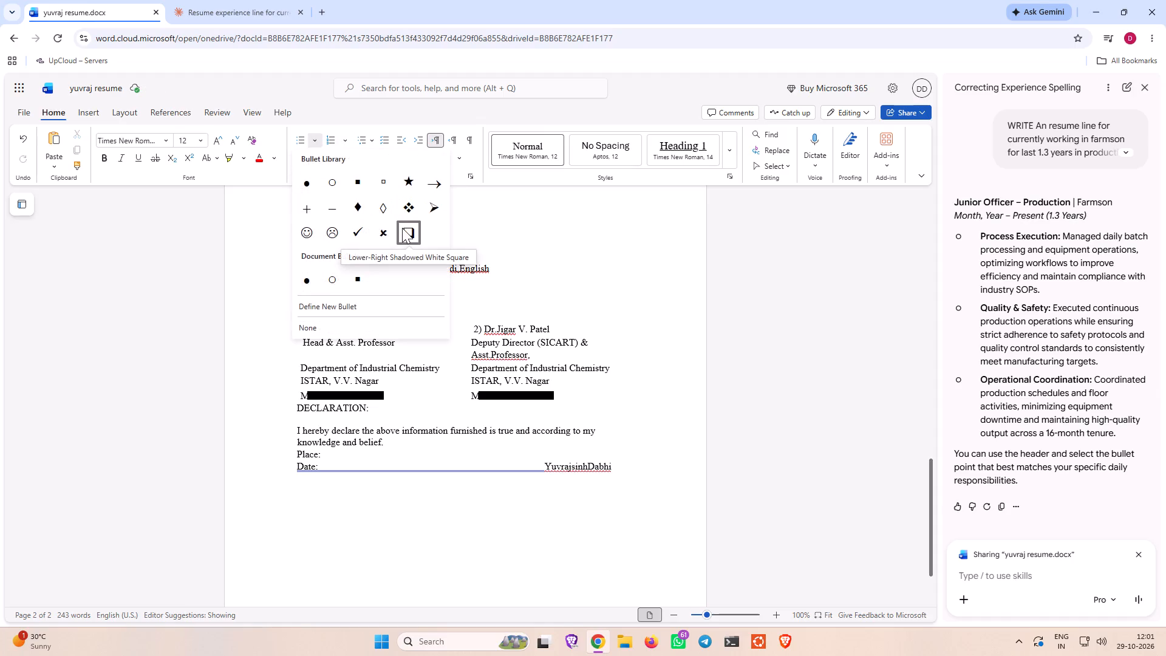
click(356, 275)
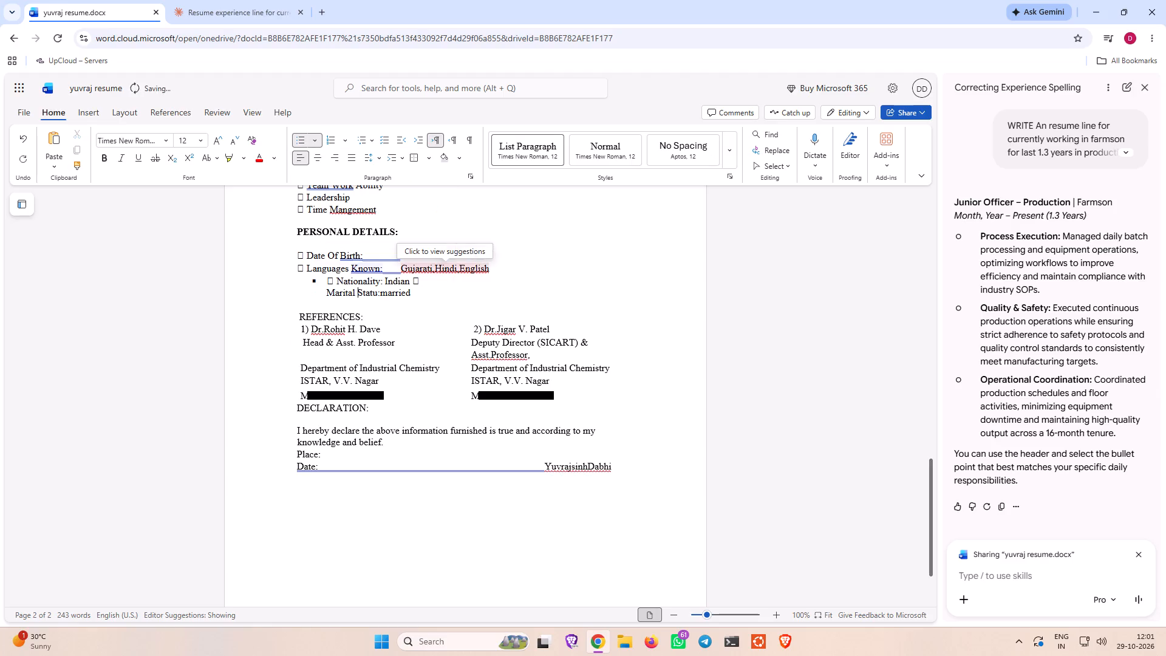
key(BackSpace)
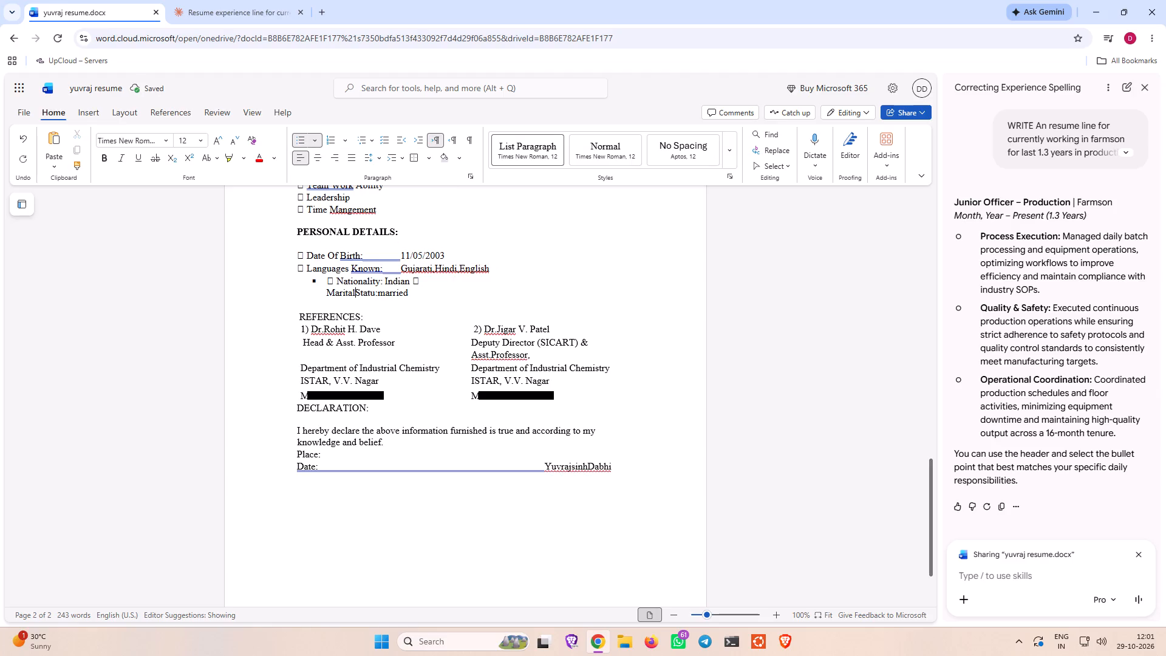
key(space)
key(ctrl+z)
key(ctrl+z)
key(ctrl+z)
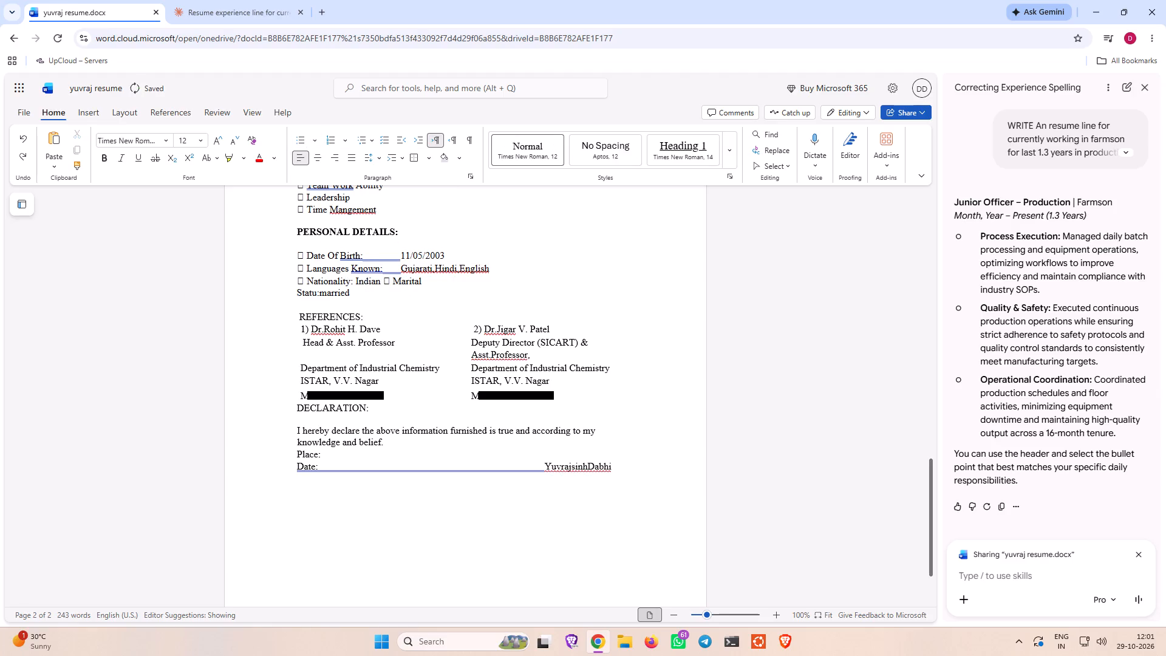
Put the Marital Statu entry on its own line below Nationality, with a space before married.
click(384, 279)
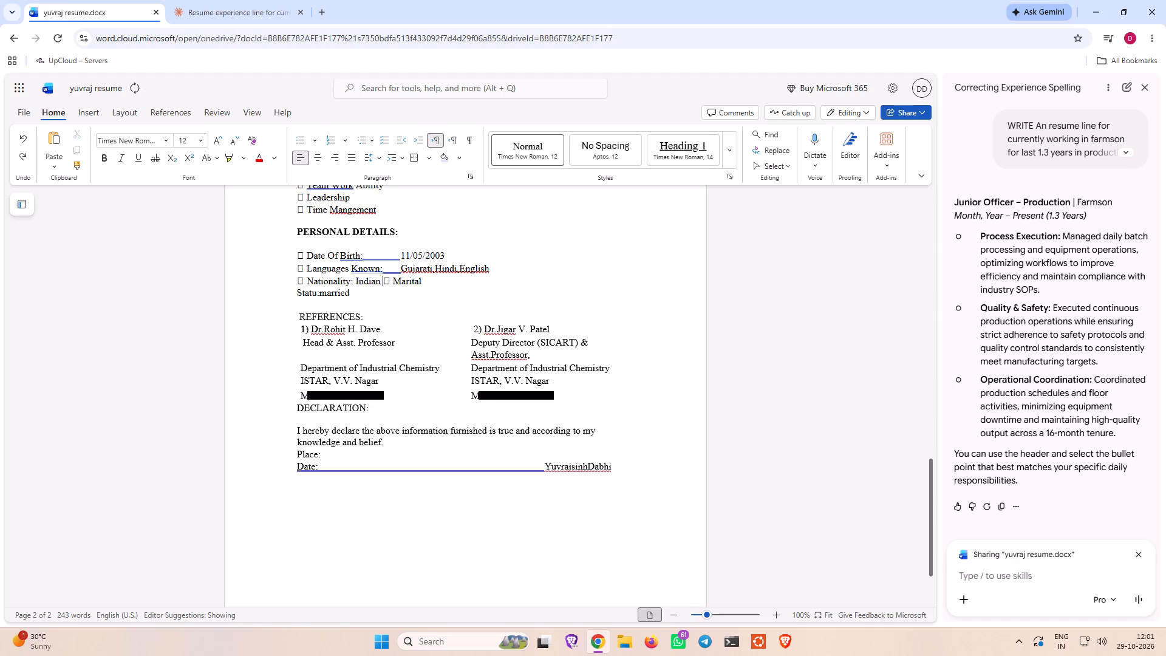
key(Return)
click(400, 292)
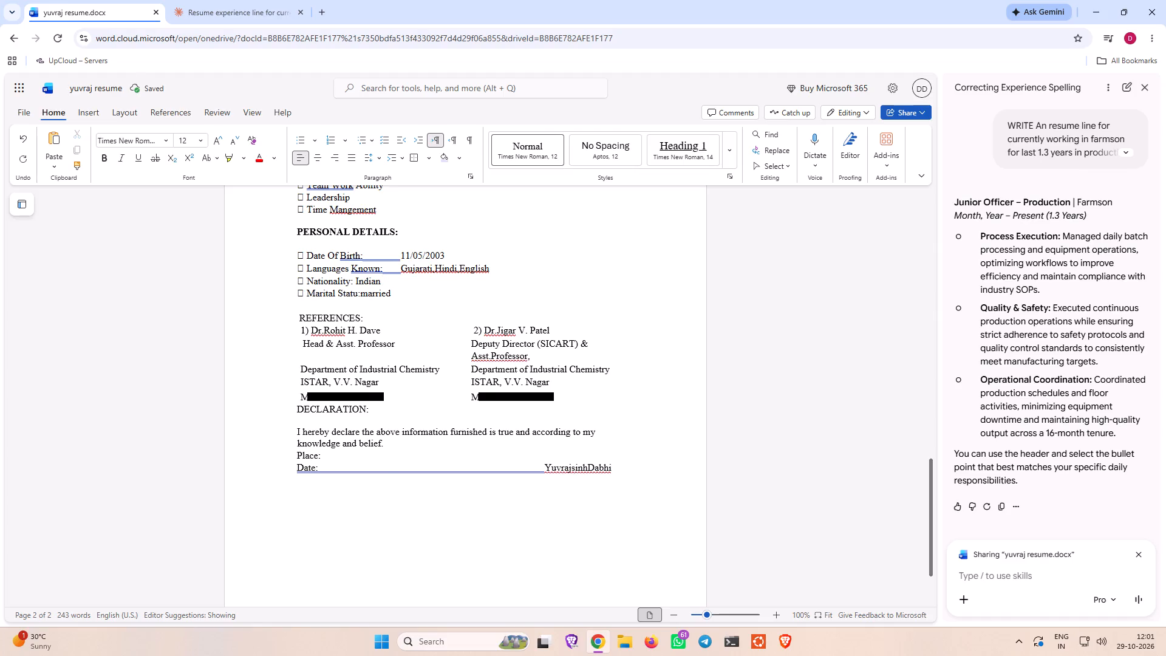
click(361, 294)
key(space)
click(427, 293)
Ignore all spelling flags for the languages text Gujarati,Hindi,English.
click(419, 268)
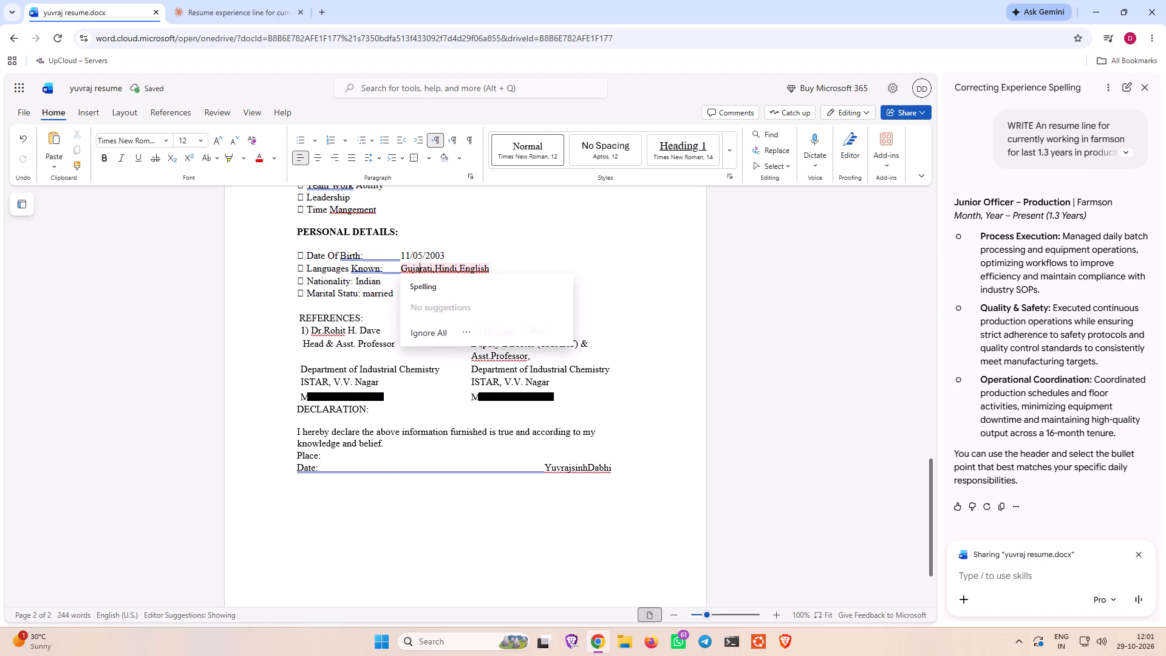
click(431, 329)
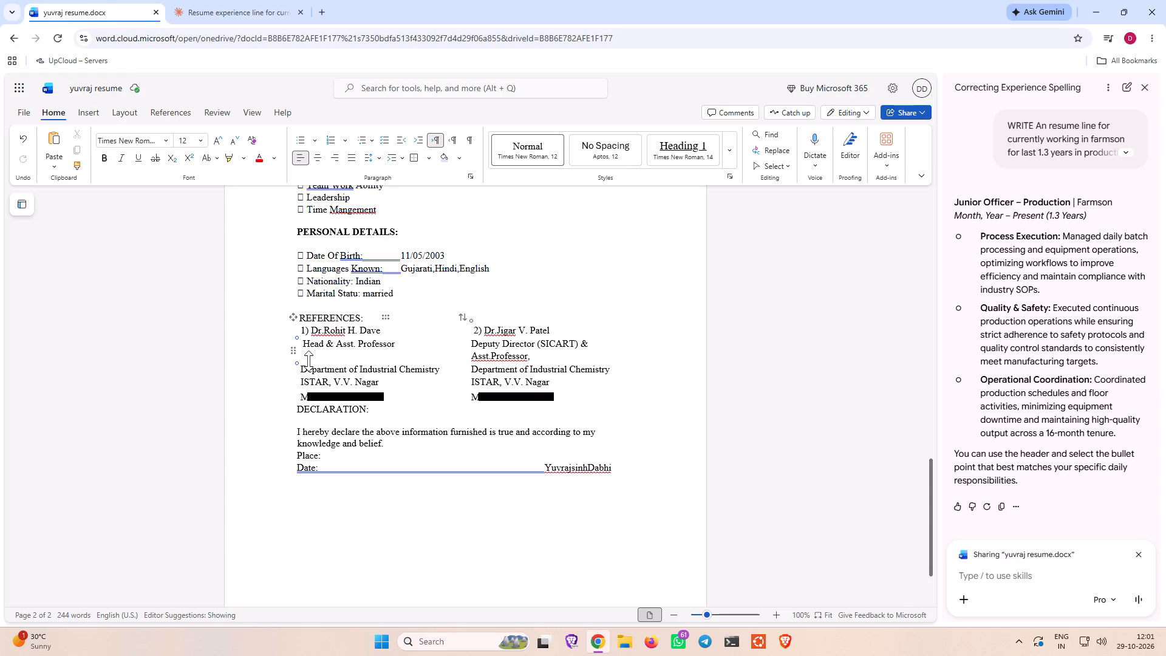
Ignore all spelling flags for the text Asst.Professor in the second reference.
scroll(315, 376, down, 3)
scroll(351, 329, up, 5)
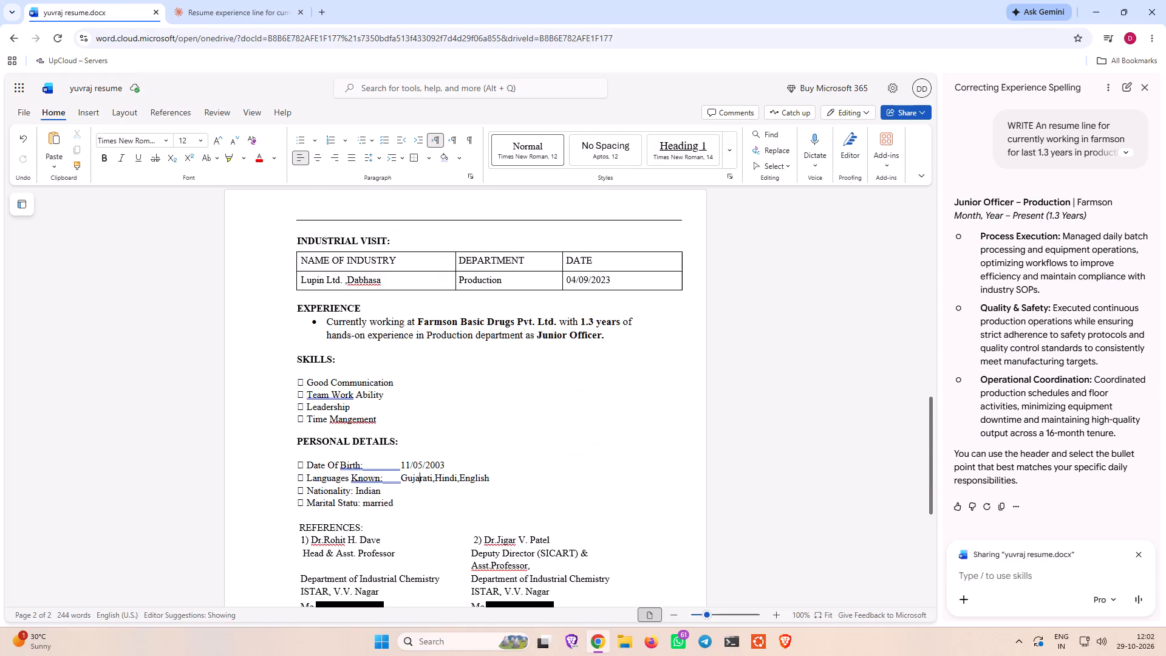
scroll(346, 357, down, 3)
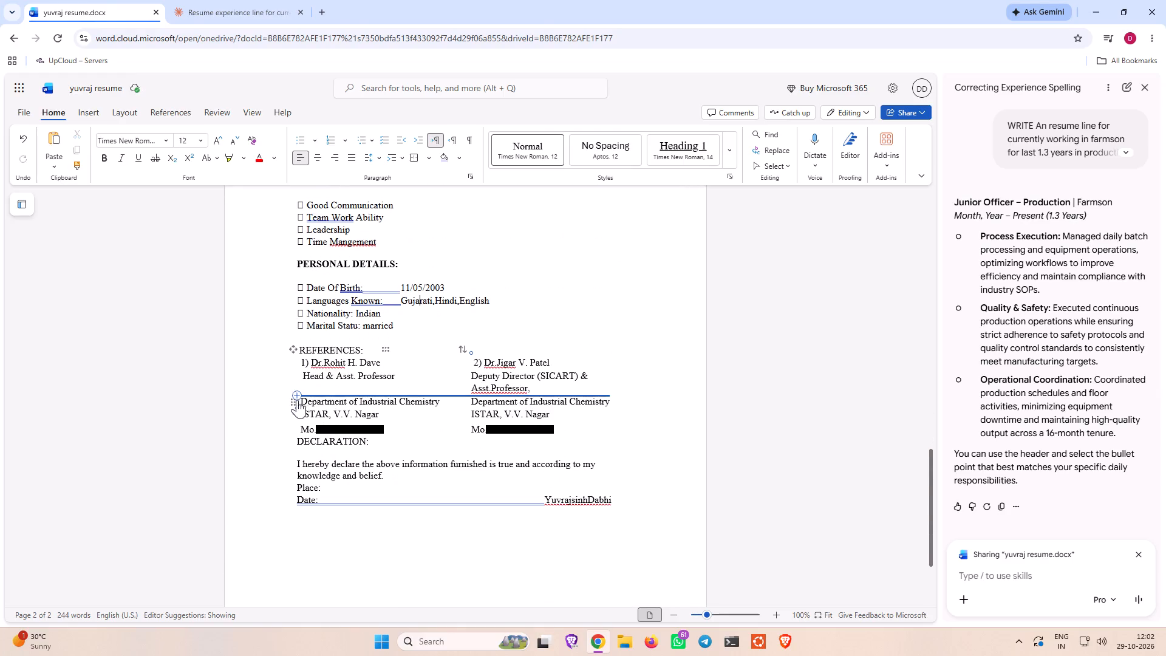
click(295, 400)
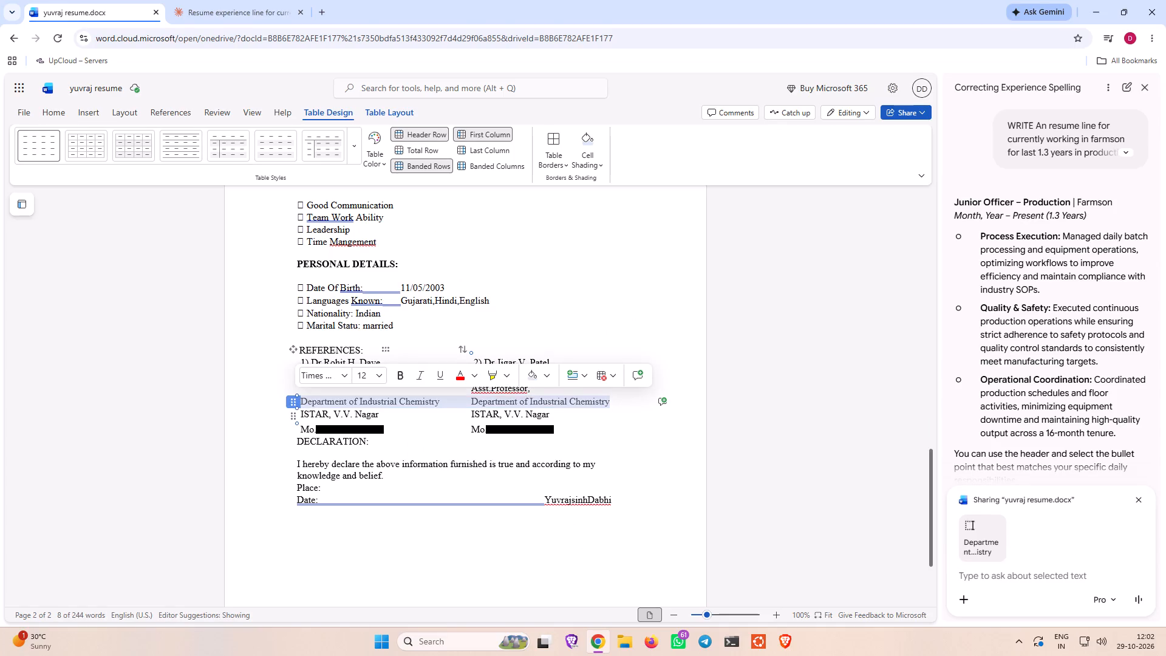
click(451, 417)
click(517, 392)
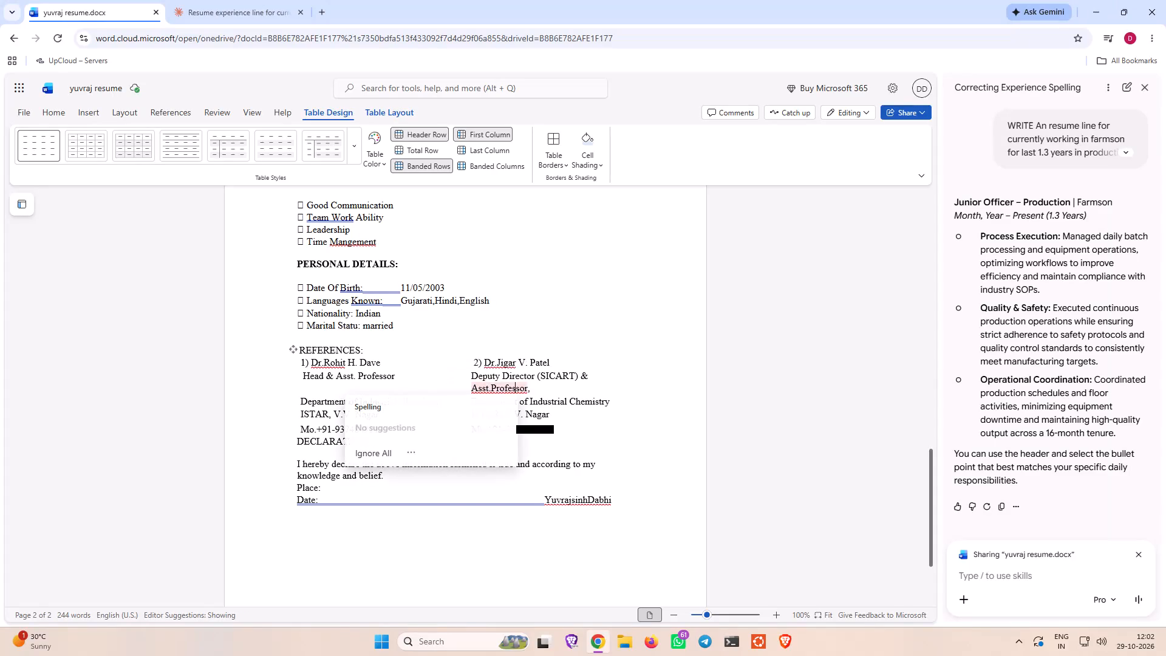
click(378, 453)
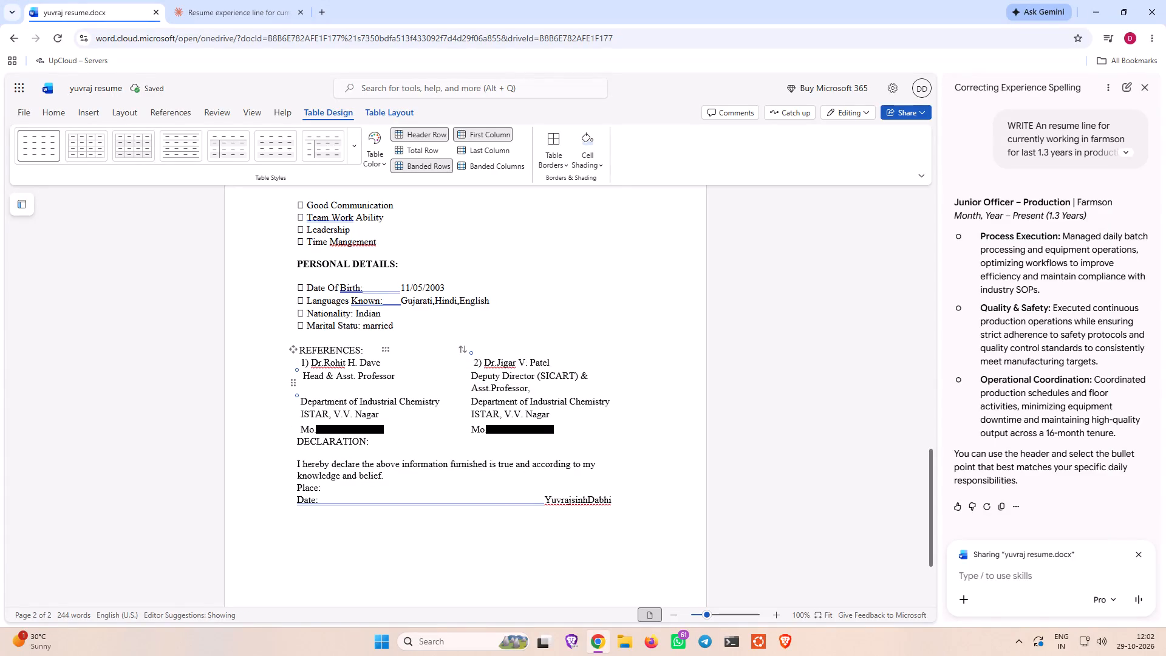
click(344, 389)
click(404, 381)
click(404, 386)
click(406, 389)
Ignore all spelling flags for the signature name on the Date line of the declaration.
scroll(507, 479, down, 8)
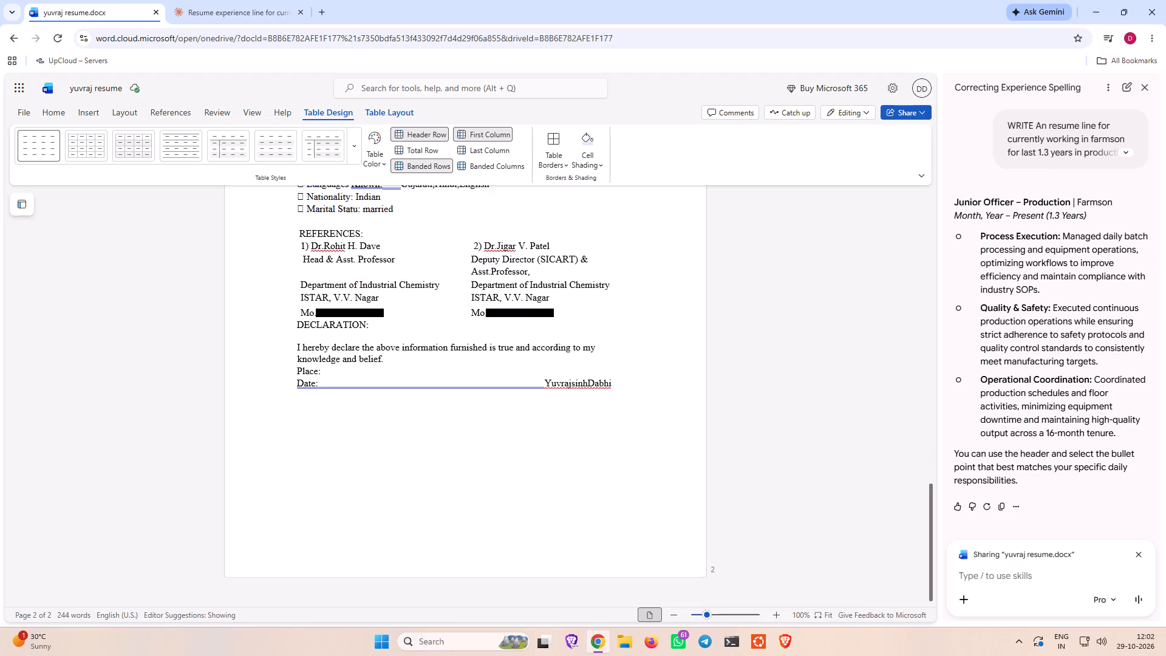
scroll(502, 445, up, 20)
scroll(502, 445, up, 3)
scroll(517, 403, down, 15)
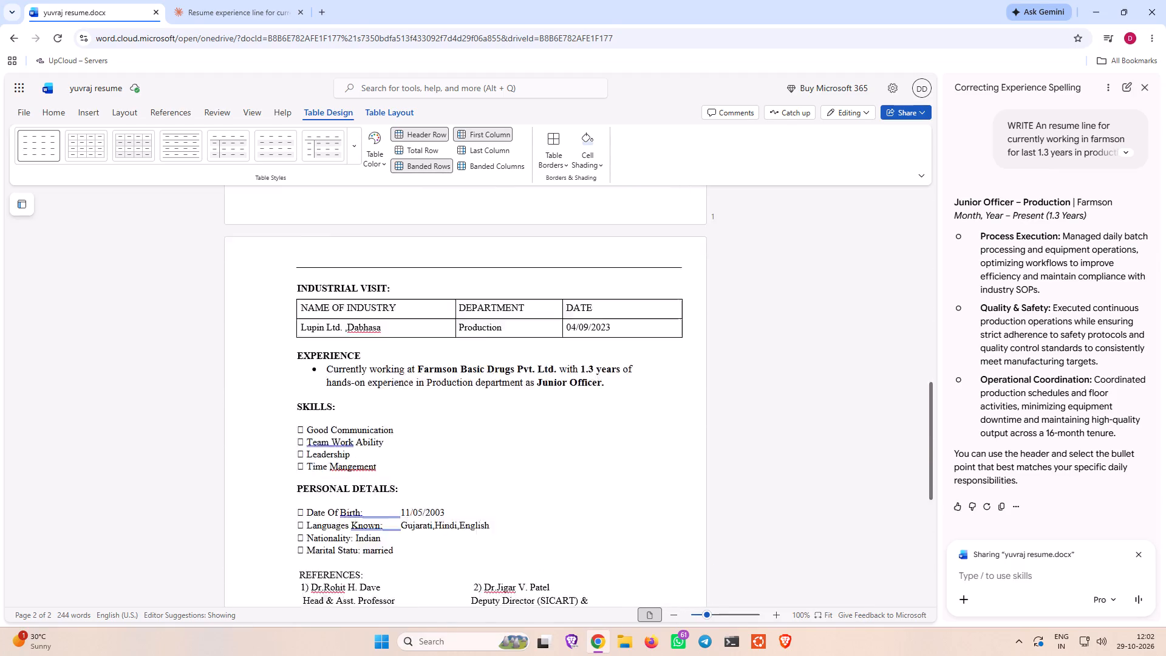
click(583, 468)
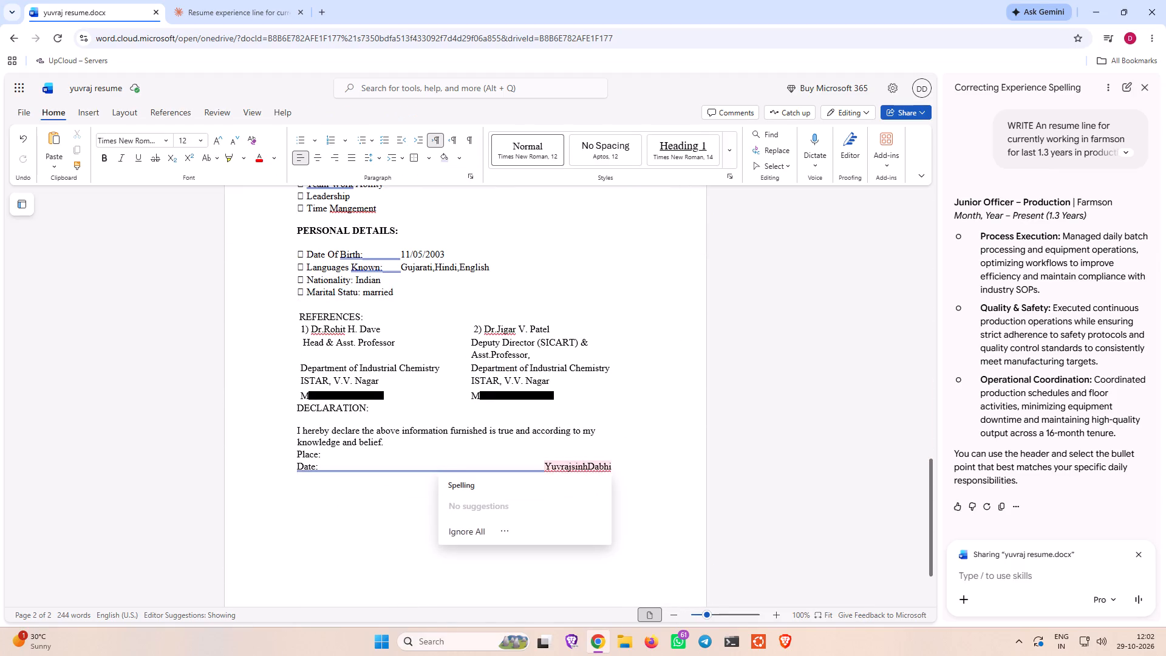
click(481, 526)
Move the signature name to its own line below Date, leaving one blank line between, and indent it with spaces toward the right margin.
click(547, 467)
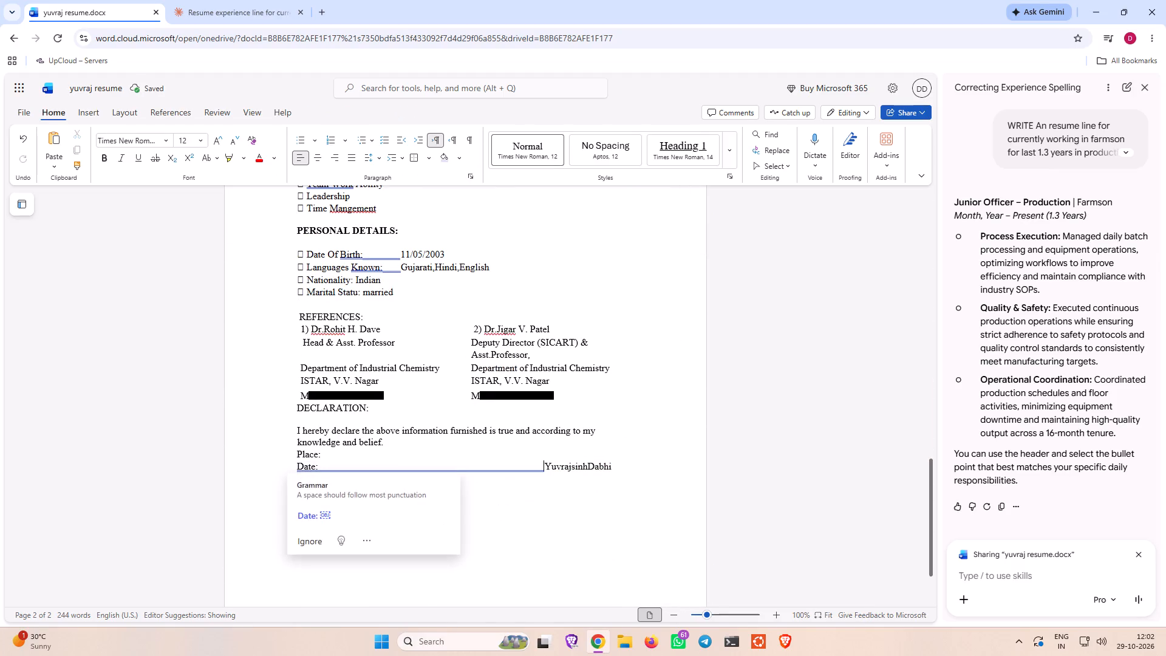
click(545, 466)
key(Return)
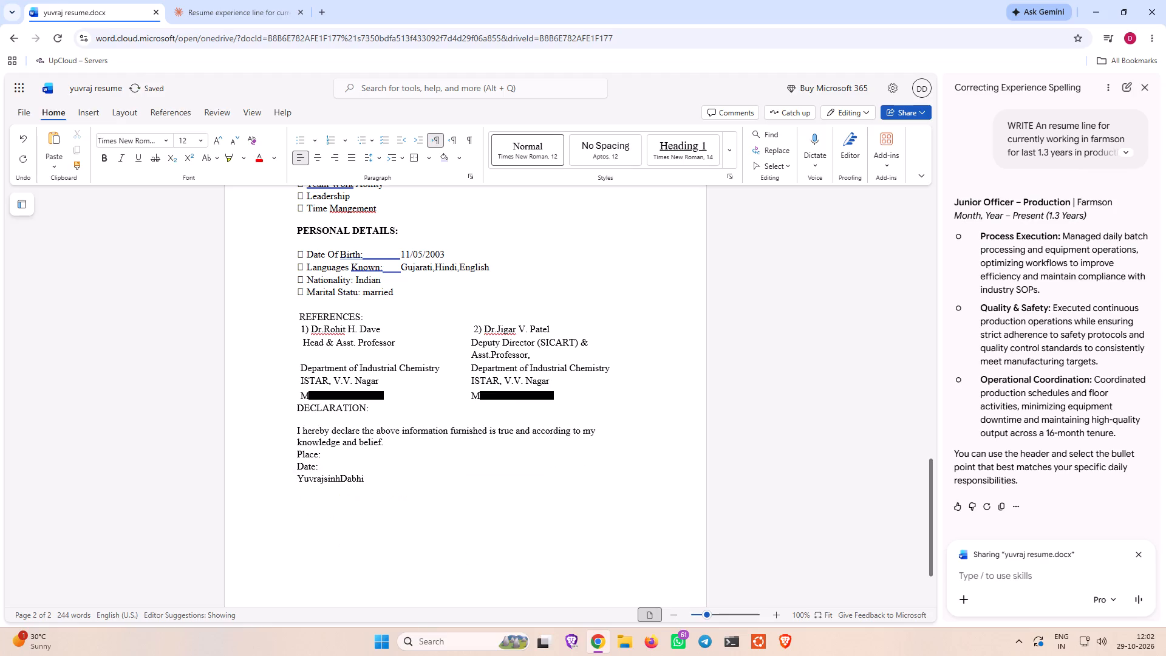
key(Return)
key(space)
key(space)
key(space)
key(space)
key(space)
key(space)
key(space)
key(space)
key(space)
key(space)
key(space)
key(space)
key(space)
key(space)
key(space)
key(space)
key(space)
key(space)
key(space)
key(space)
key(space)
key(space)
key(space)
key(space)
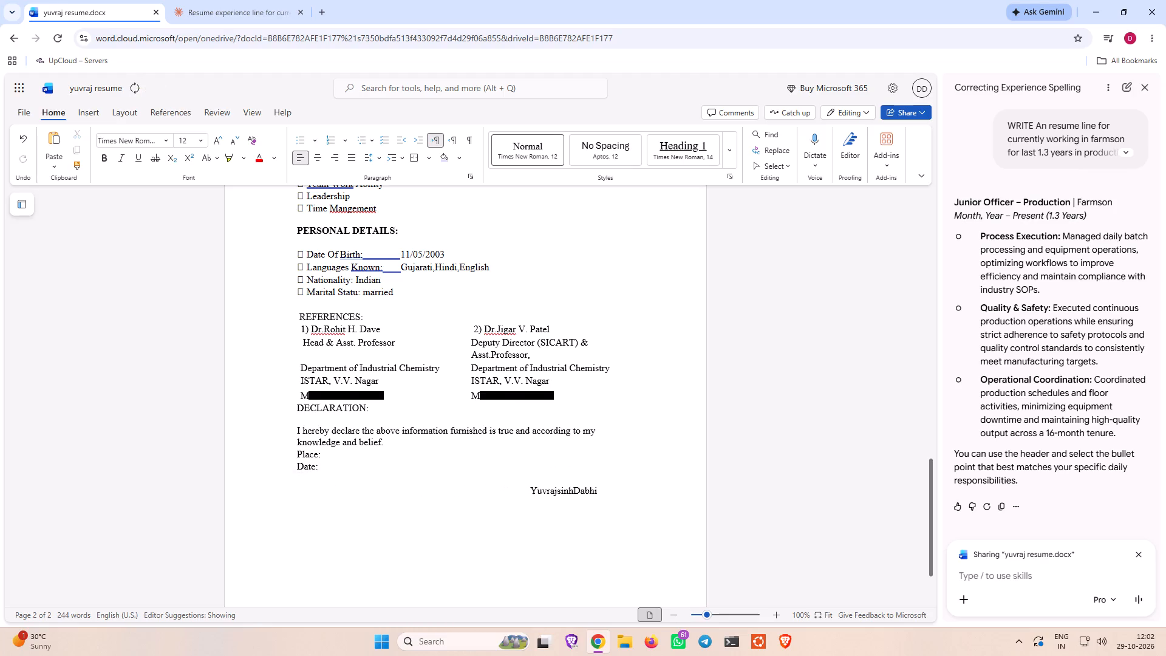
Insert a space between the first name and surname in the declaration signature.
scroll(649, 394, down, 1)
click(574, 429)
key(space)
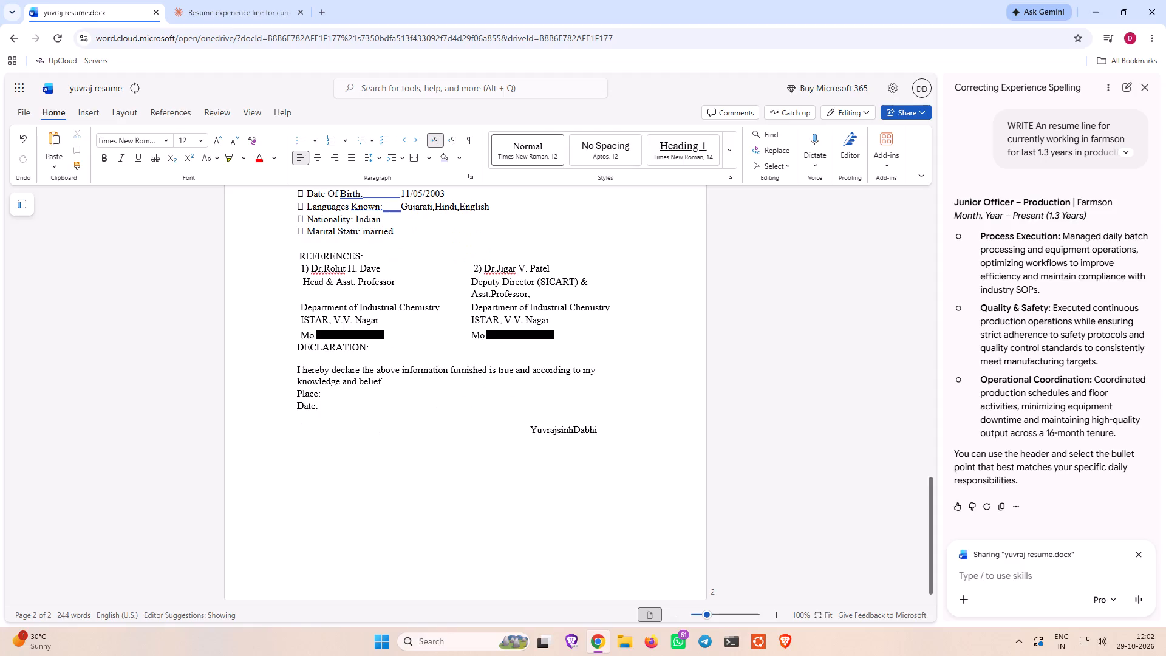
click(528, 430)
Delete the page number from the header above the RESUME title.
scroll(588, 393, down, 9)
scroll(589, 392, up, 12)
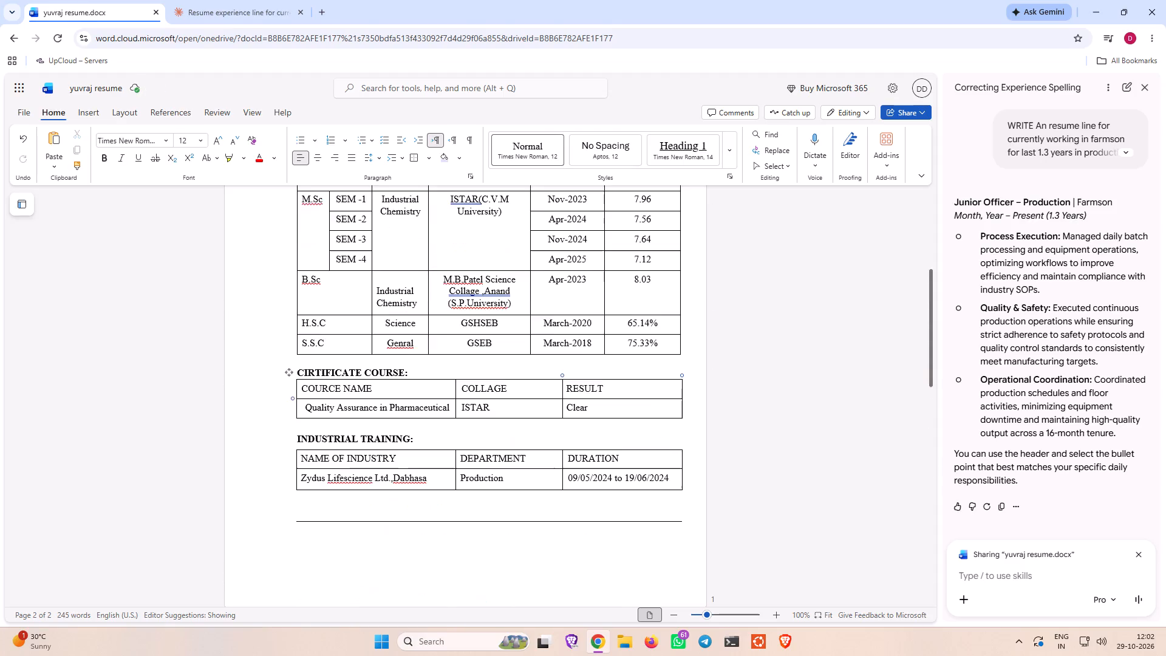
scroll(589, 392, up, 4)
click(644, 203)
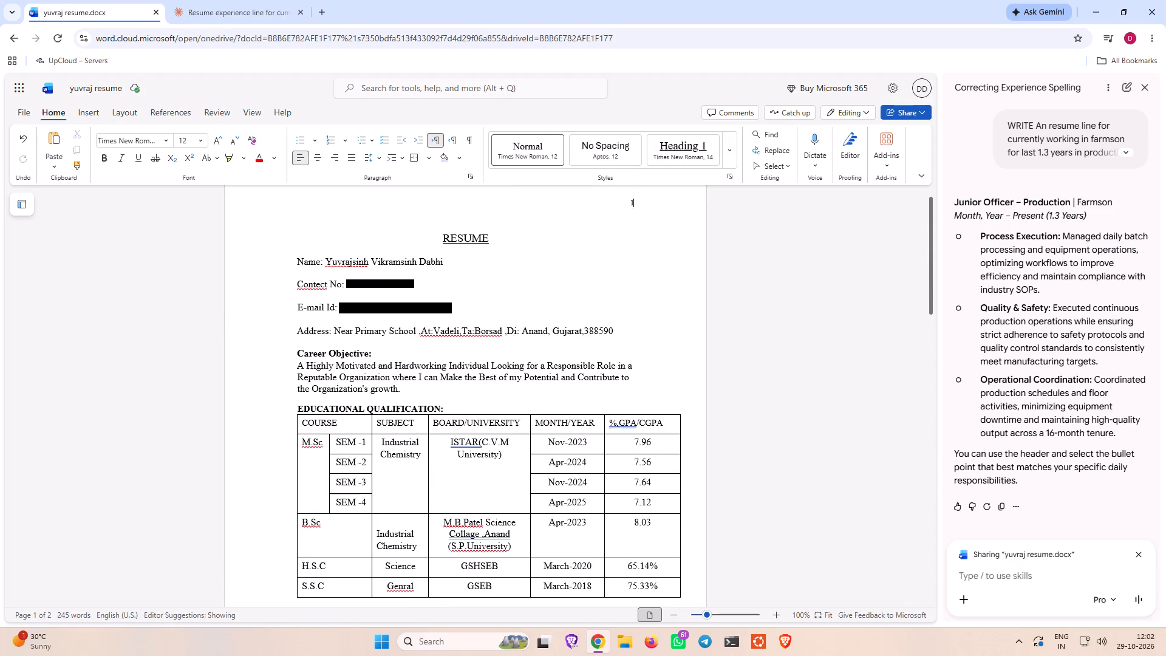
key(BackSpace)
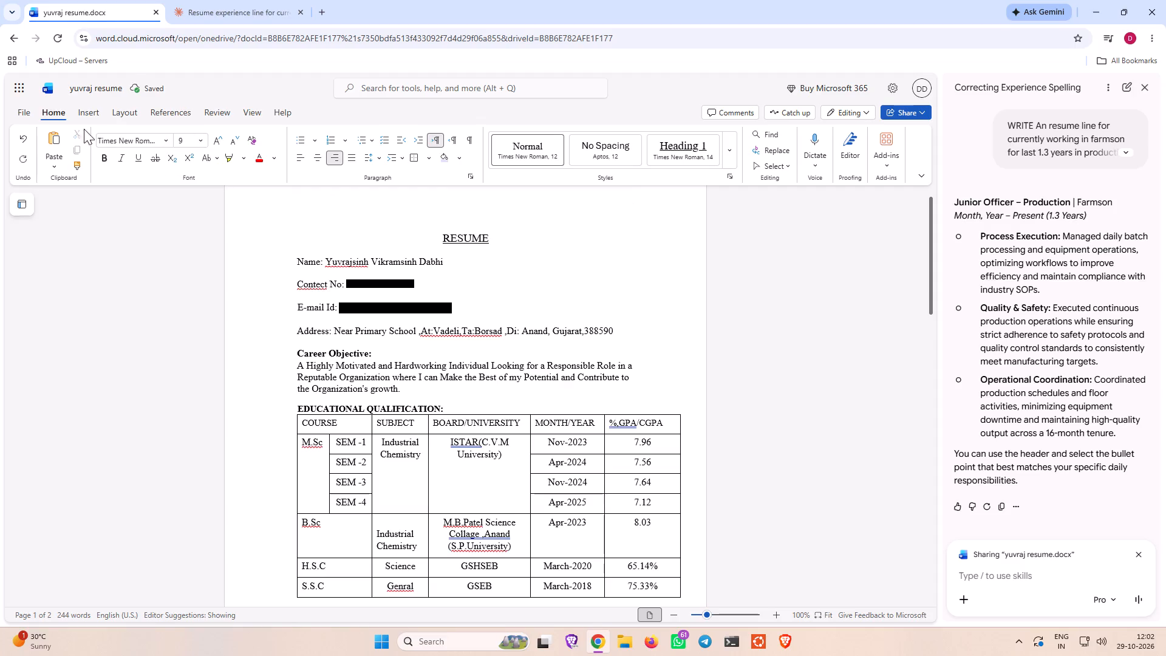
Look through both pages of the resume to check the overall layout and content.
click(92, 113)
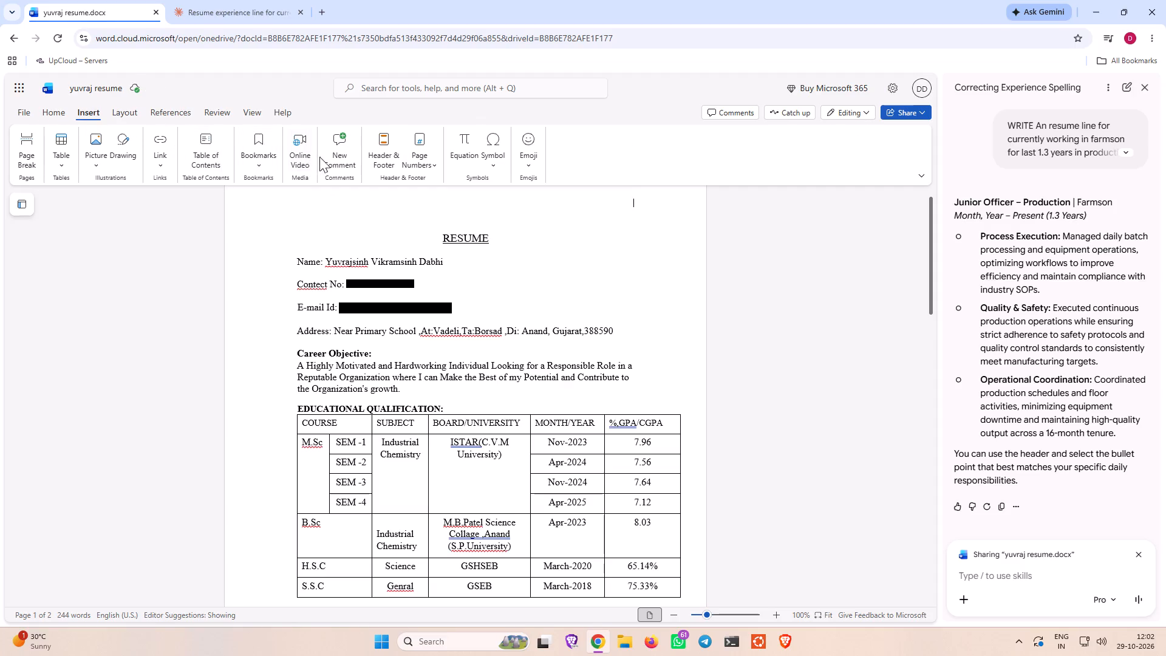
scroll(435, 310, down, 4)
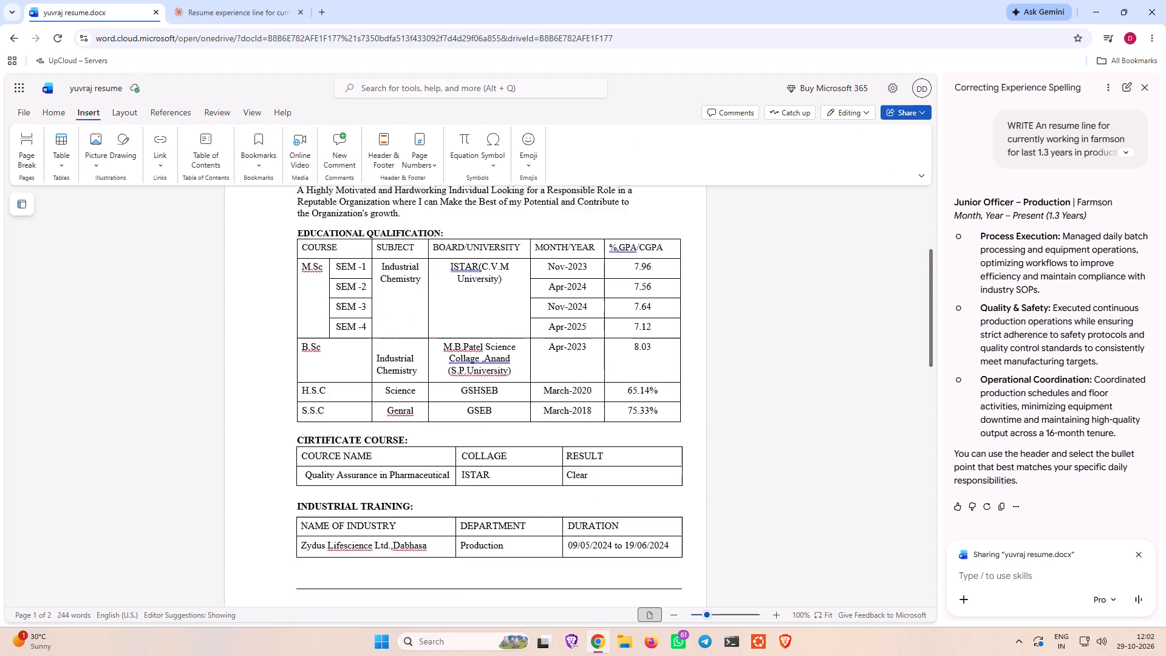
scroll(435, 309, down, 9)
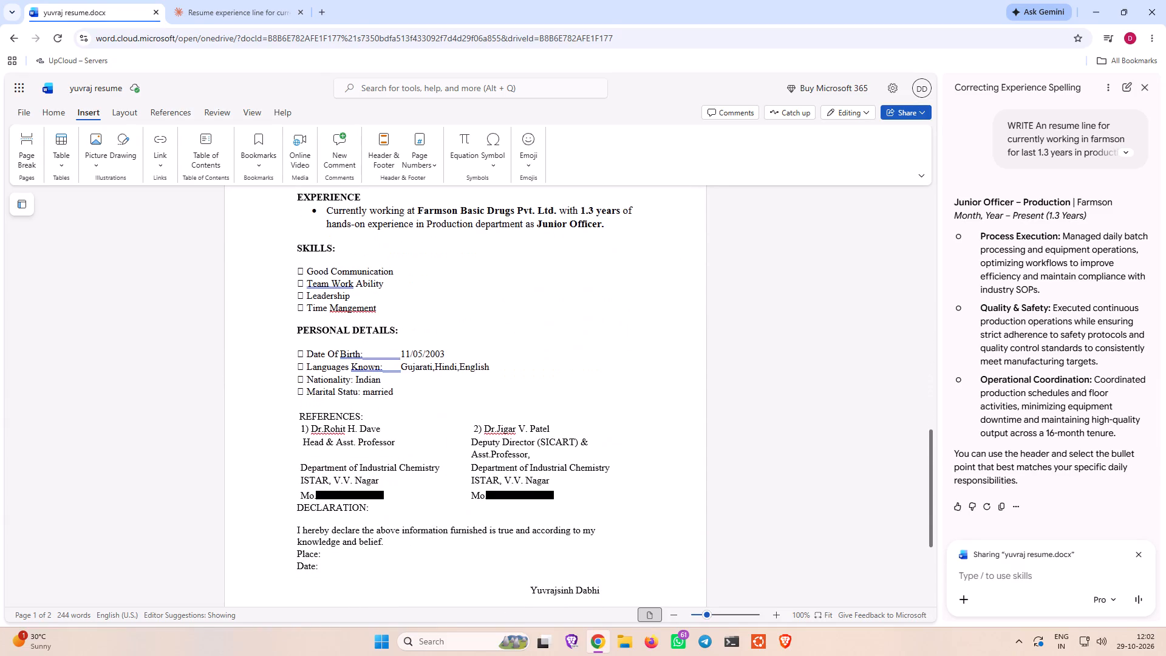
scroll(482, 306, down, 4)
scroll(497, 384, down, 2)
scroll(498, 392, up, 8)
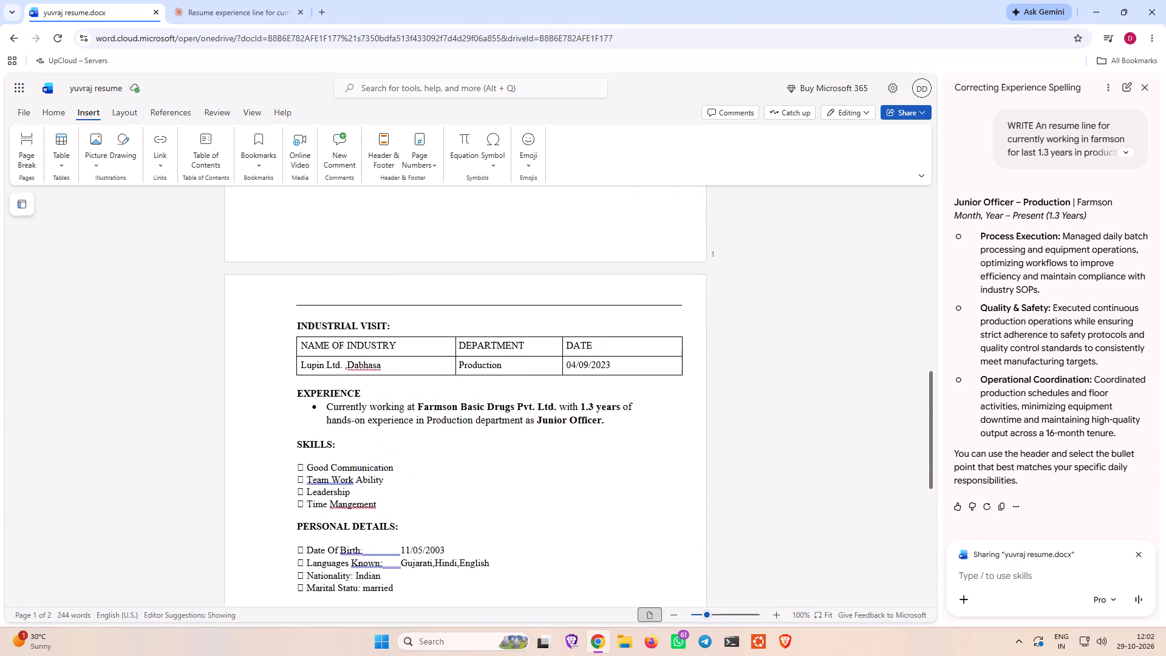
scroll(441, 341, up, 7)
scroll(471, 279, up, 3)
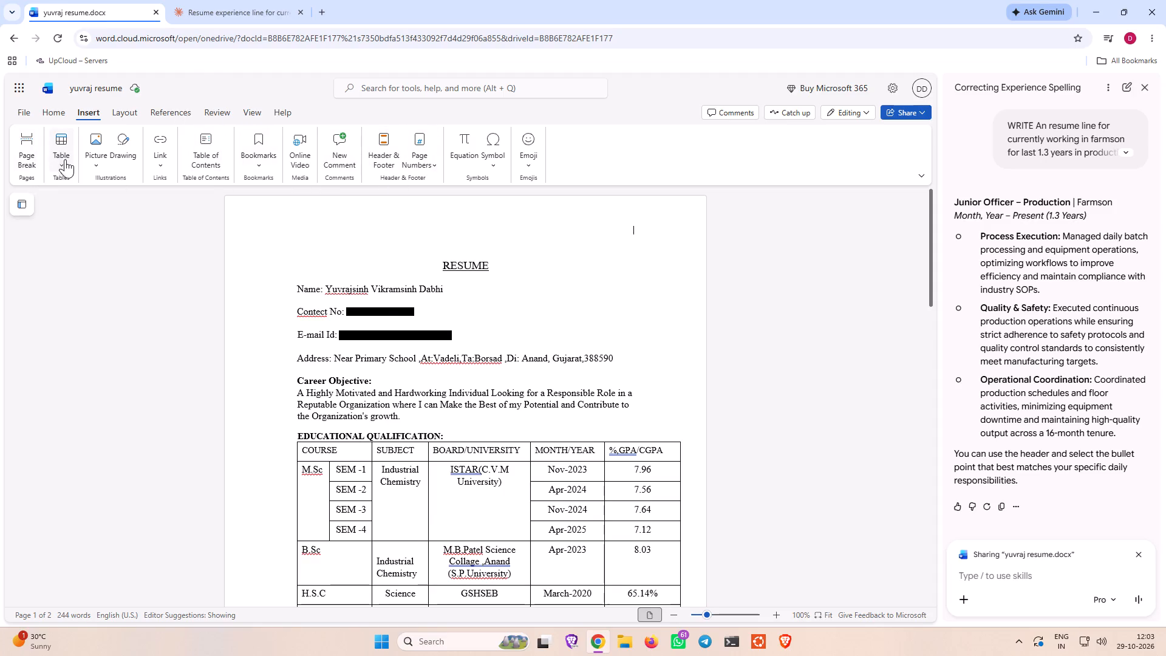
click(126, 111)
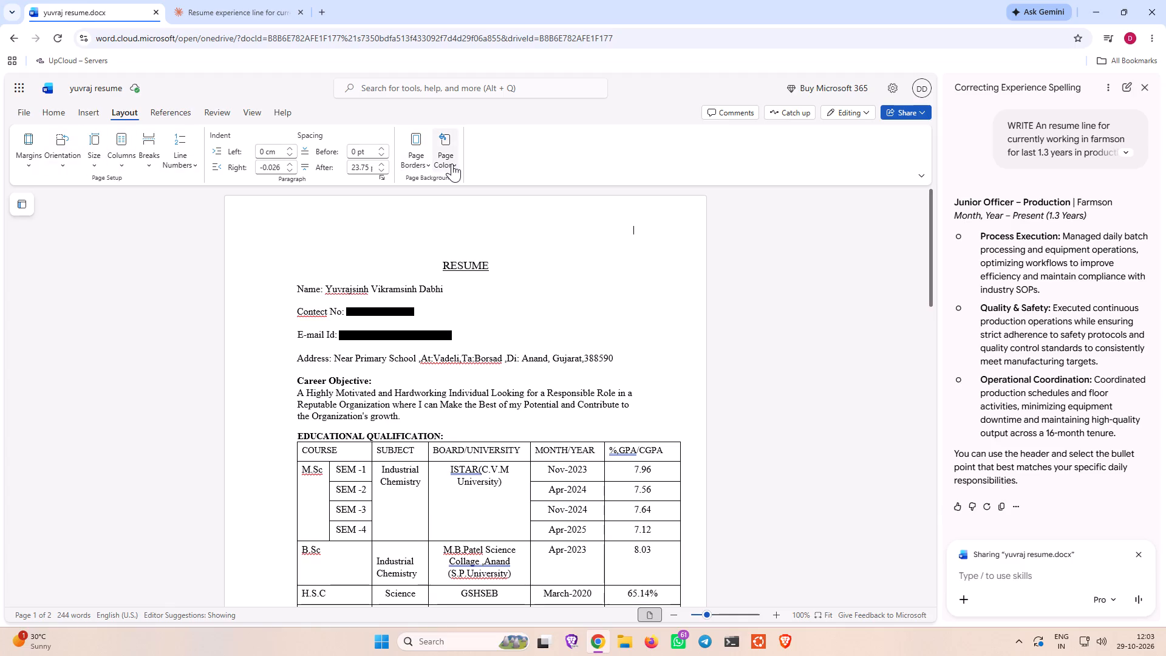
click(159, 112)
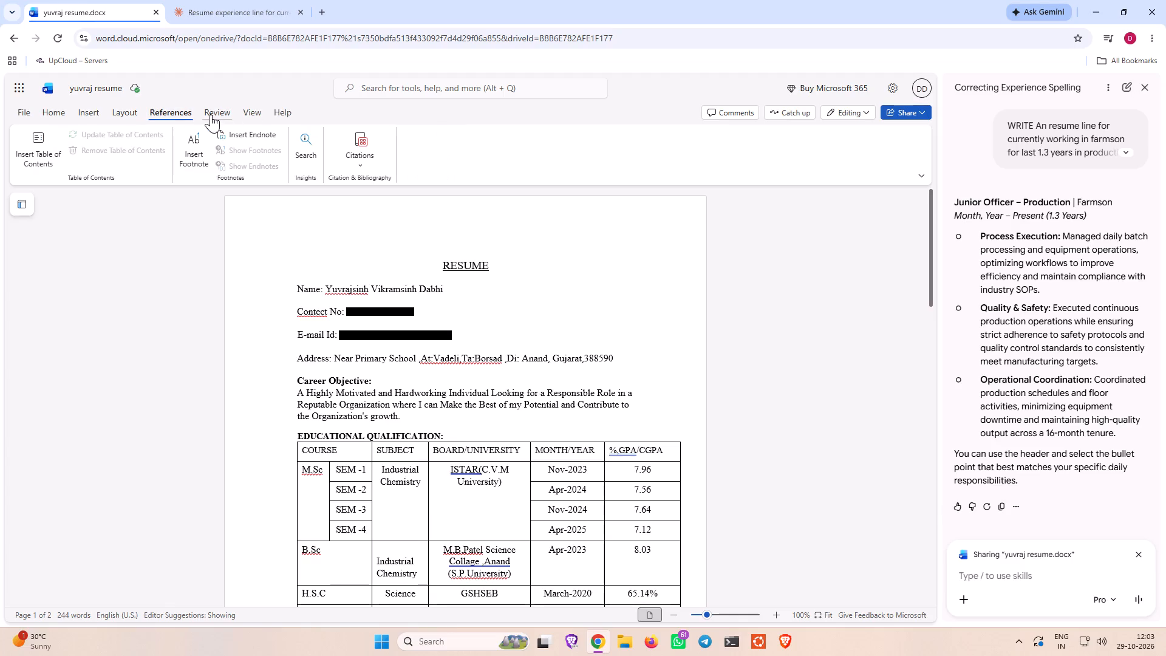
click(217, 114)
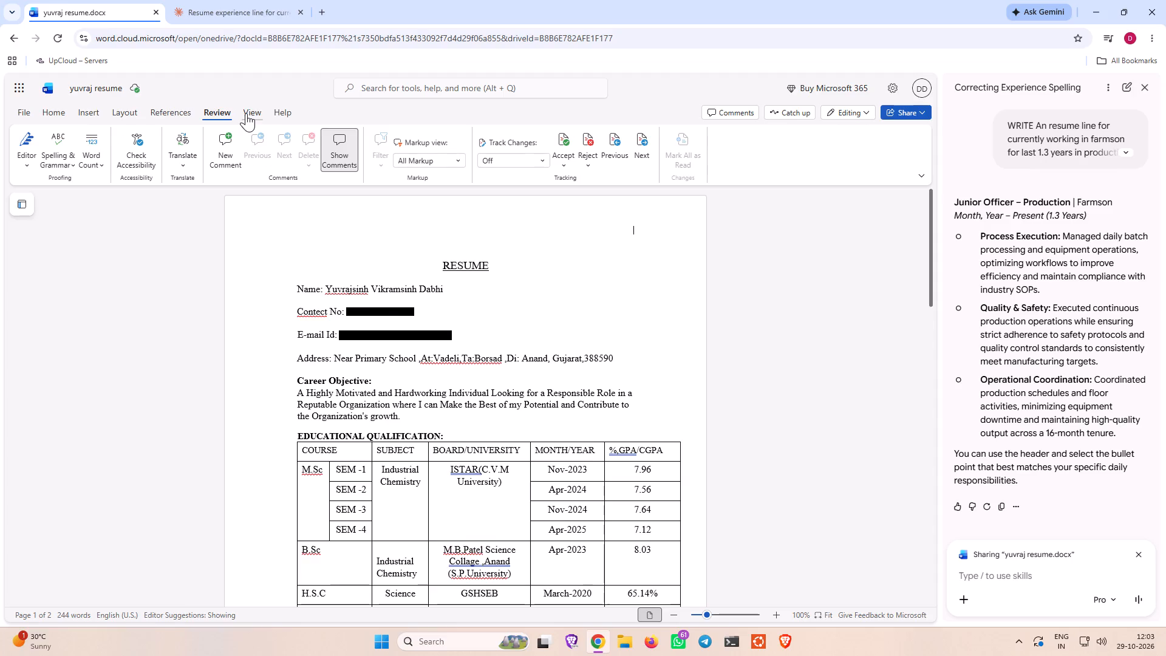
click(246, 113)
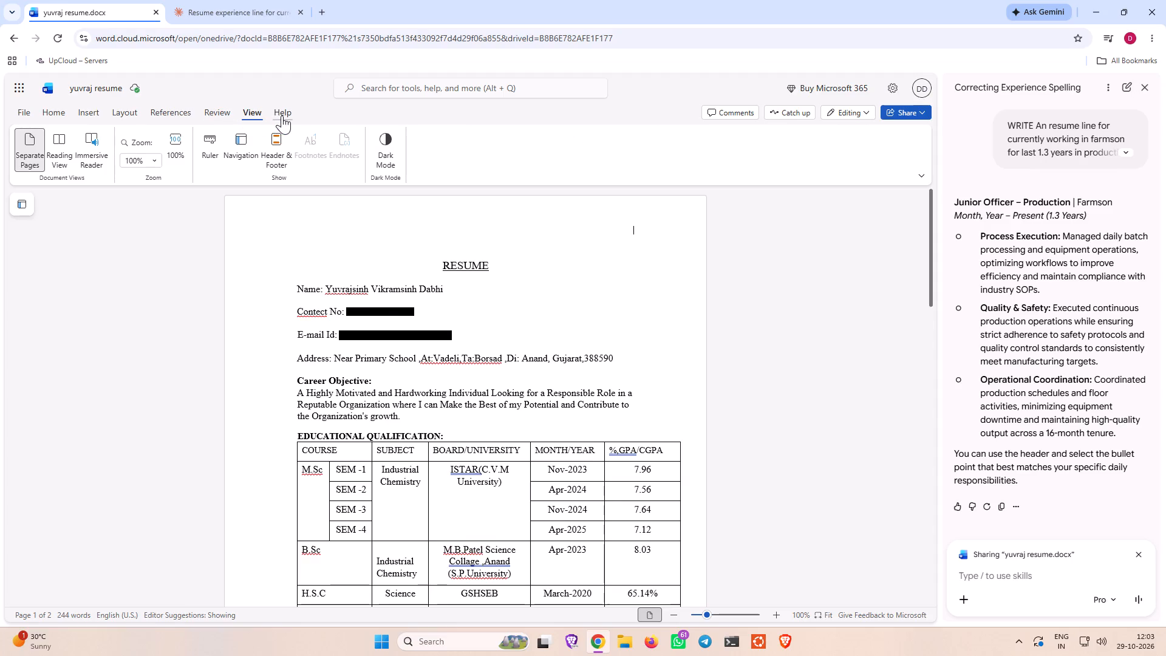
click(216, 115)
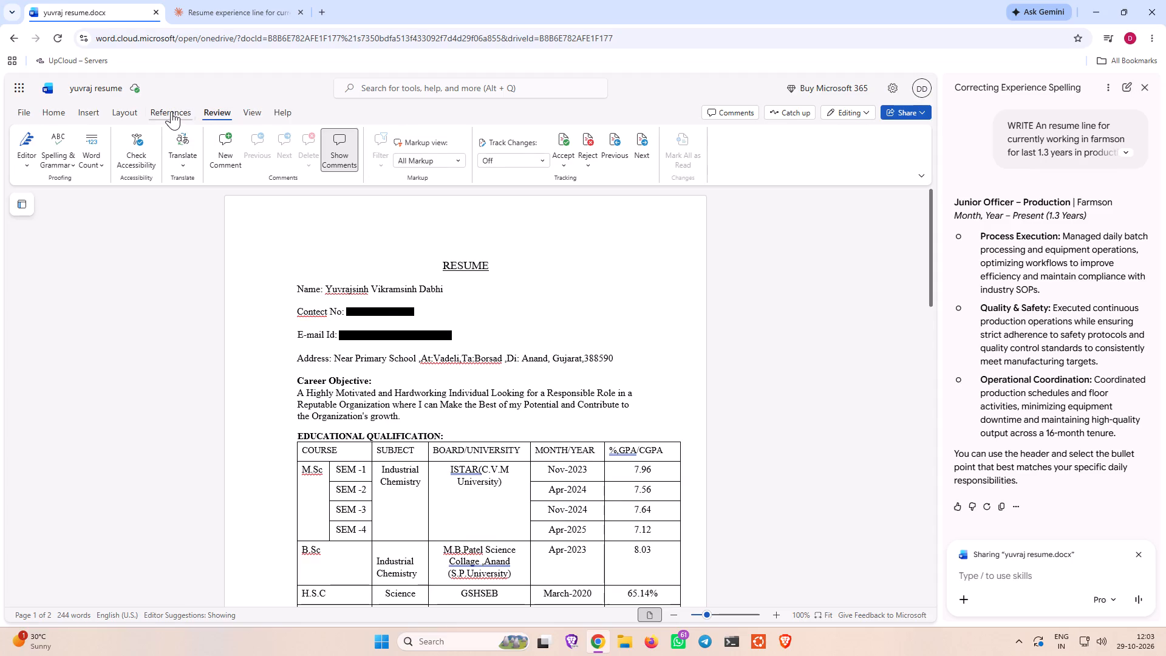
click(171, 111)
Add page numbers to the footer, aligned to the right side of the page, without a page count.
click(99, 109)
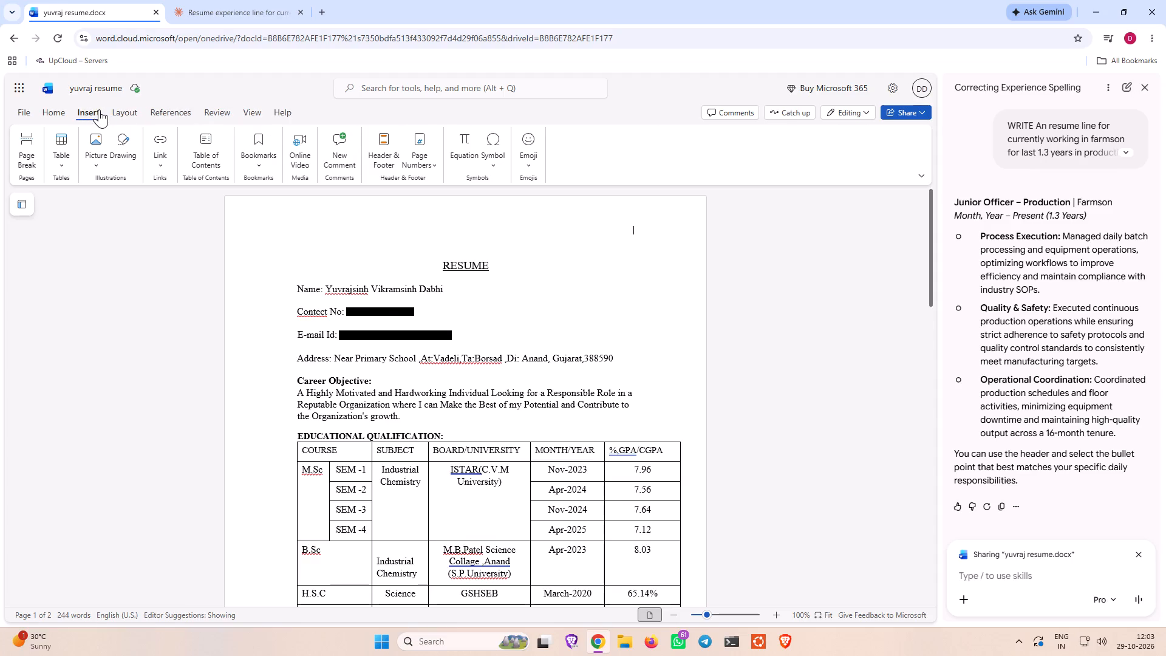
click(432, 164)
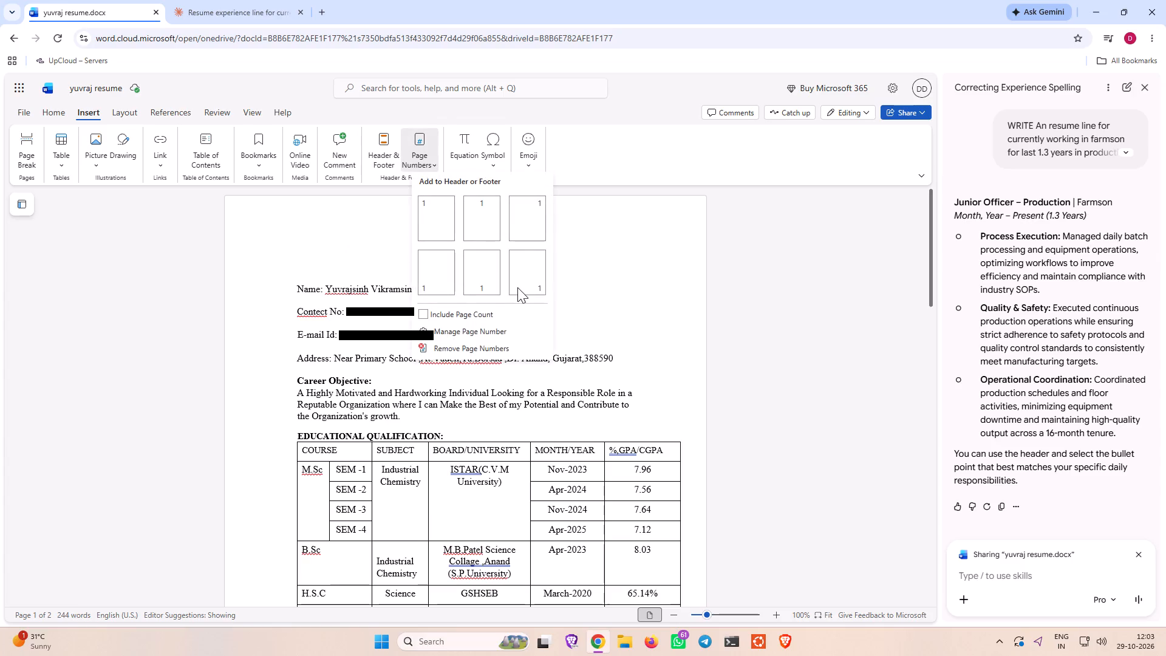
click(517, 287)
scroll(660, 277, down, 9)
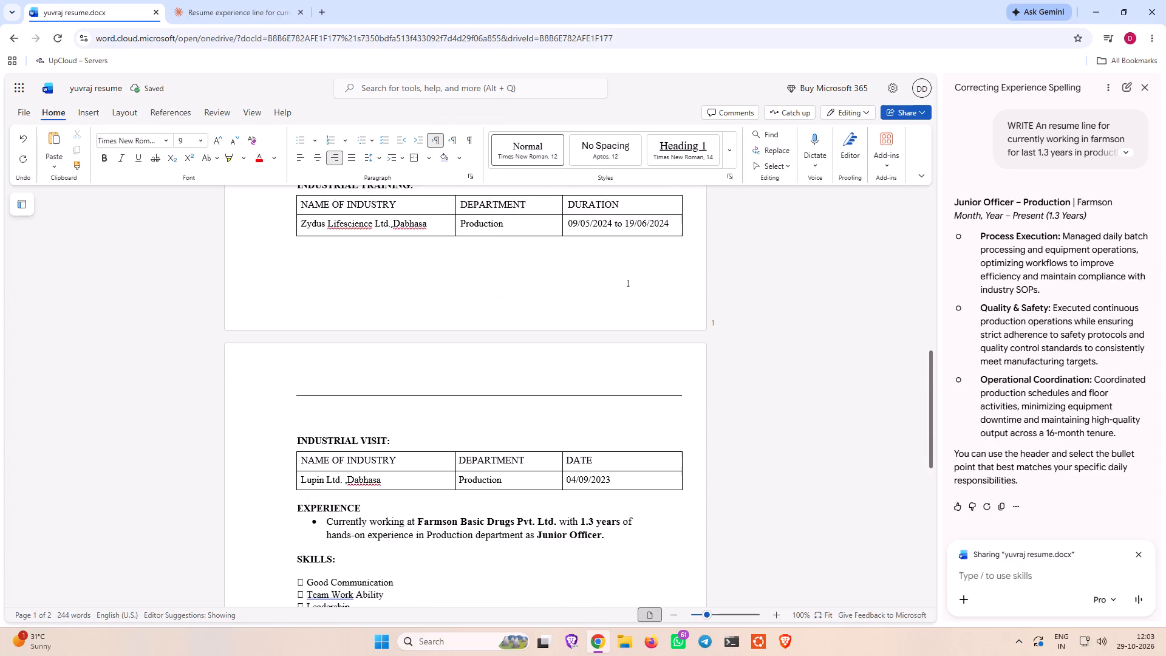
scroll(638, 299, down, 13)
scroll(640, 399, up, 8)
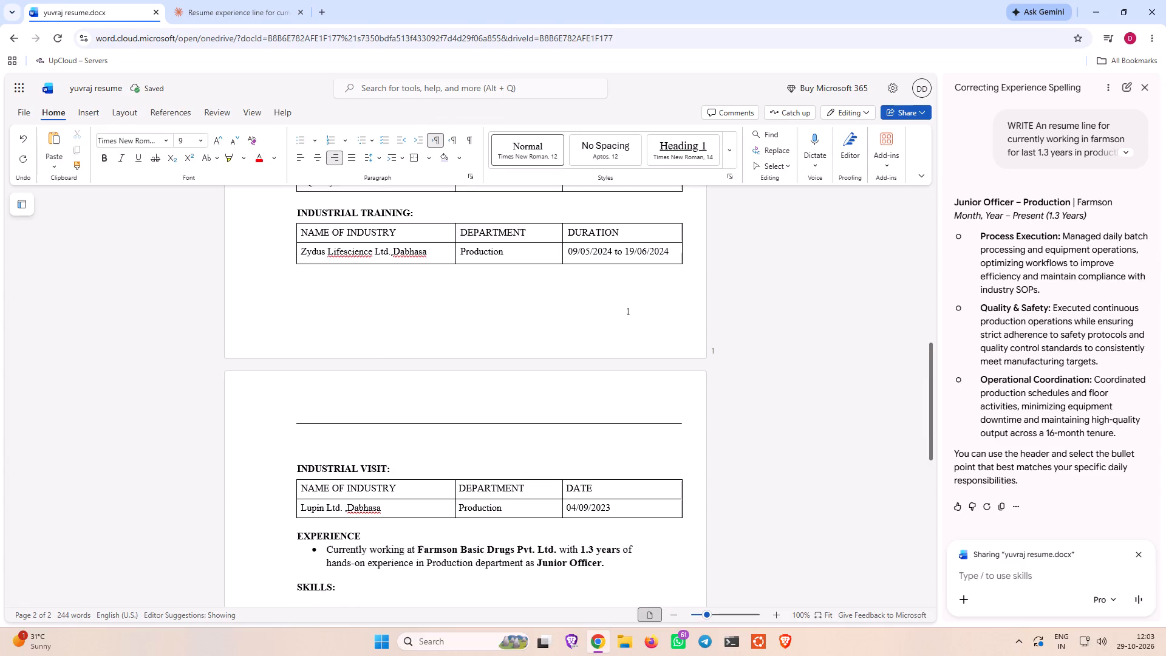
Check the sharing options for the resume without sending it to anyone.
click(906, 110)
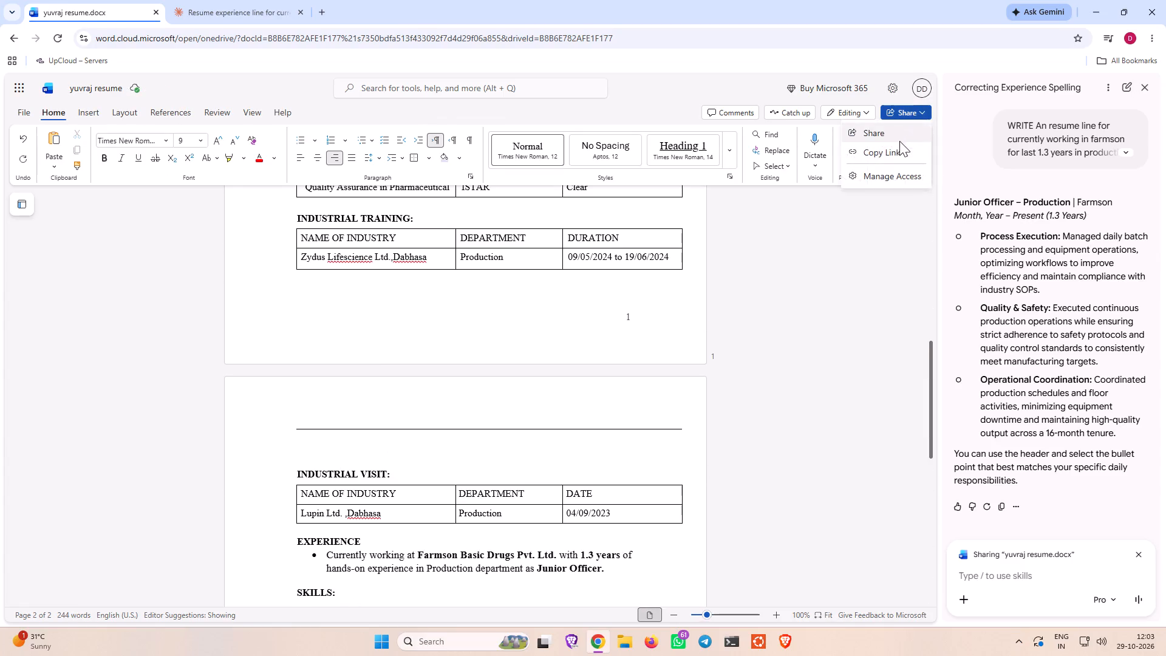
click(892, 132)
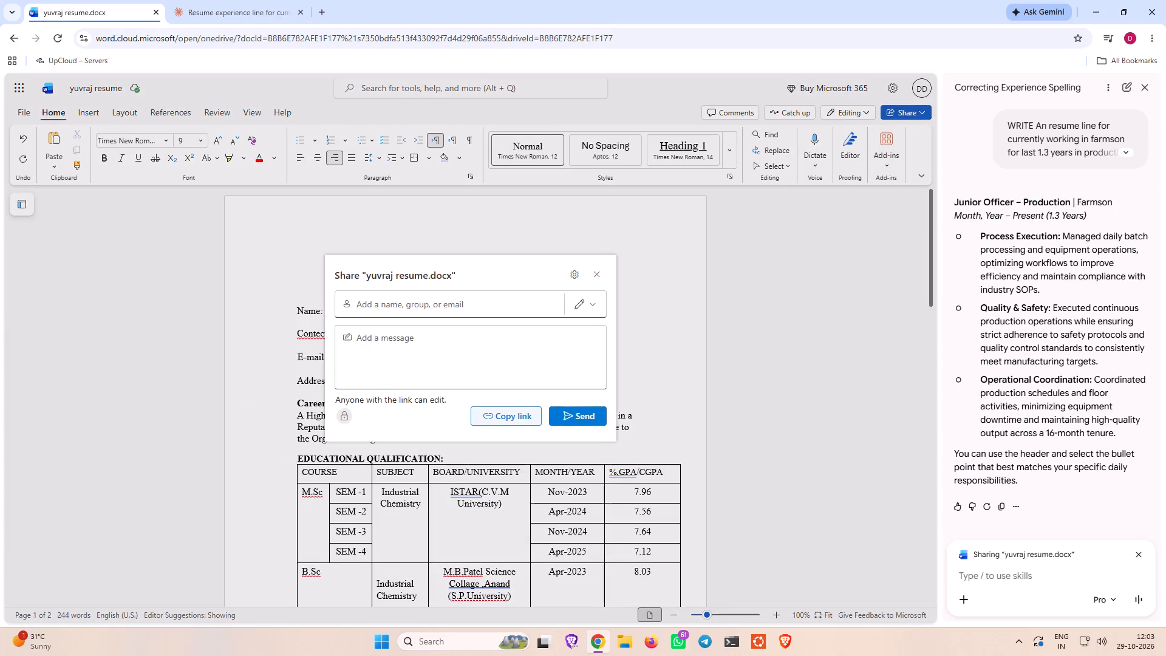
scroll(409, 373, down, 4)
click(599, 277)
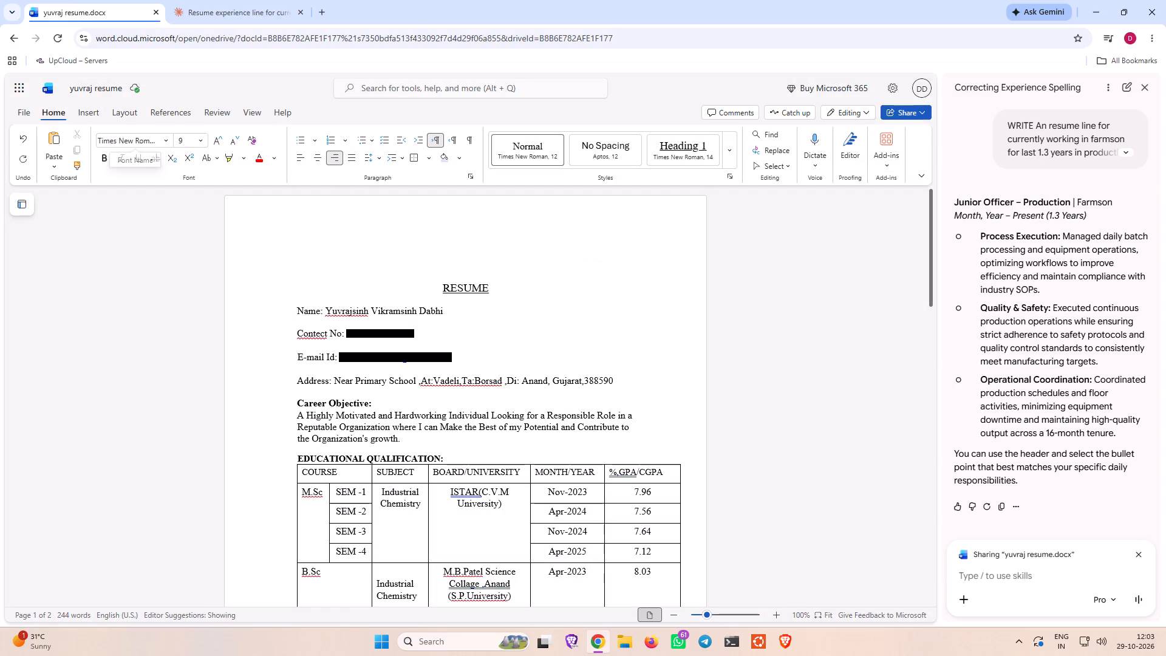
Save the resume document.
scroll(328, 382, down, 11)
scroll(328, 382, up, 2)
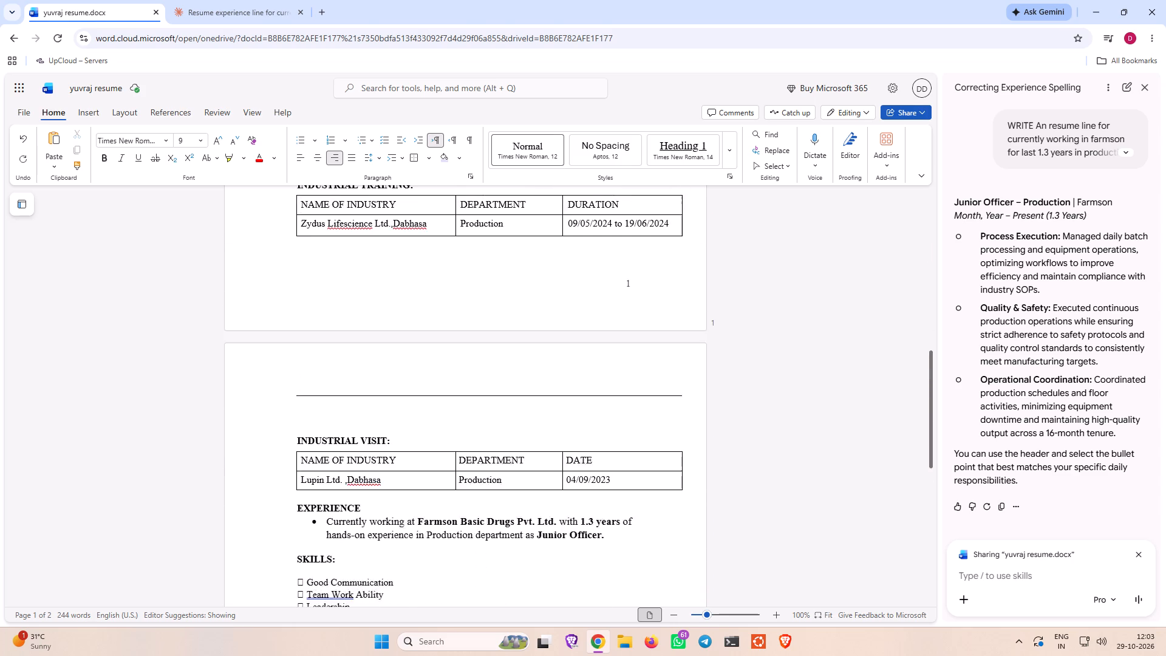
scroll(328, 382, up, 1)
scroll(328, 382, down, 3)
key(ctrl+s)
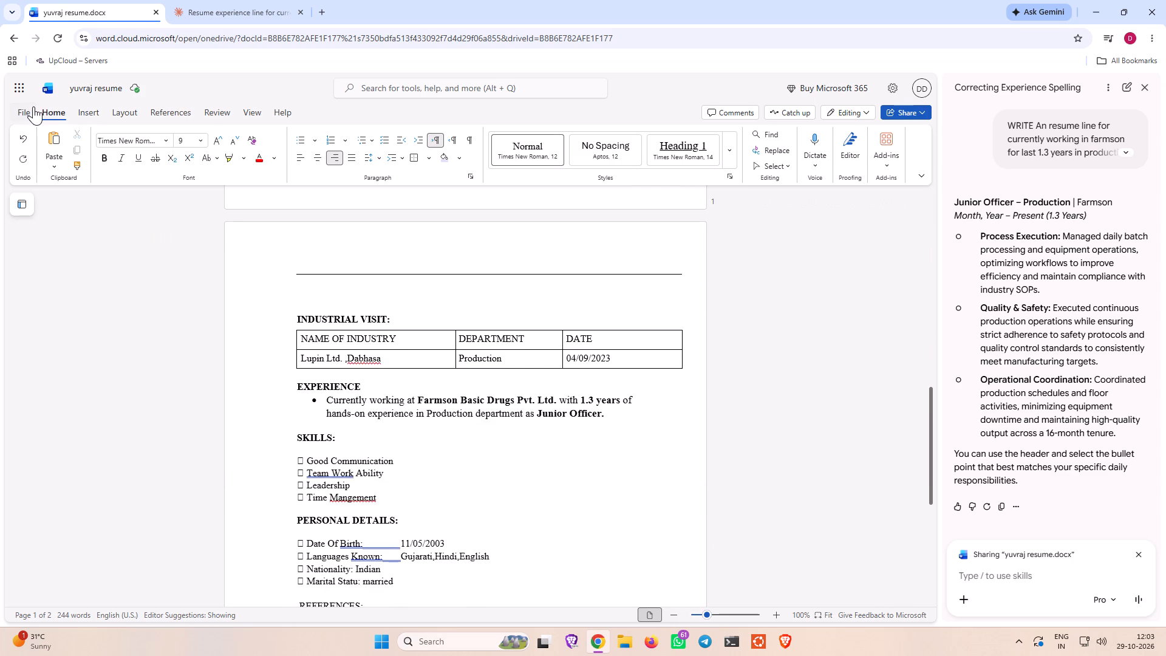
Check who has access to the resume file in its access settings.
click(903, 115)
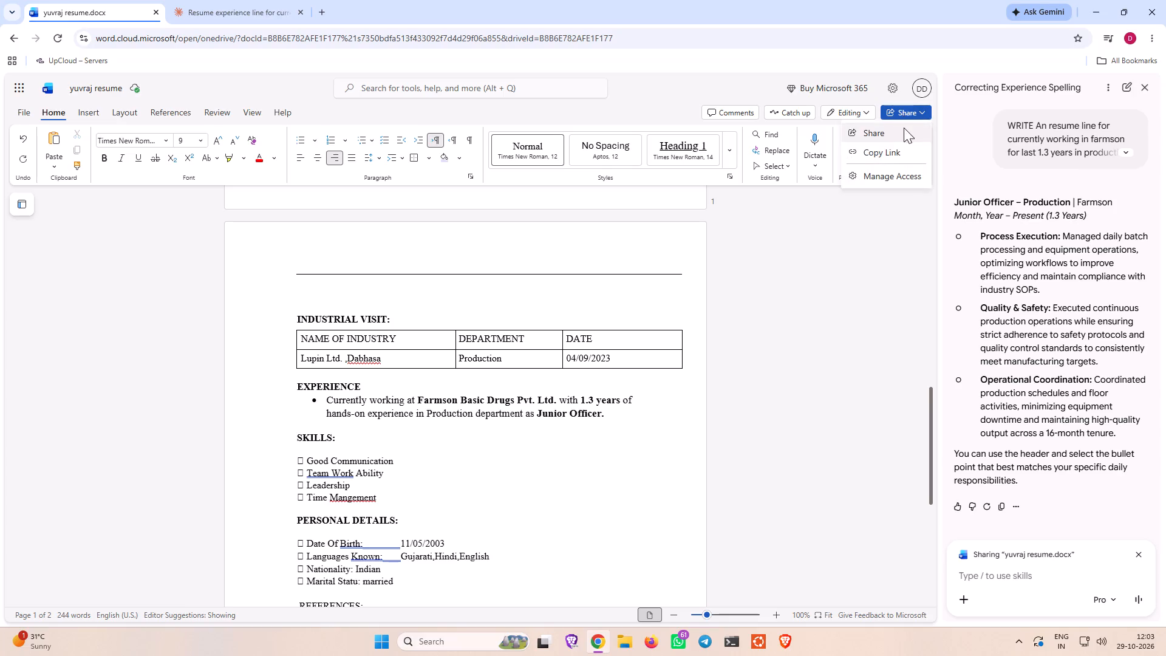
click(809, 265)
scroll(616, 352, down, 13)
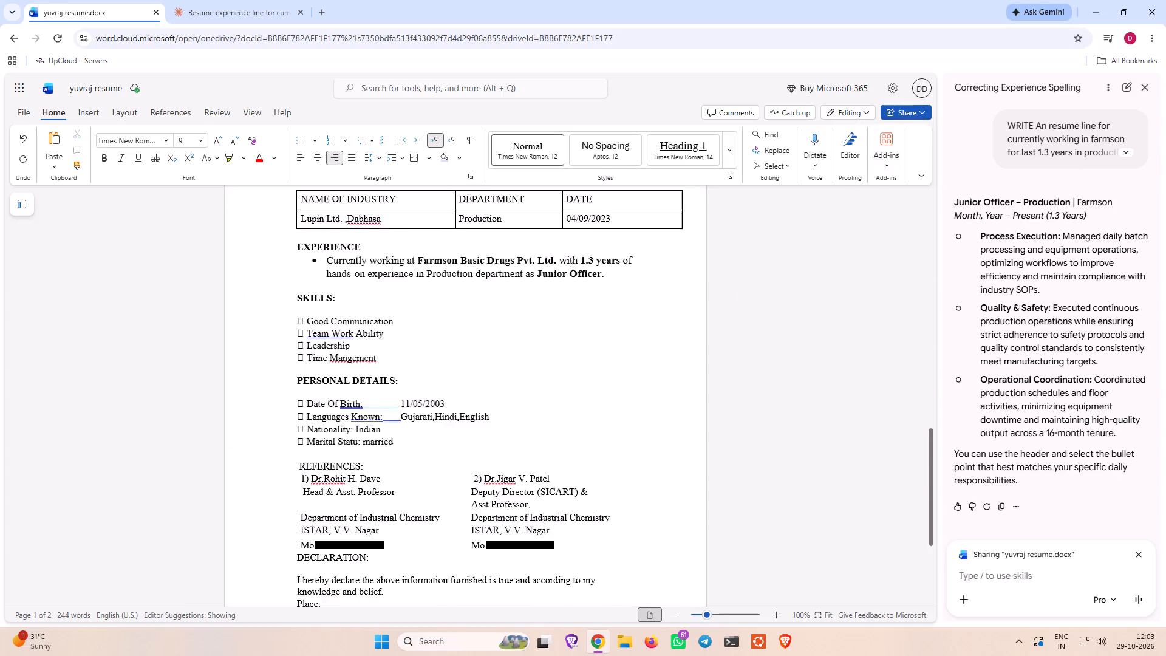
scroll(609, 354, down, 9)
scroll(598, 377, up, 15)
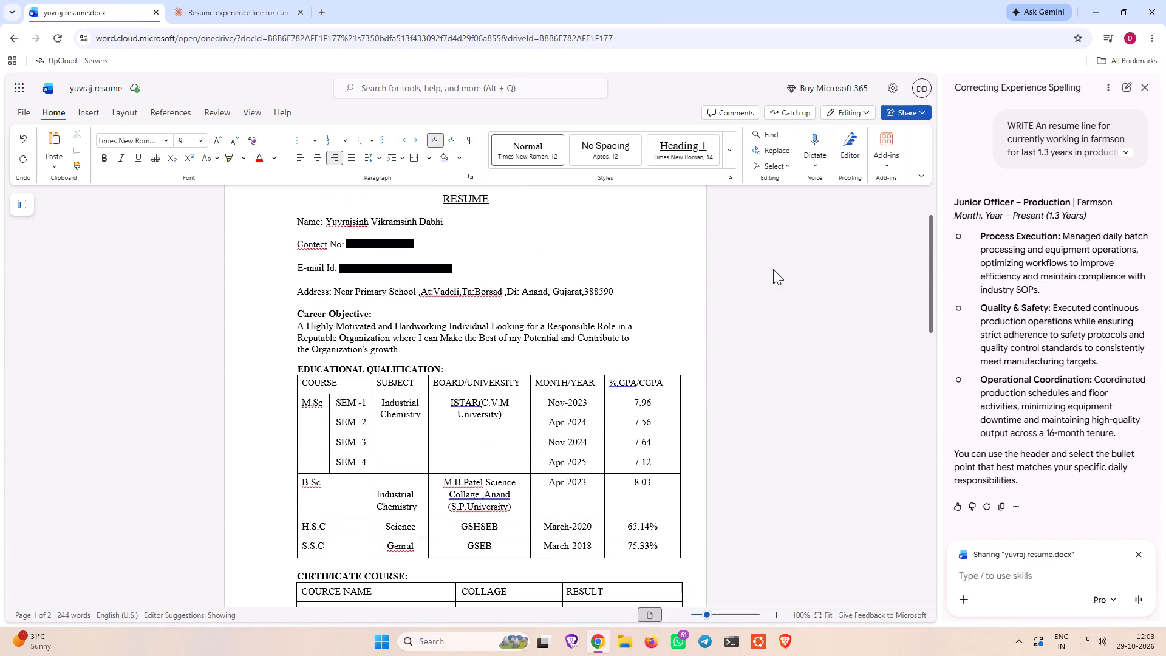
click(899, 110)
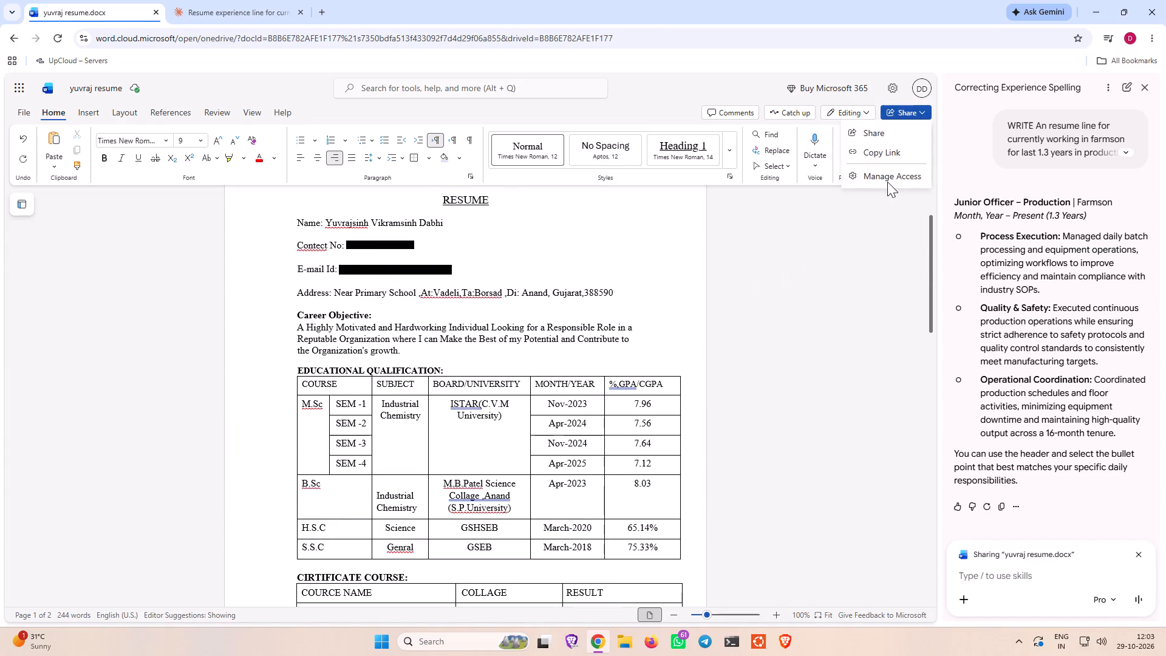
click(884, 179)
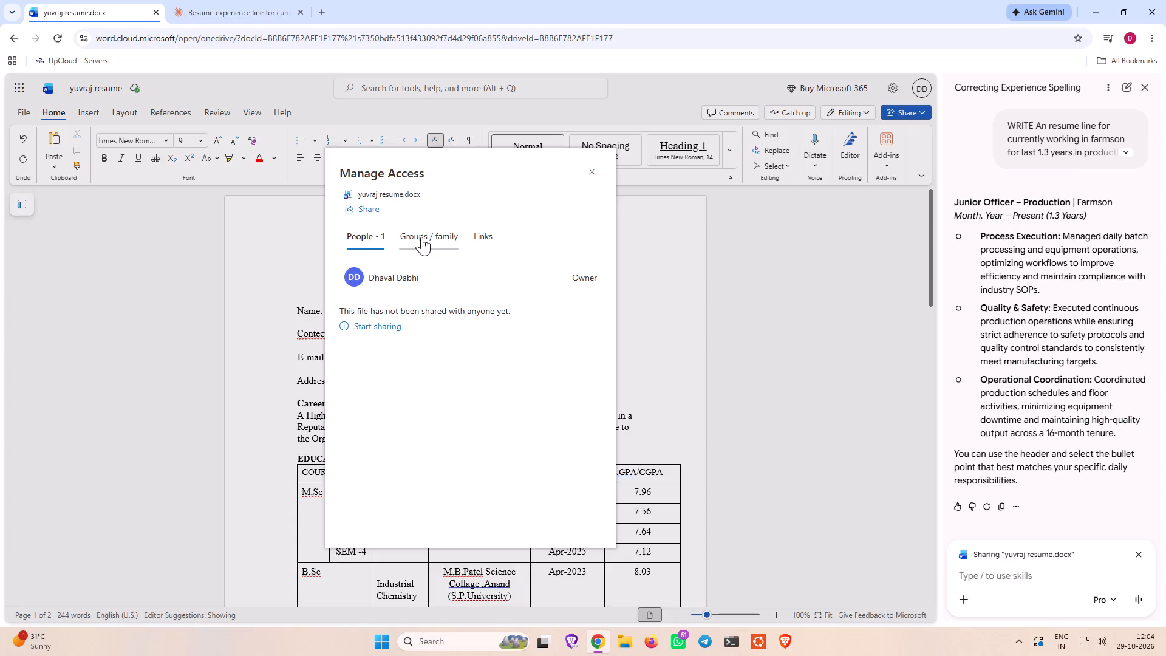
click(593, 177)
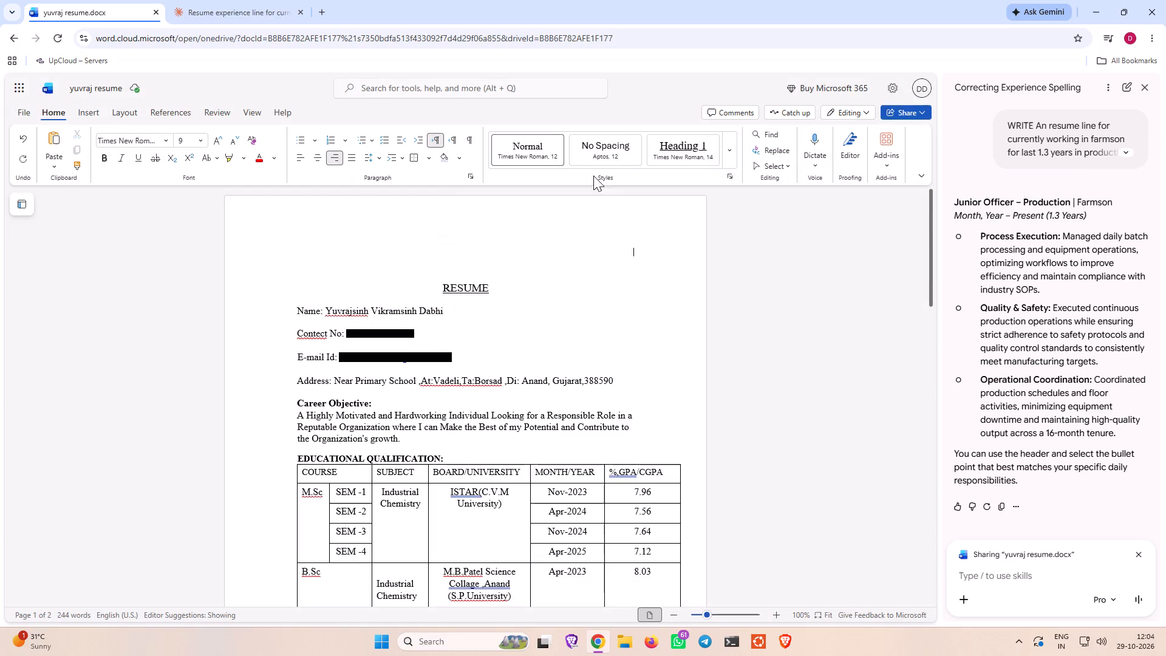
Examine every page of the resume in the print preview to check the page breaks and declaration layout.
click(26, 108)
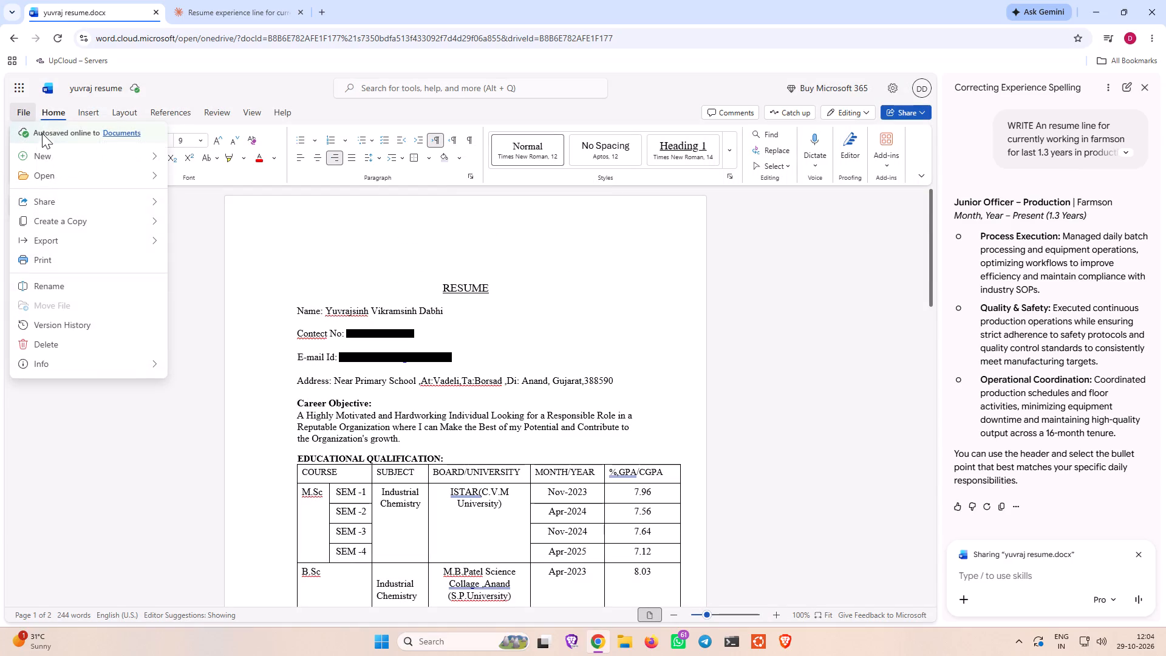
click(74, 260)
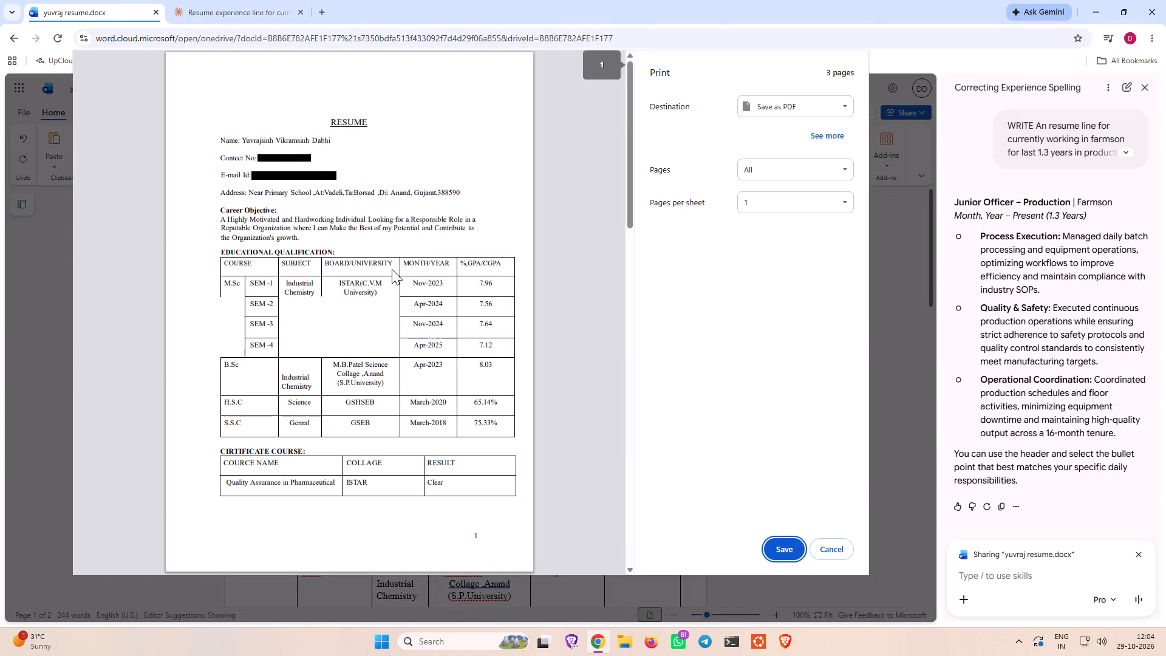
scroll(281, 341, down, 13)
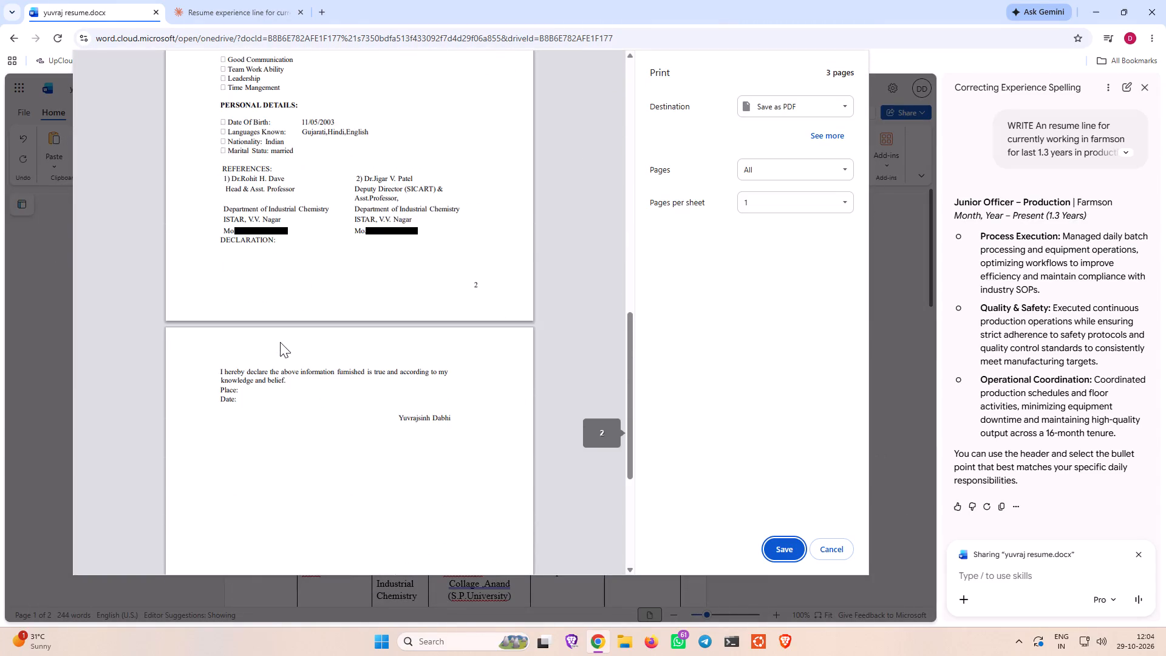
scroll(280, 342, down, 5)
scroll(280, 342, up, 8)
scroll(280, 342, down, 6)
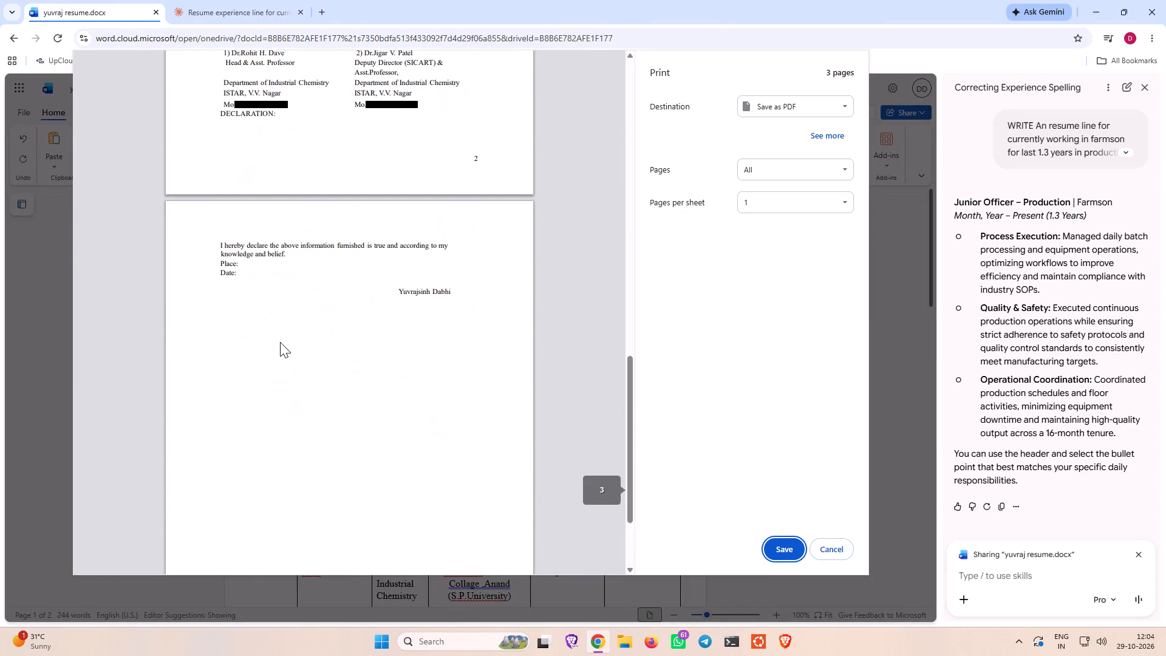
scroll(280, 342, down, 11)
scroll(280, 342, up, 5)
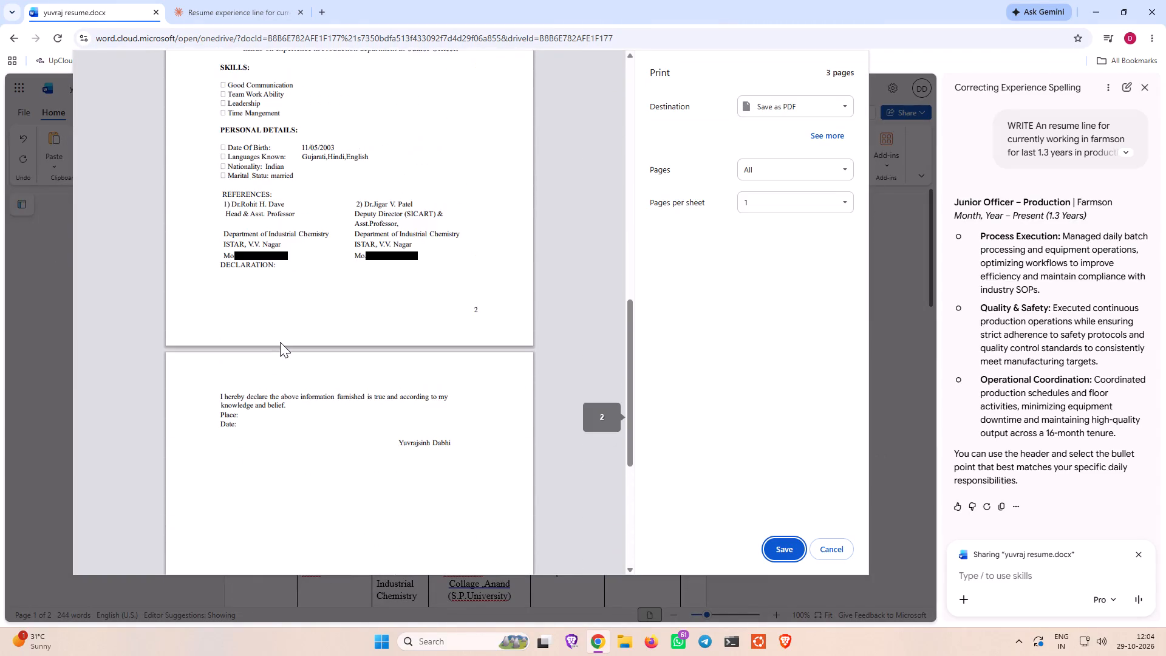
scroll(280, 342, up, 17)
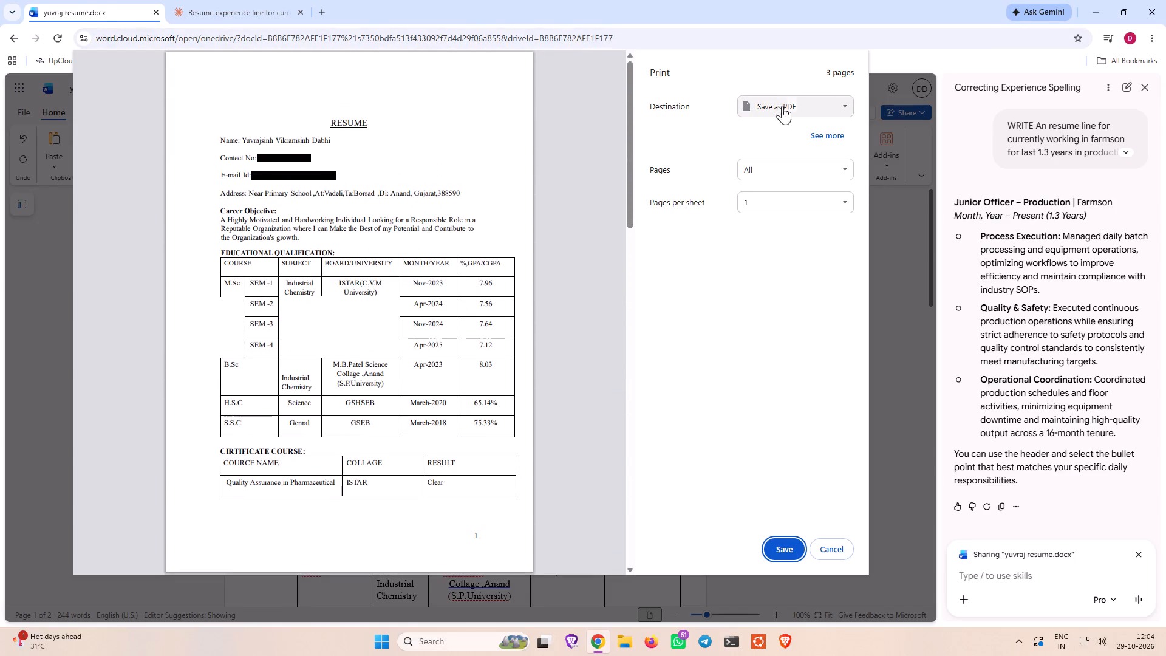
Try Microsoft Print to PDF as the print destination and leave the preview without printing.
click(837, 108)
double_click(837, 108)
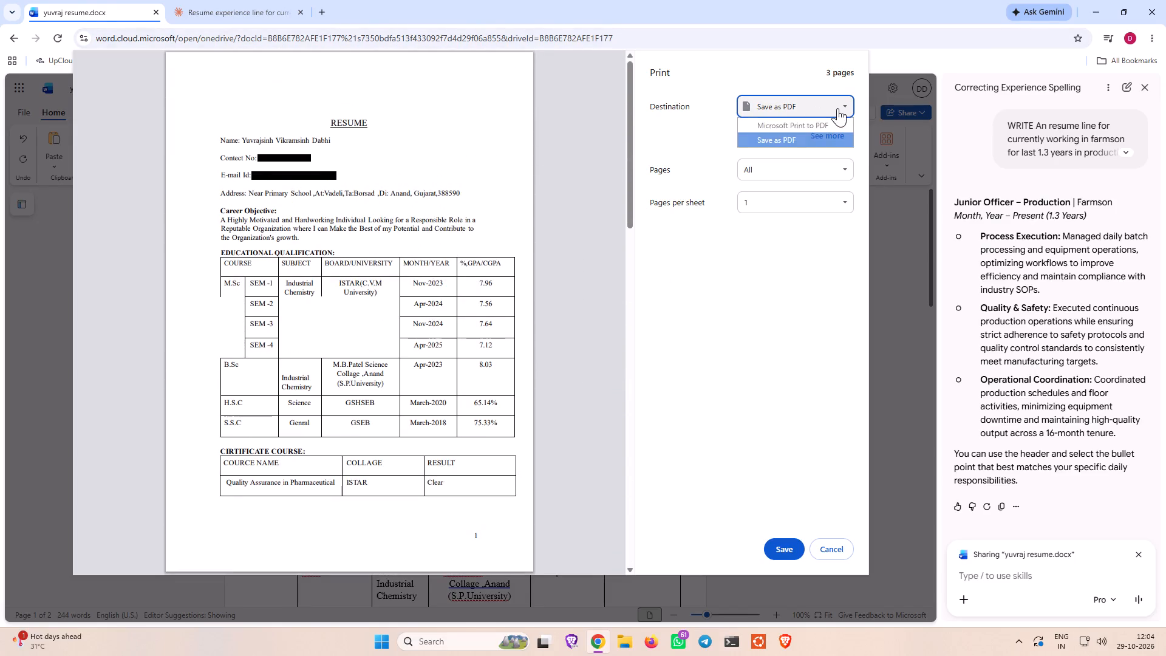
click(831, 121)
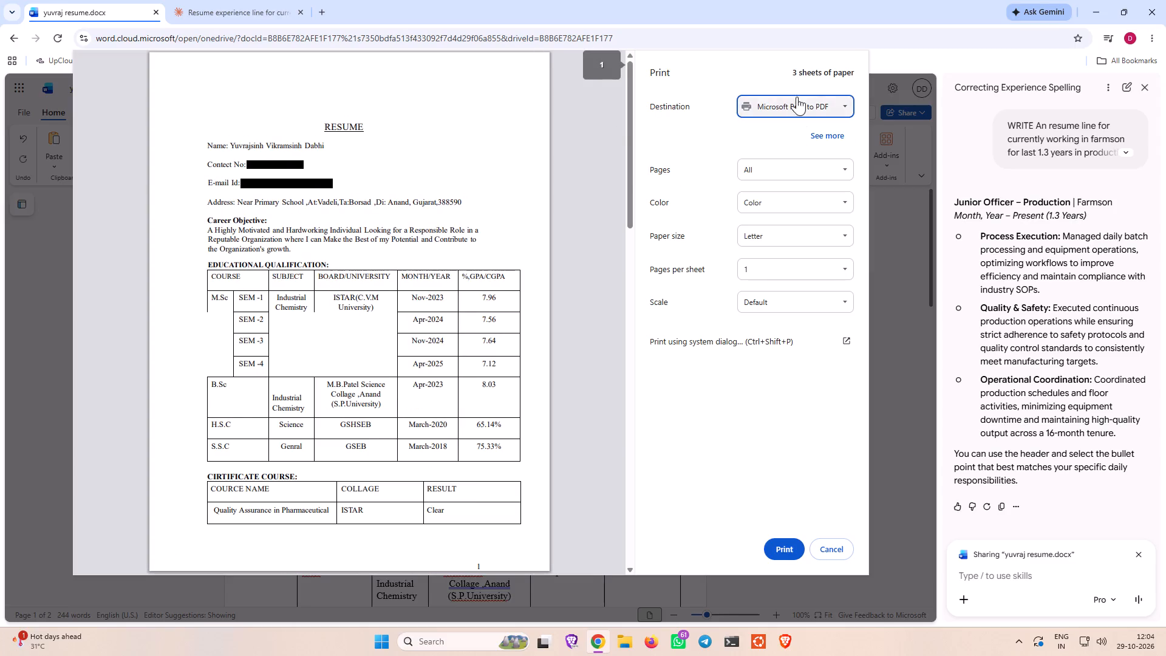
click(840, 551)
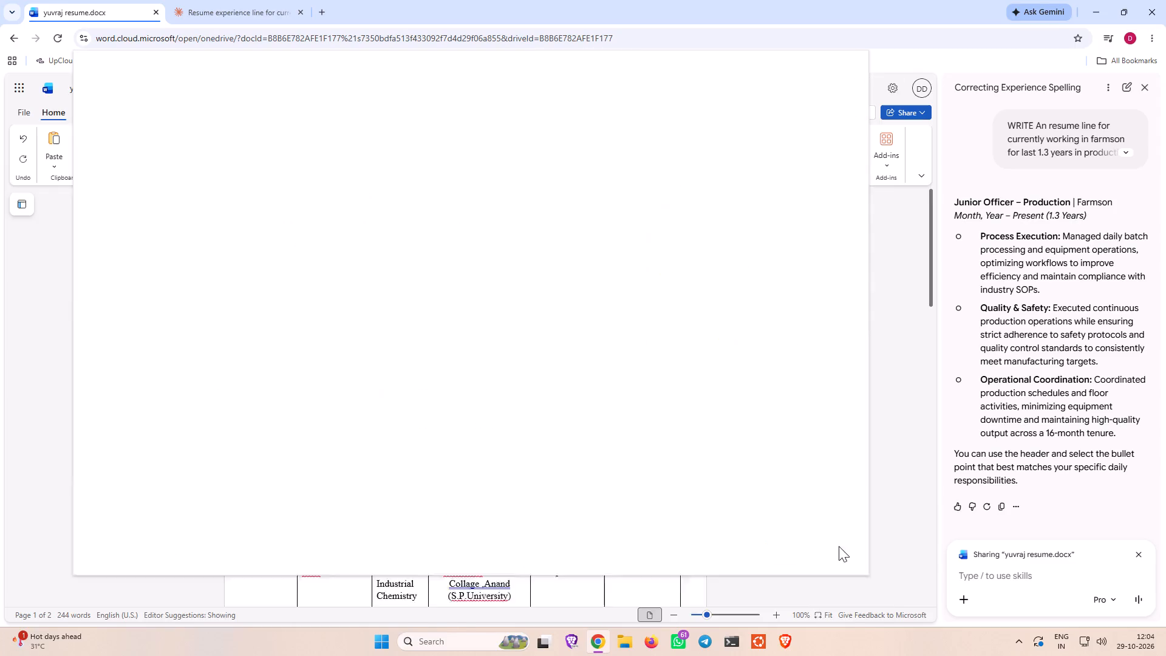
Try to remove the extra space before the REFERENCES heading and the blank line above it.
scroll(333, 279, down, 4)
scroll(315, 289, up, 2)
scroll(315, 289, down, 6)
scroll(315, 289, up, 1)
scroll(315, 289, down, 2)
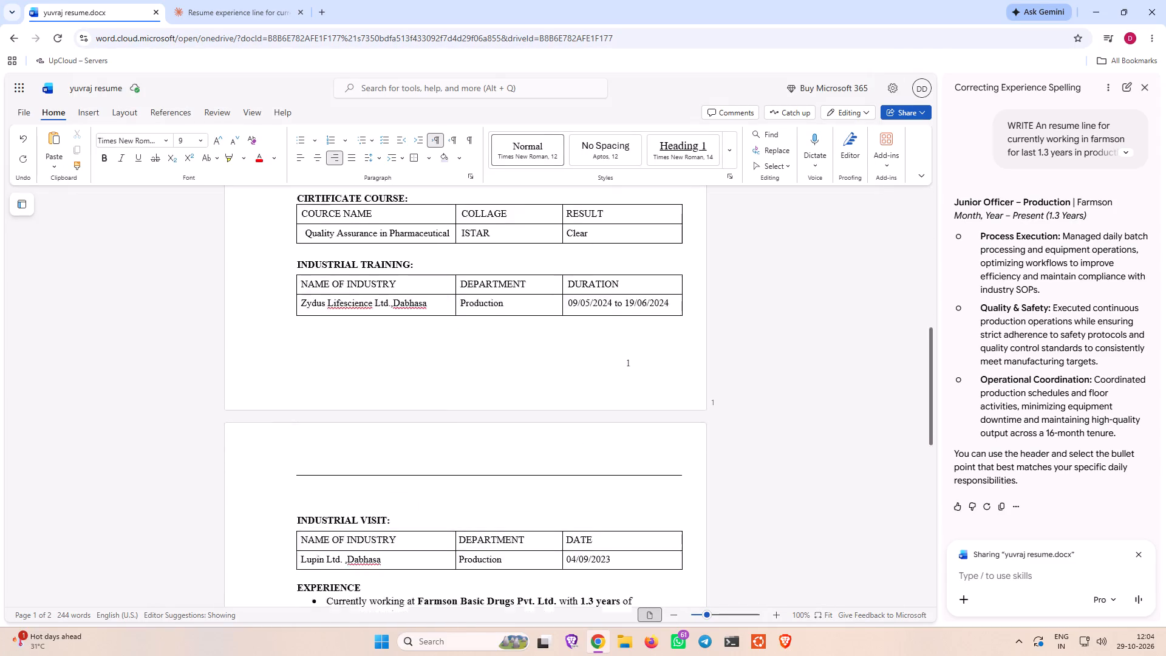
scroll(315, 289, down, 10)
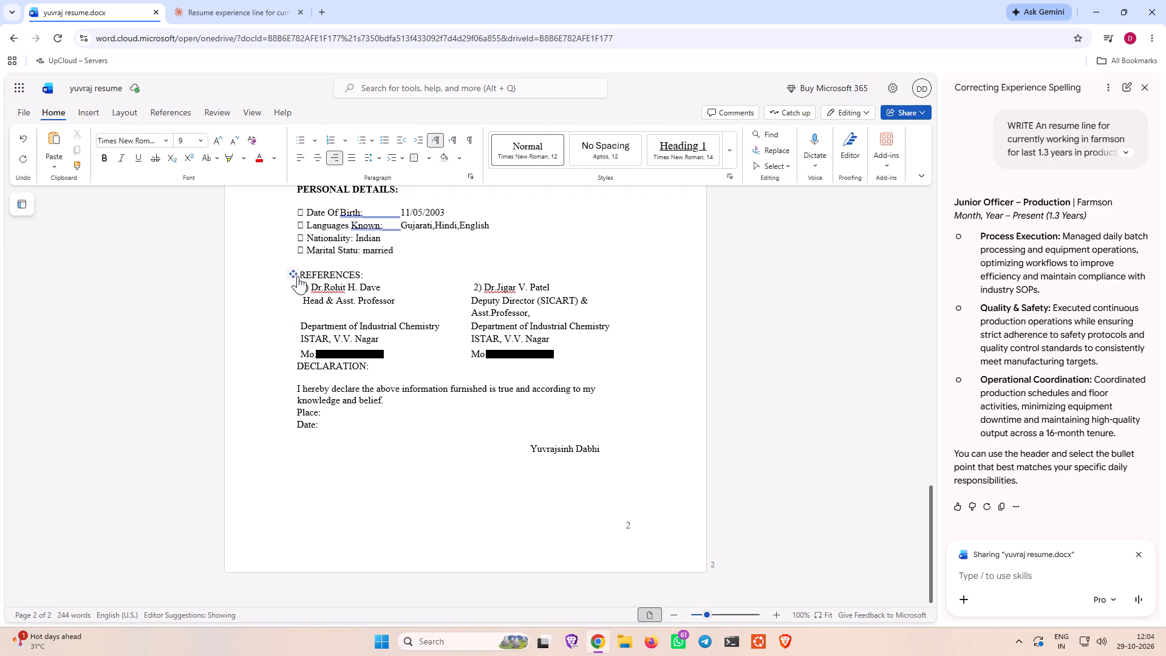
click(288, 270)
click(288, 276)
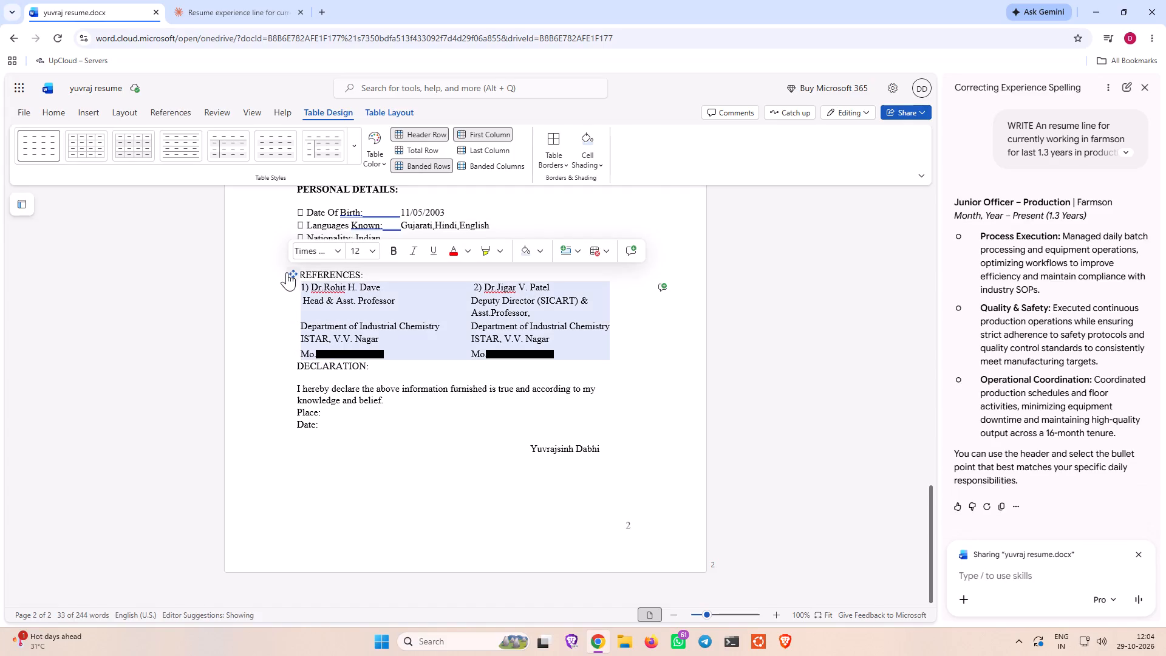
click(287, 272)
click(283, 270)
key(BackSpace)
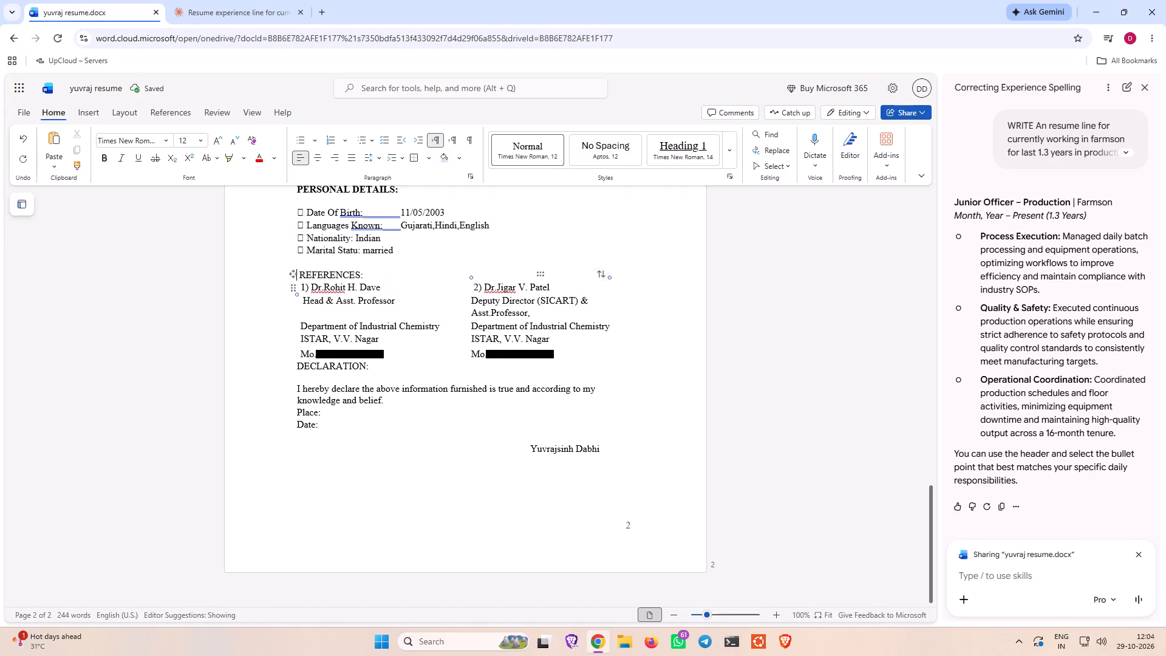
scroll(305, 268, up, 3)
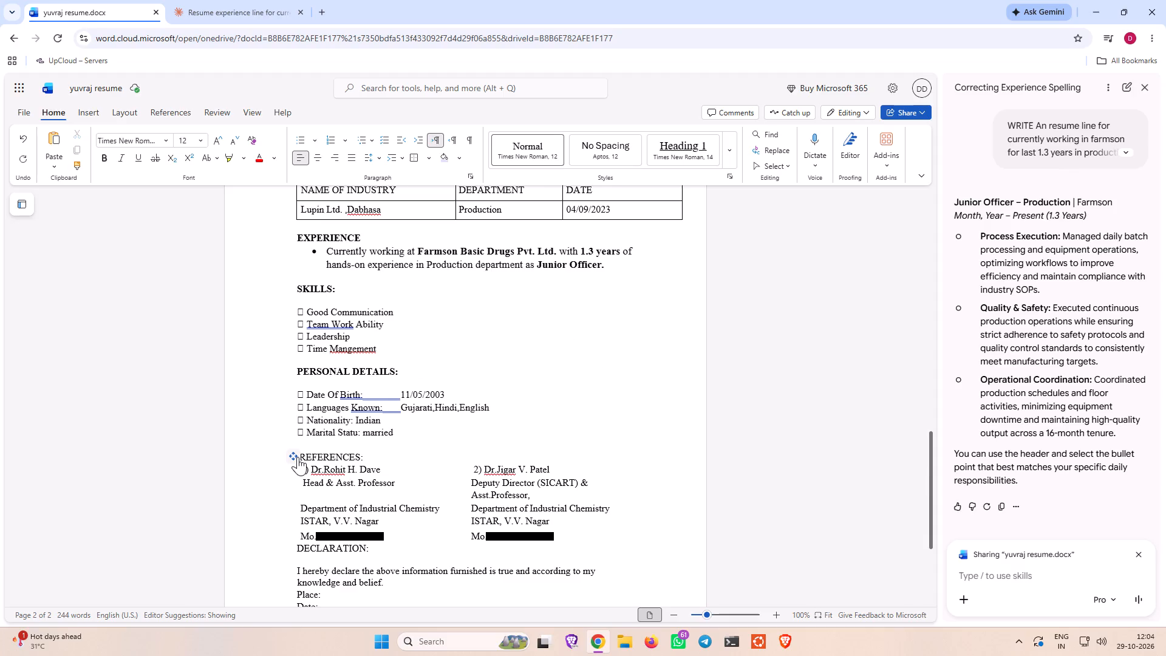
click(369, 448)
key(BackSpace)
Recheck the page breaks in the print preview, especially where the declaration falls, without printing.
scroll(329, 427, down, 3)
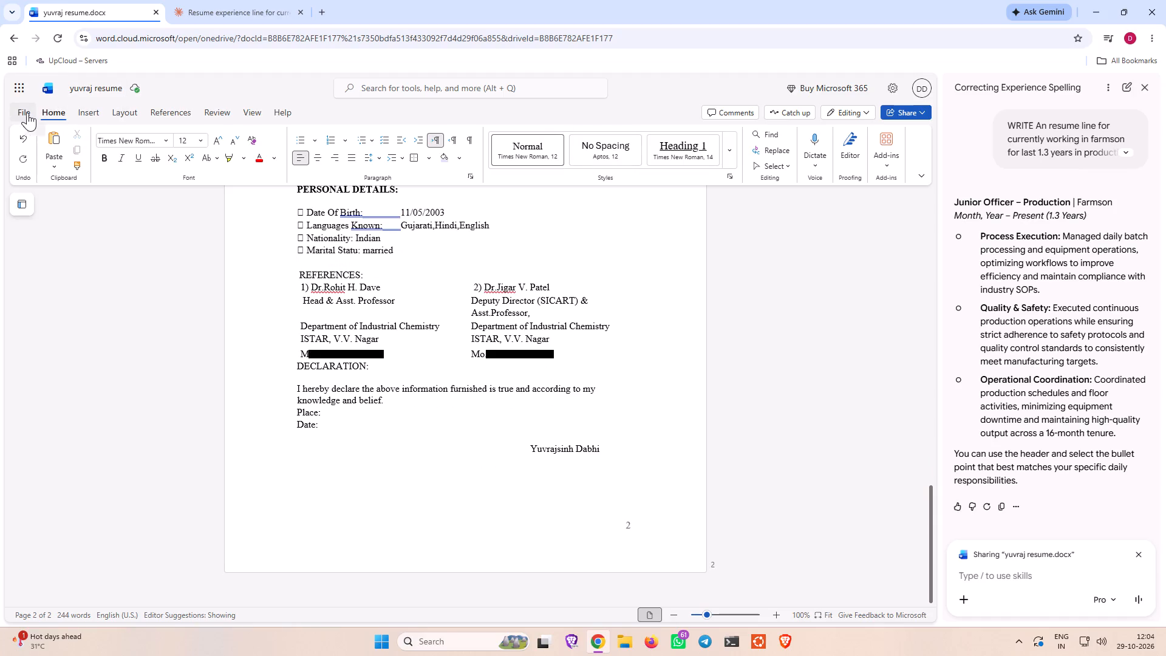
click(121, 111)
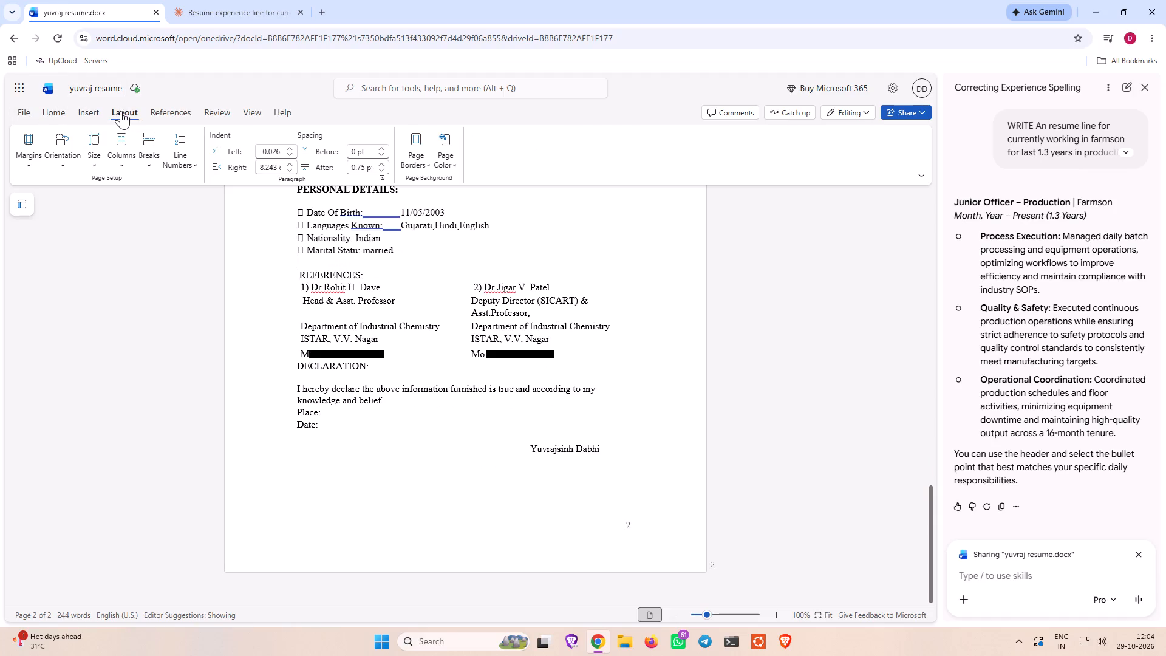
click(19, 111)
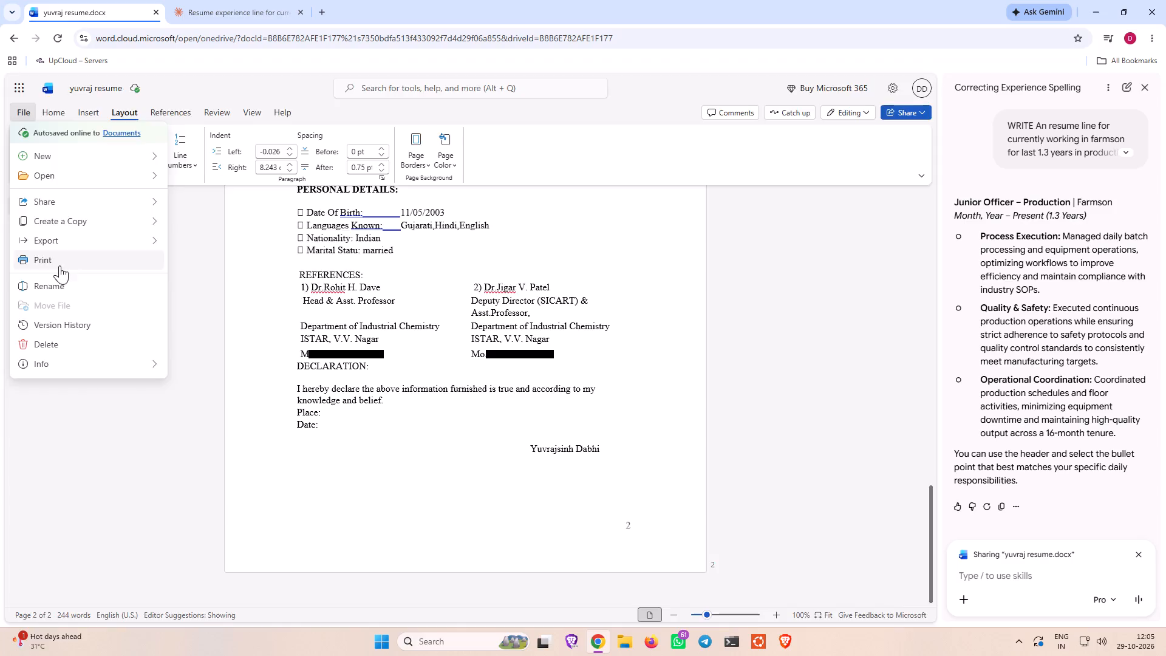
click(60, 265)
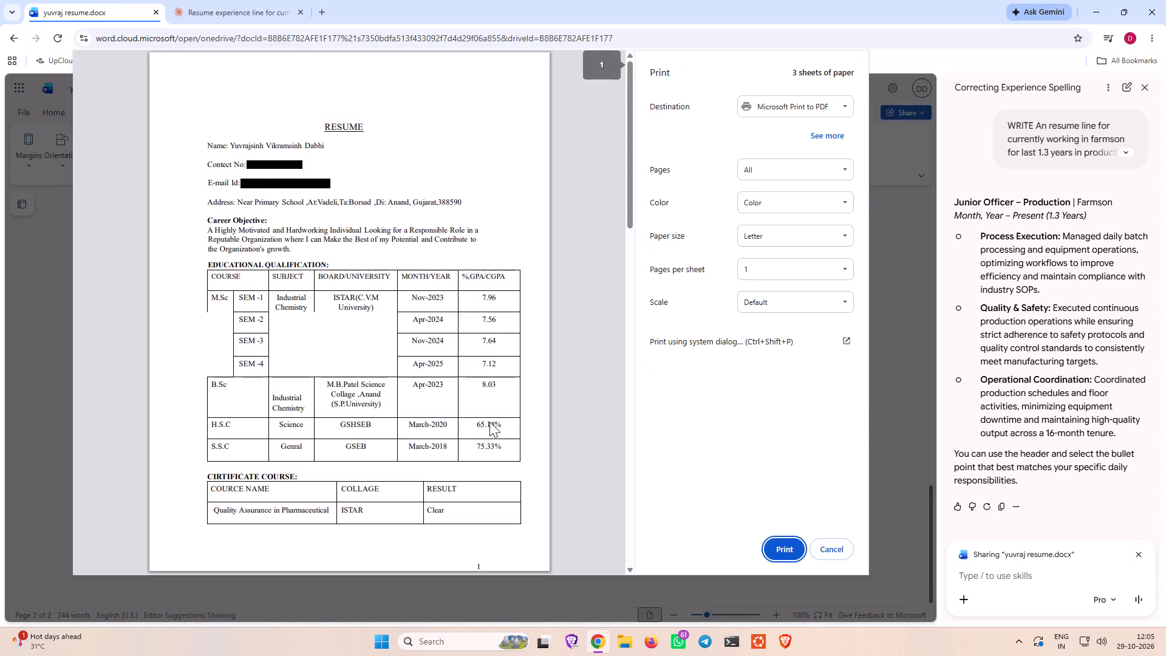
scroll(343, 383, down, 16)
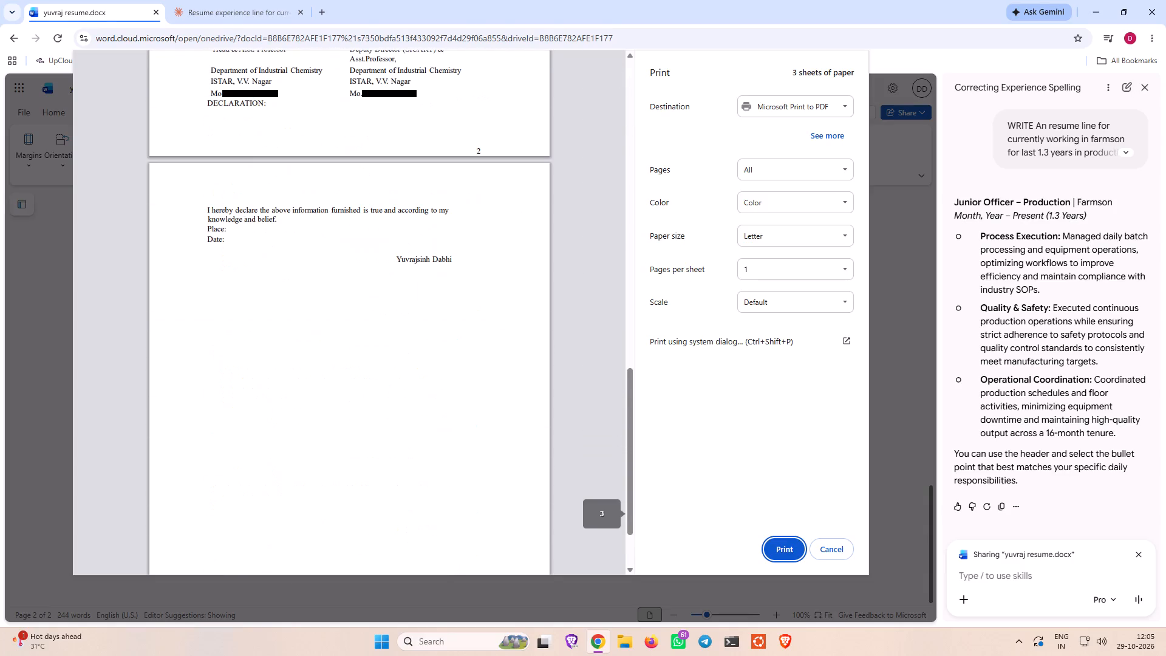
scroll(336, 344, up, 19)
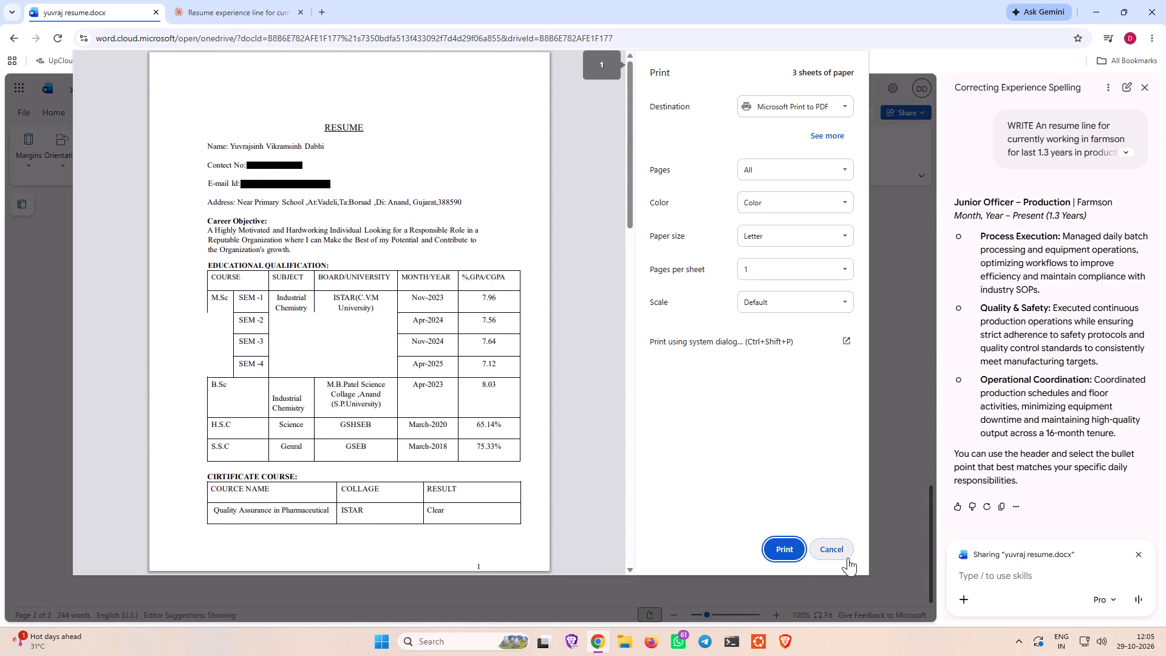
click(837, 553)
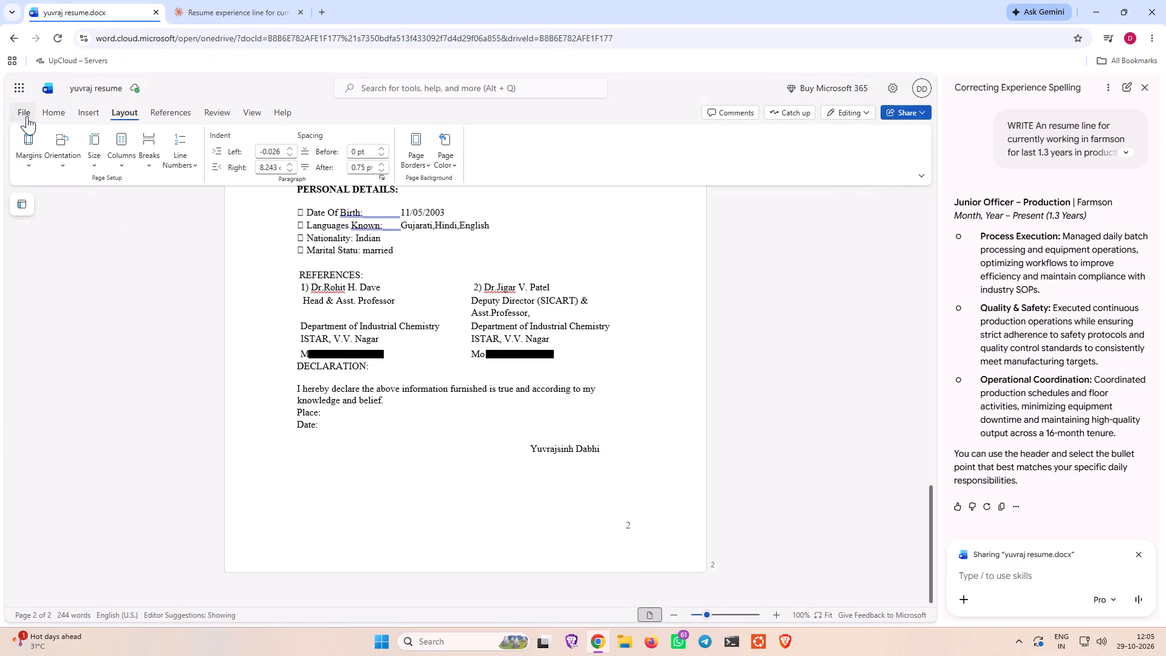
Move the signature name at the end of the declaration up onto the Date line, keeping a wide gap after "Date:".
click(527, 451)
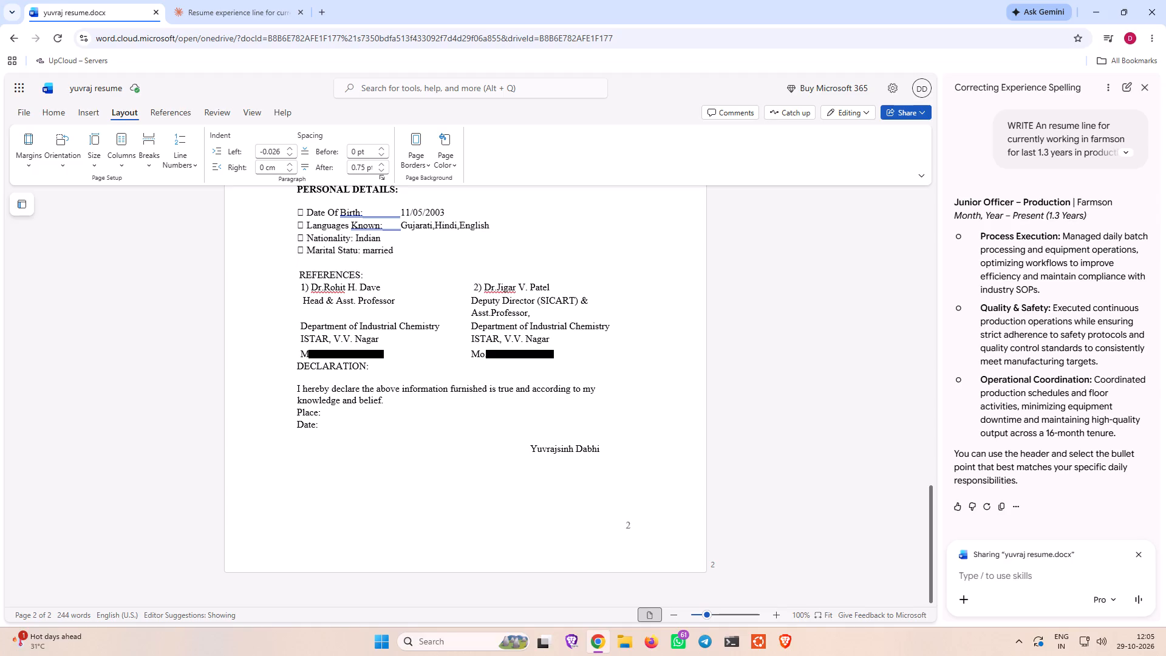
key(BackSpace)
key(BackSpace)
key(BackSpace)
key(BackSpace)
key(BackSpace)
key(BackSpace)
key(BackSpace)
key(BackSpace)
key(BackSpace)
key(BackSpace)
key(BackSpace)
key(BackSpace)
key(BackSpace)
key(BackSpace)
key(BackSpace)
key(BackSpace)
key(BackSpace)
key(BackSpace)
key(BackSpace)
key(BackSpace)
key(BackSpace)
key(BackSpace)
key(BackSpace)
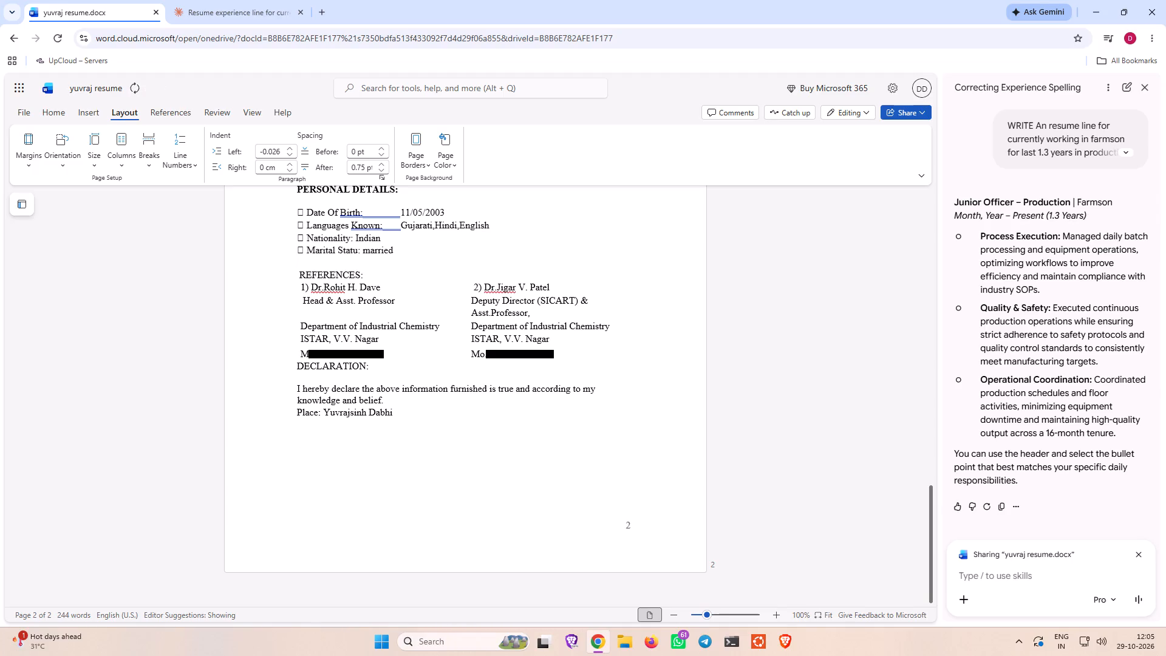
key(ctrl+z)
key(ctrl+z)
key(ctrl+z)
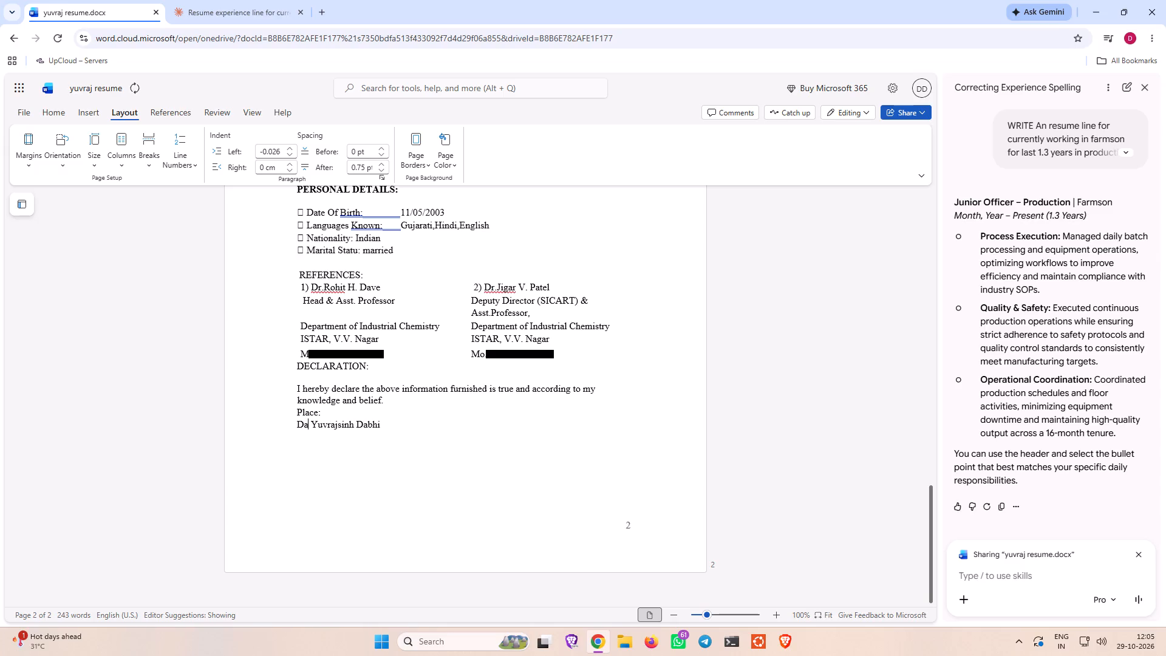
key(ctrl+z)
key(ctrl+z)
key(ctrl+z)
key(ctrl+z)
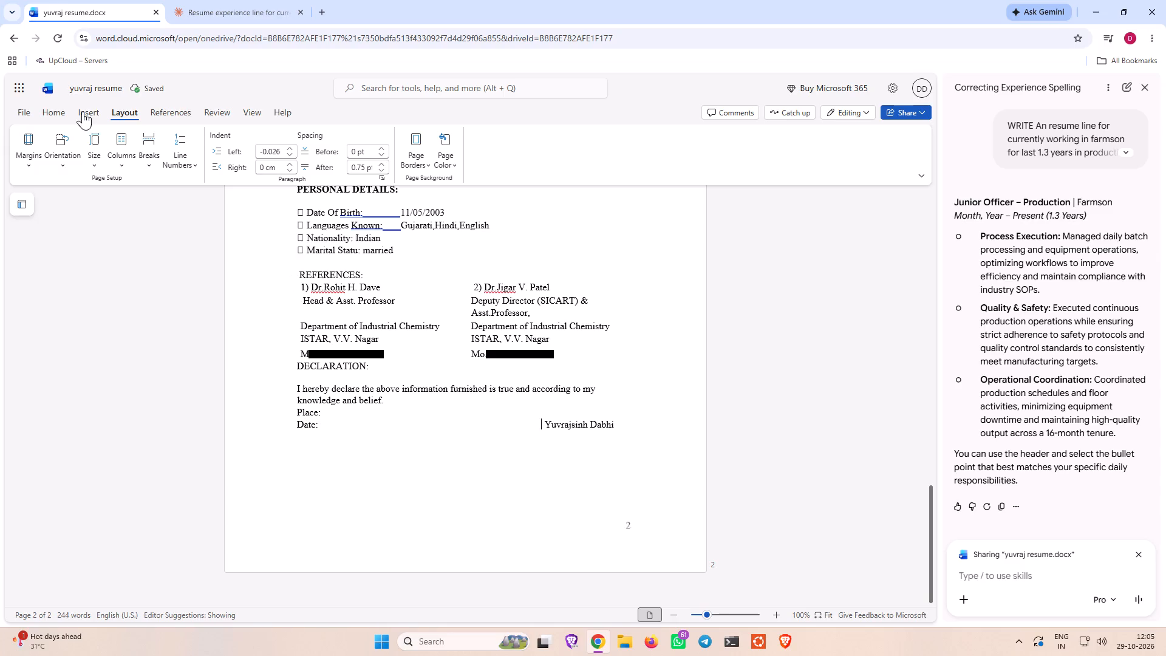
Recheck in the print preview where the declaration and signature line fall across the pages, without printing.
click(20, 116)
click(56, 260)
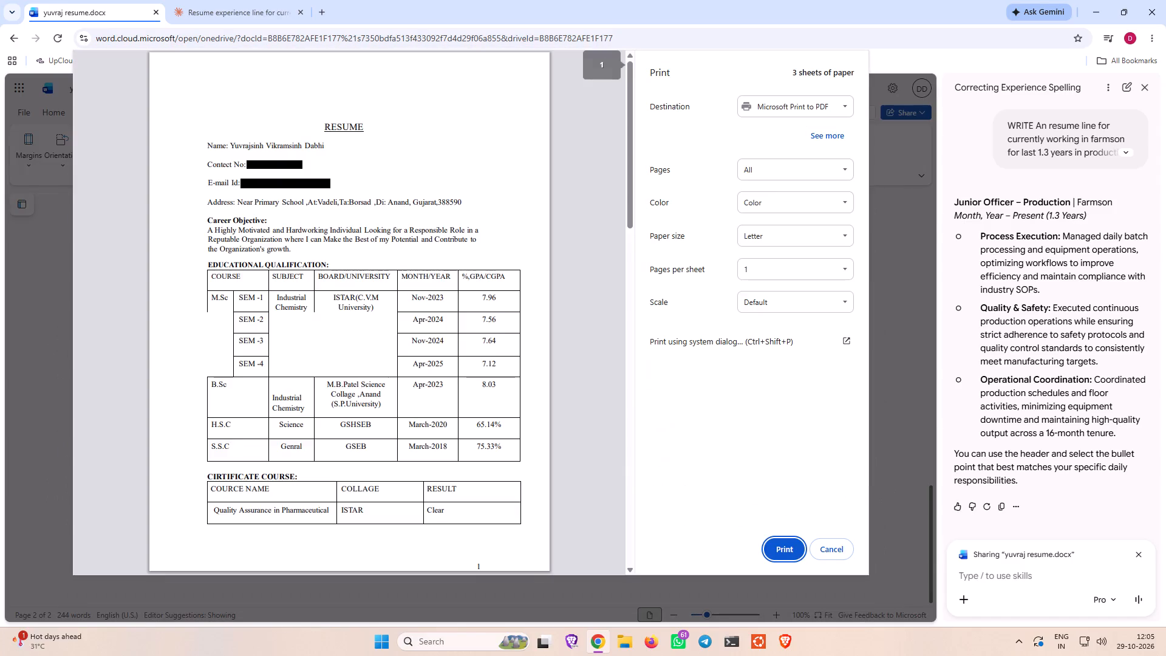
scroll(358, 312, down, 18)
scroll(358, 312, up, 6)
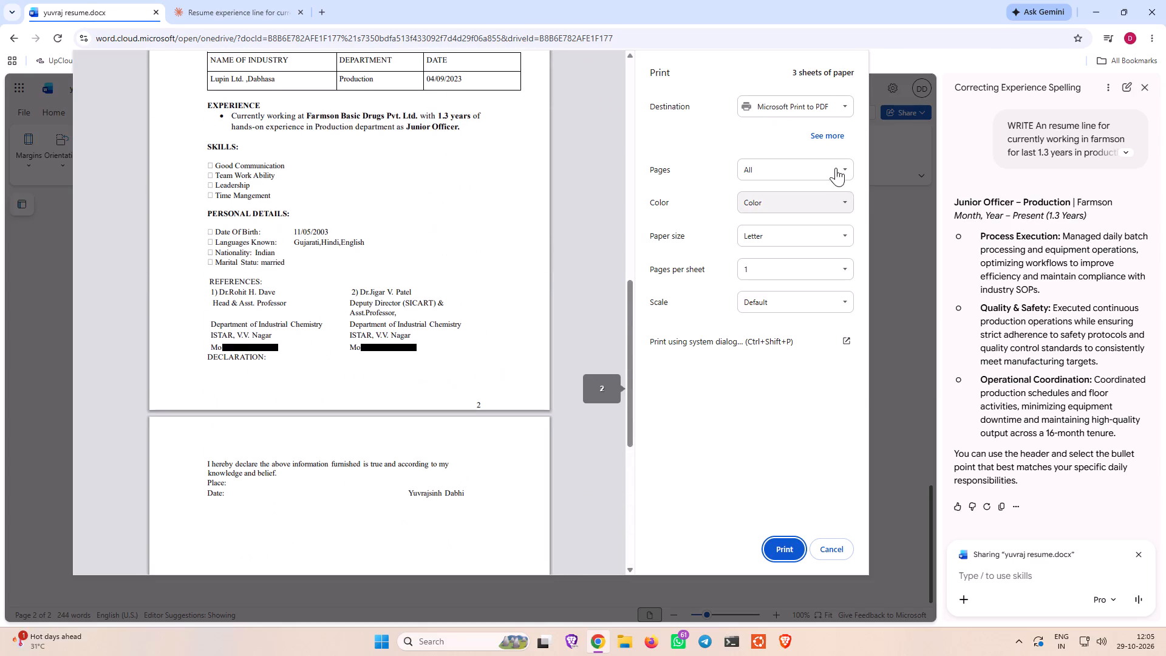
click(840, 557)
Remove the blank line above the INDUSTRIAL VISIT heading at the top of page 2 and save the document.
scroll(468, 432, up, 4)
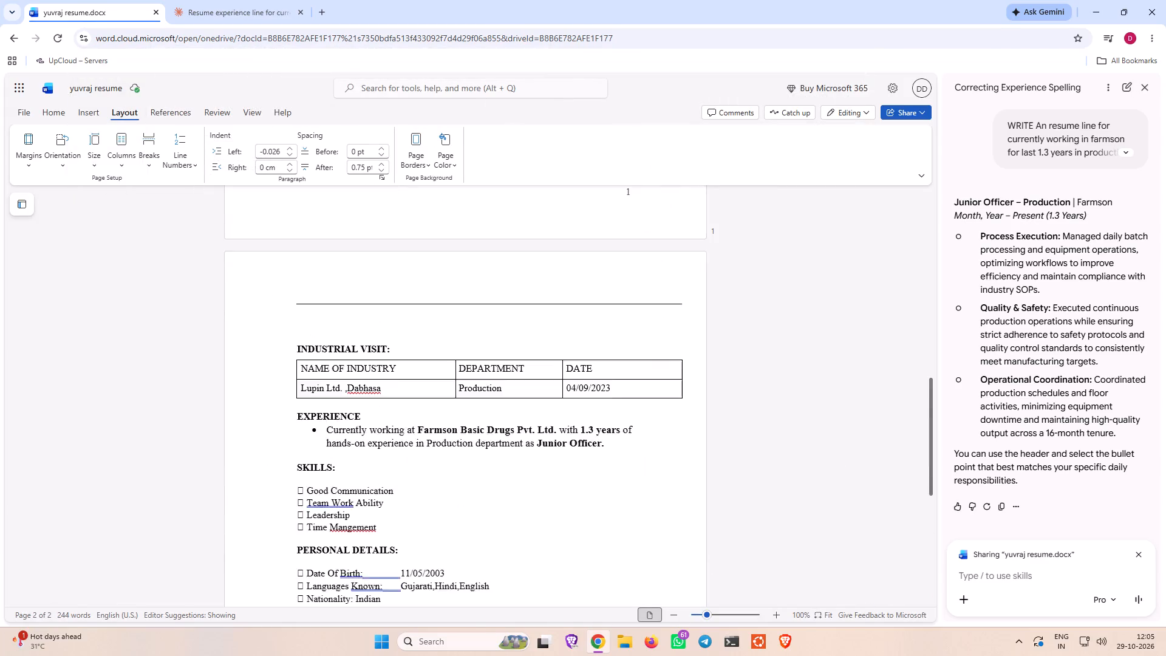
scroll(468, 431, up, 3)
click(294, 411)
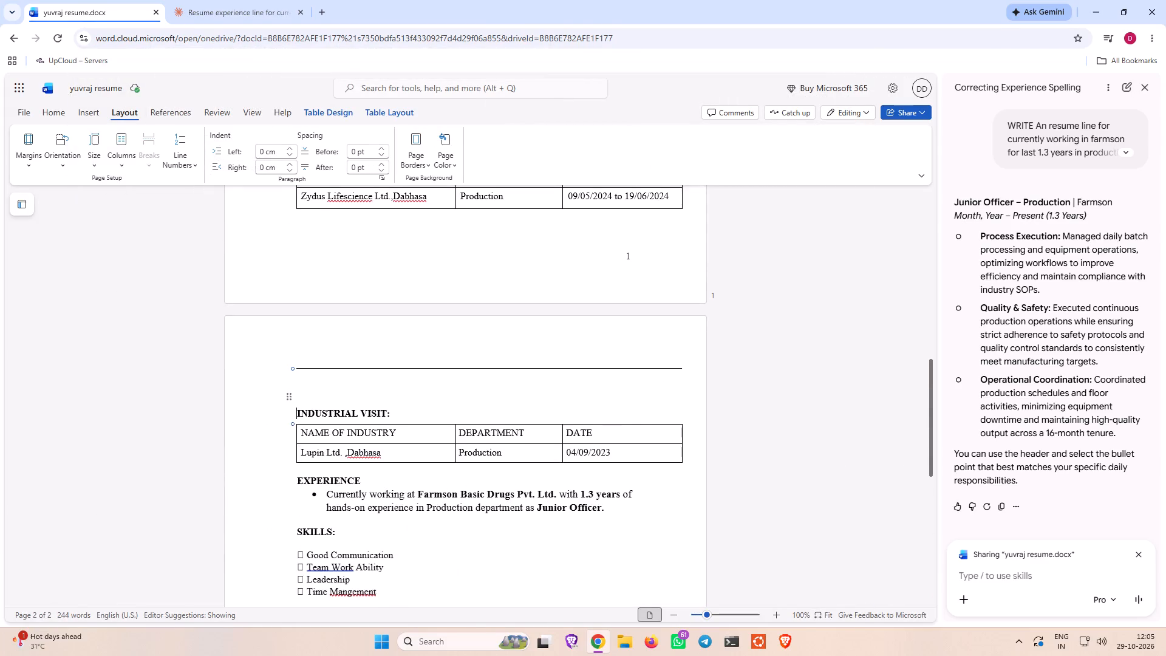
key(BackSpace)
key(BackSpace)
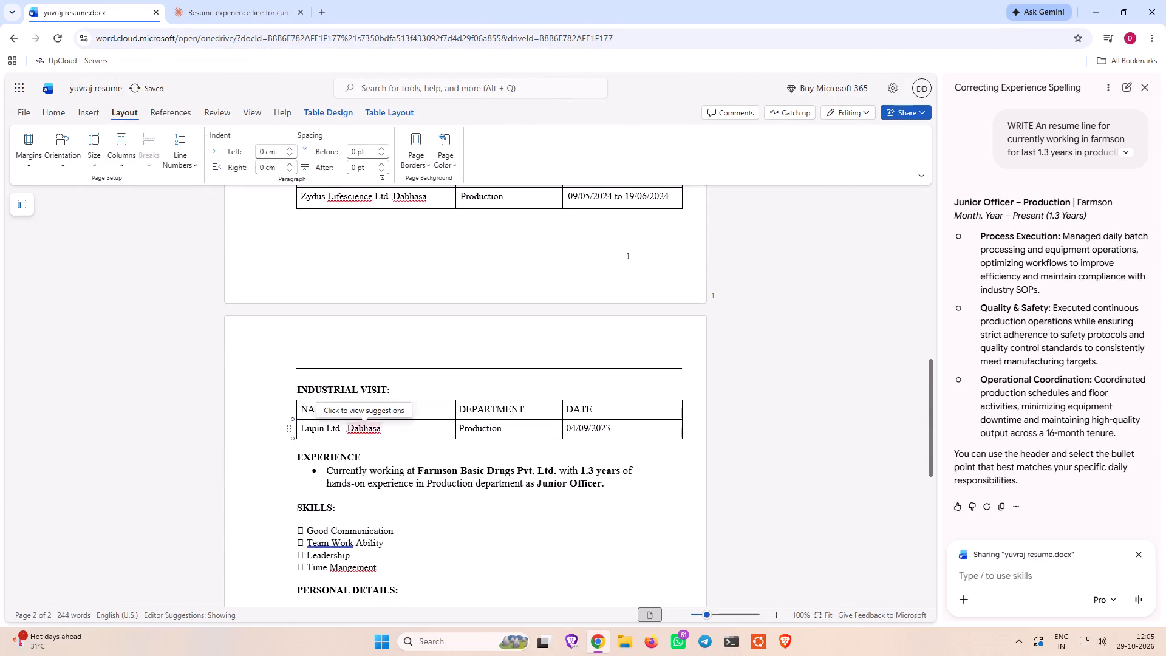
scroll(384, 405, down, 10)
key(ctrl+s)
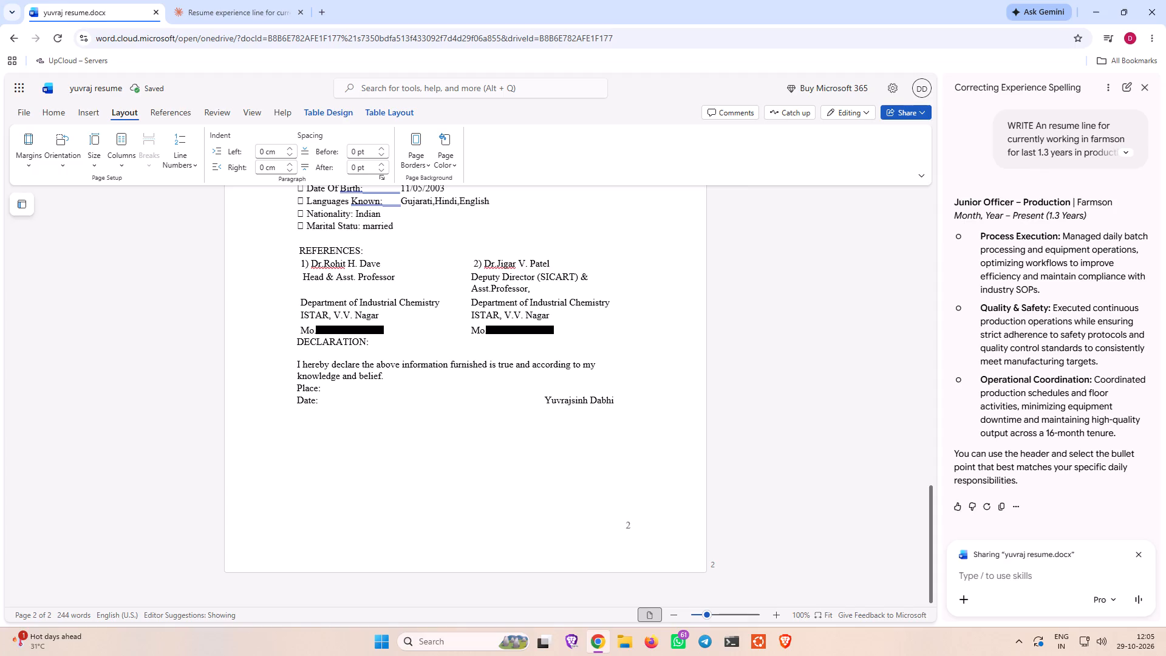
Check the page breaks once more in the print preview and leave it without printing.
click(24, 112)
click(55, 259)
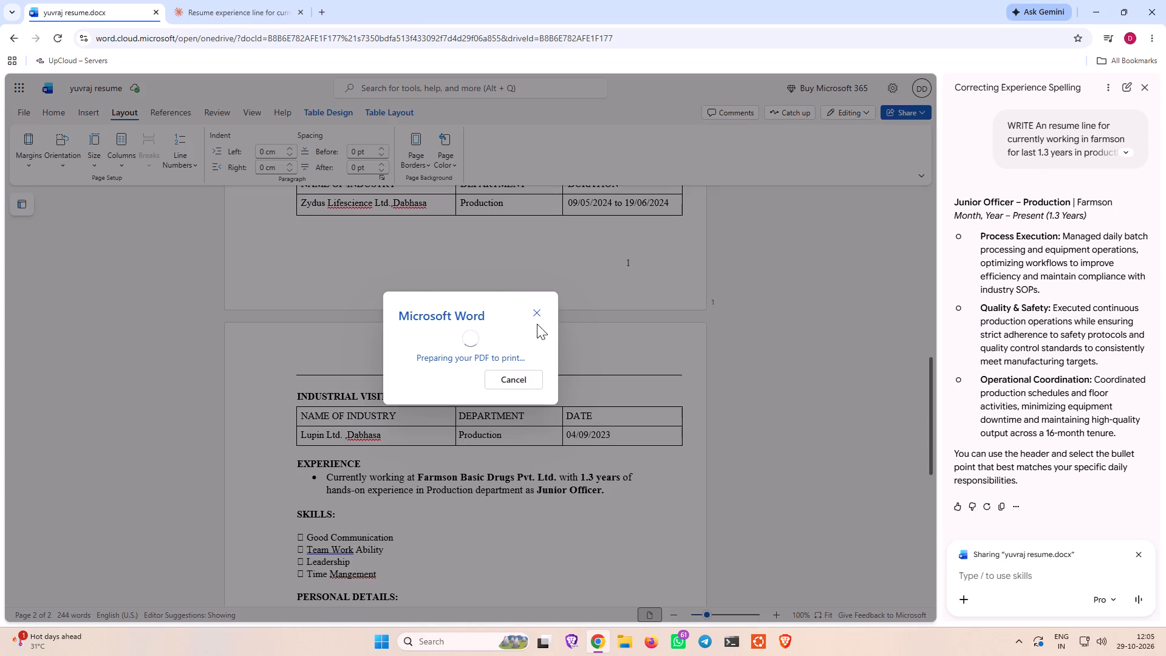
scroll(453, 302, down, 9)
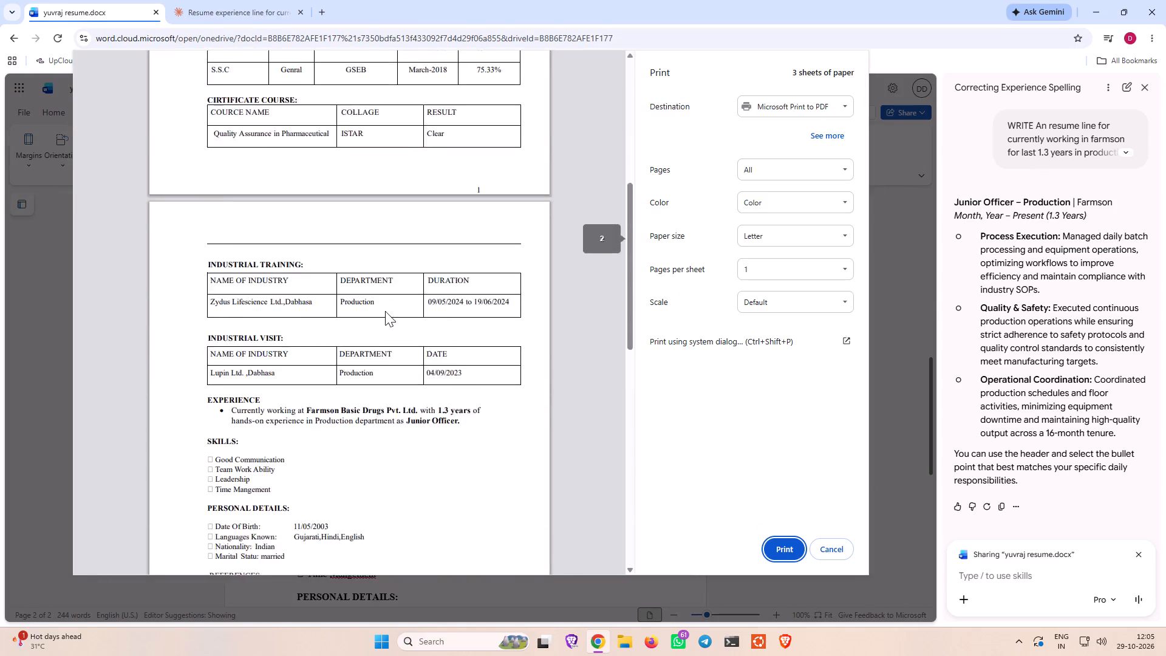
scroll(385, 311, down, 6)
scroll(387, 253, up, 6)
click(831, 538)
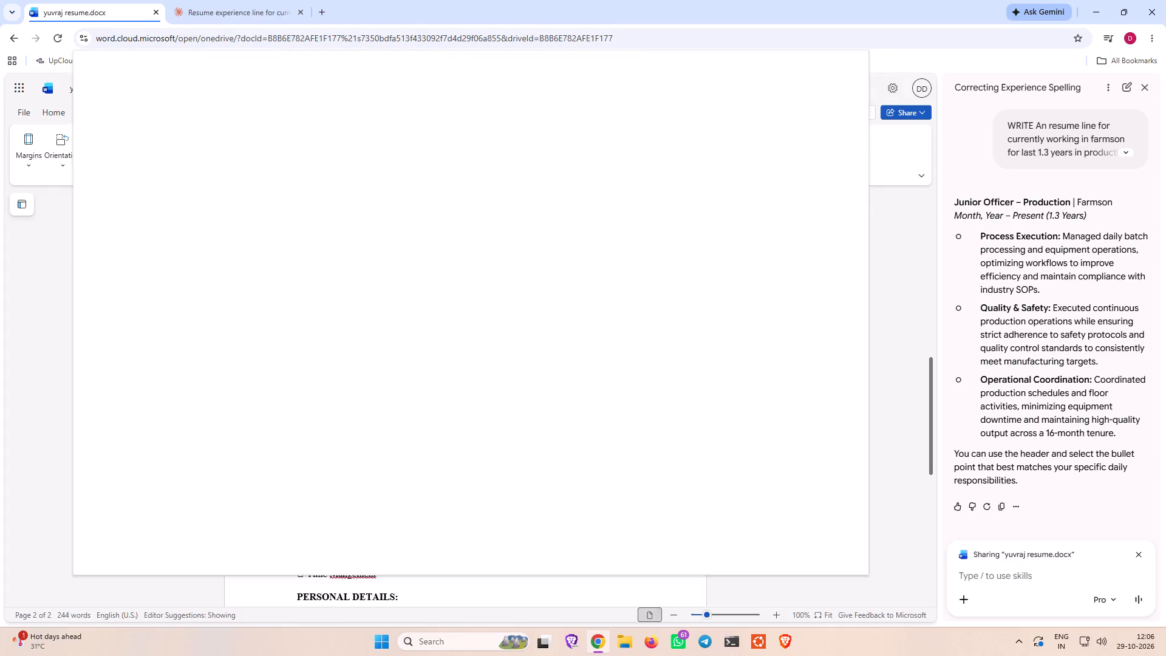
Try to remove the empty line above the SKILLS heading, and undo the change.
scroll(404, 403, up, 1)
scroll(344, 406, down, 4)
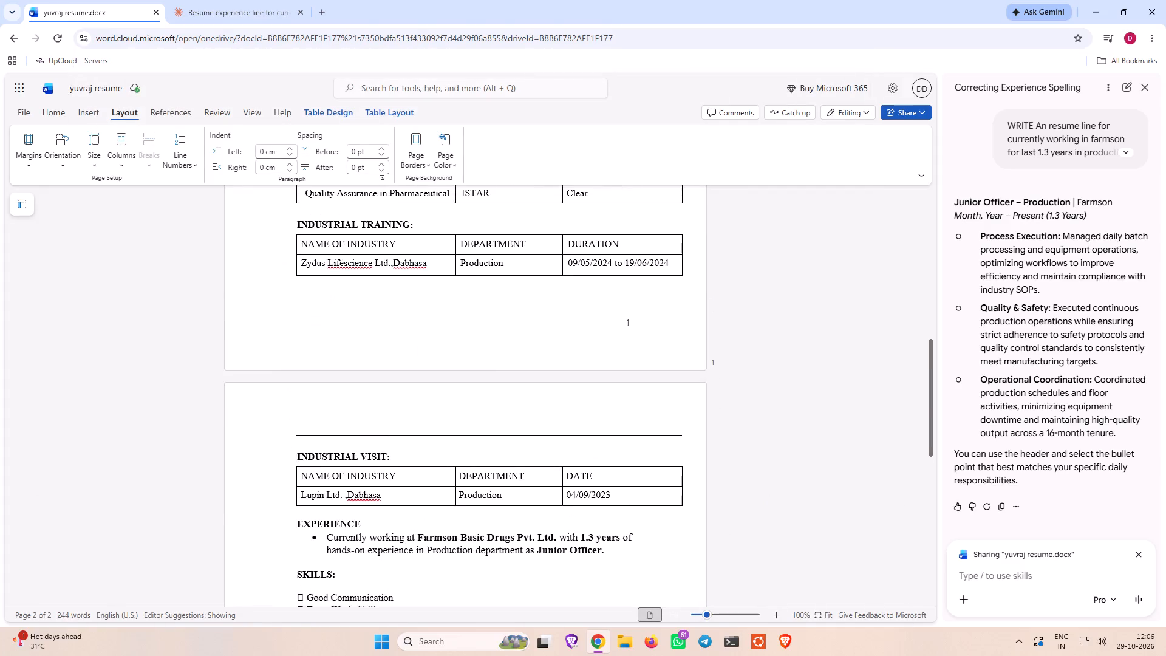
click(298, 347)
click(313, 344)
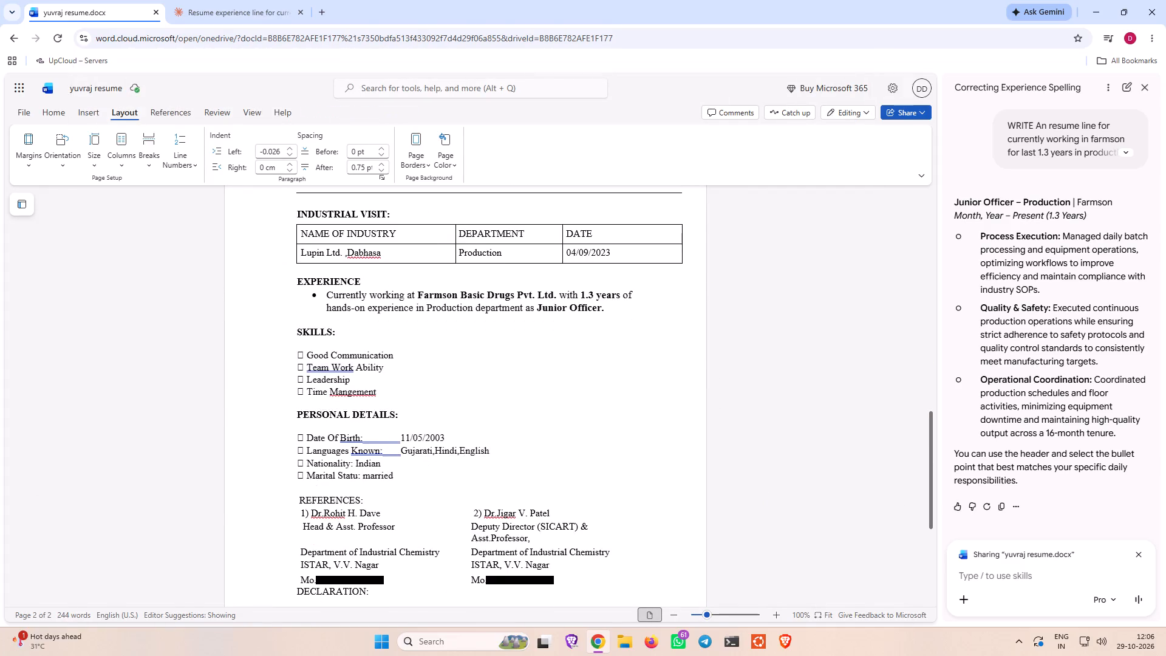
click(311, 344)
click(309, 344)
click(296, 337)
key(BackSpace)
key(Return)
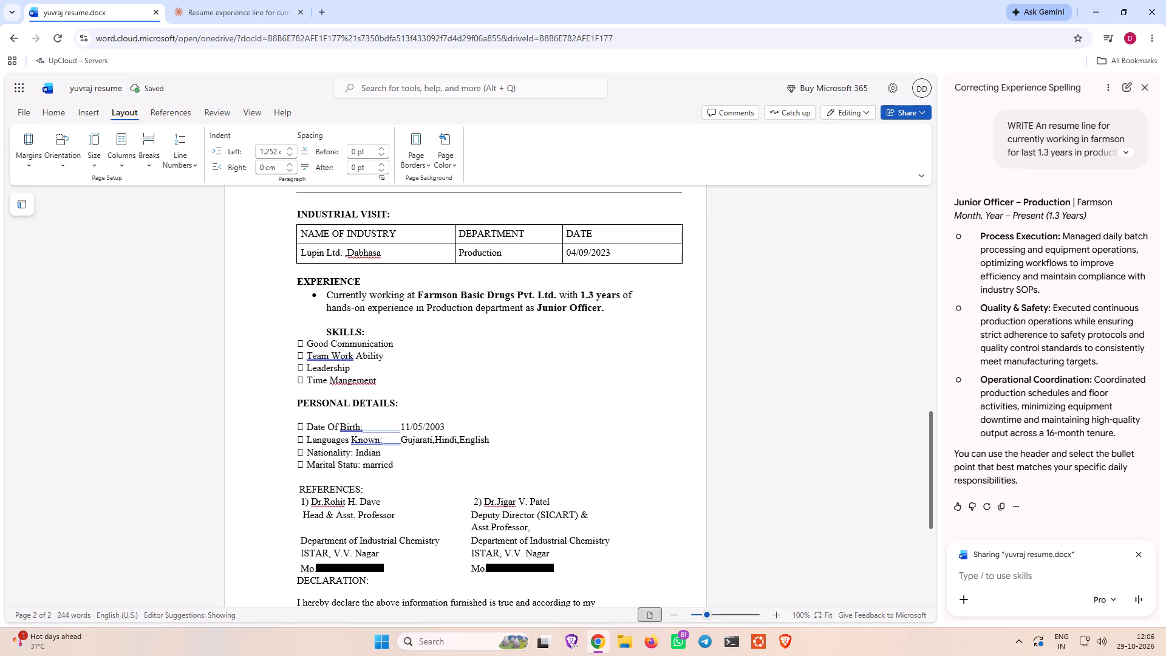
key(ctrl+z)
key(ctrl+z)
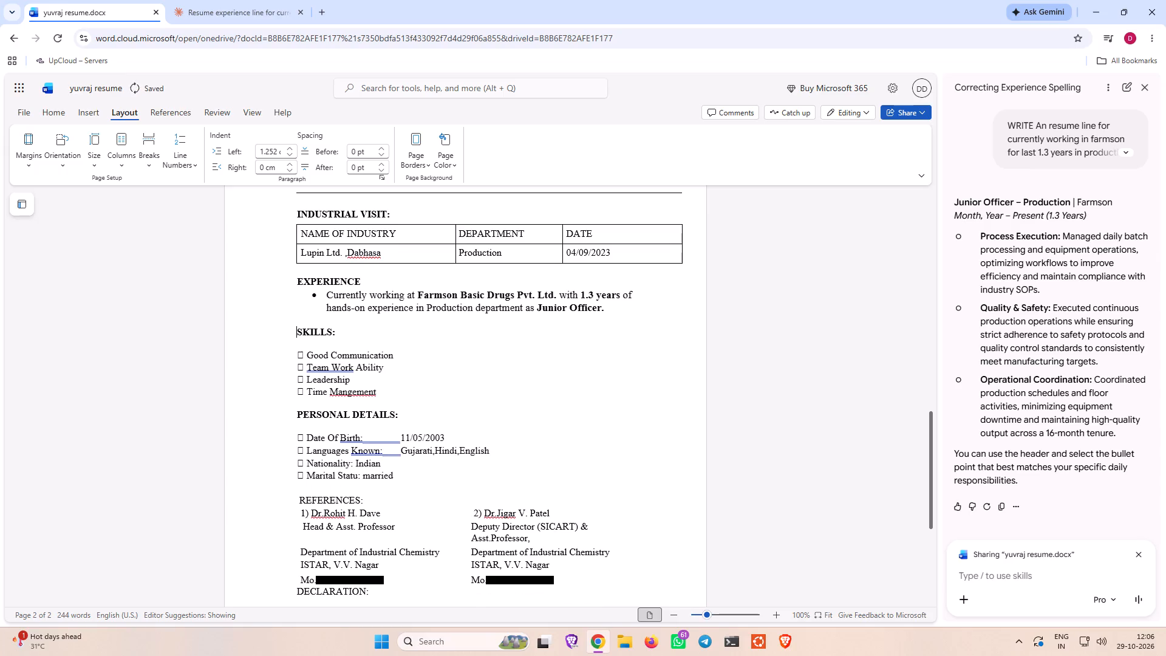
Pull the PERSONAL DETAILS heading up to the Time Mangement line and break it back onto its own line.
click(298, 413)
key(BackSpace)
key(BackSpace)
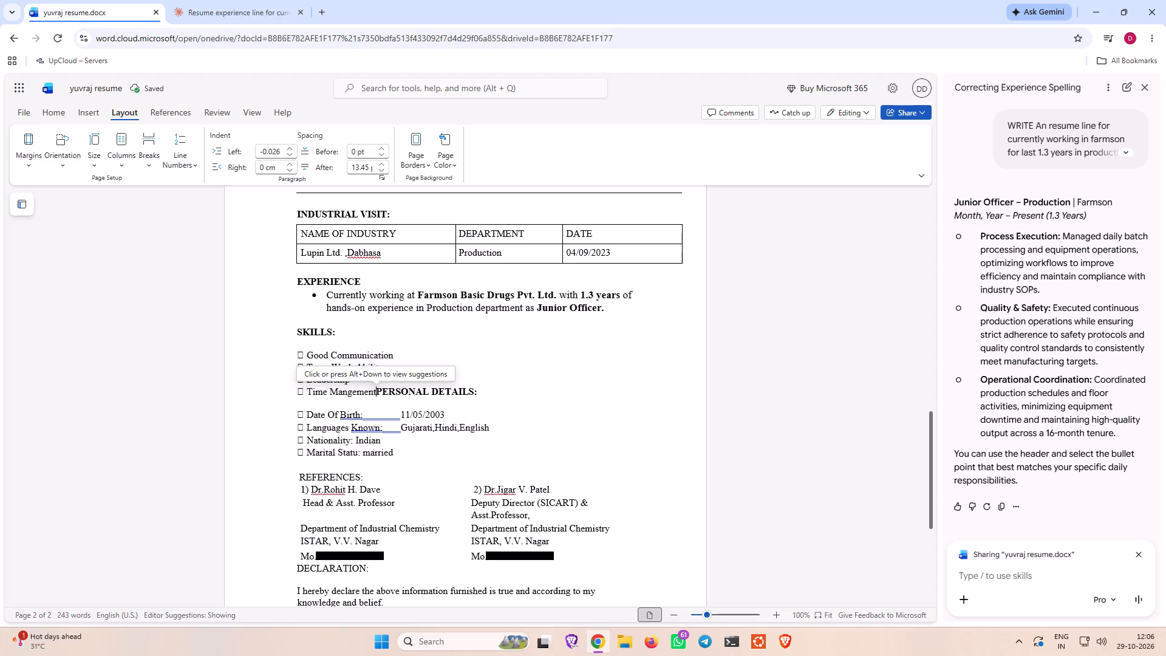
key(Return)
Delete the leftover empty space between the rule at the top of page 2 and the INDUSTRIAL VISIT heading, and save.
scroll(409, 425, down, 2)
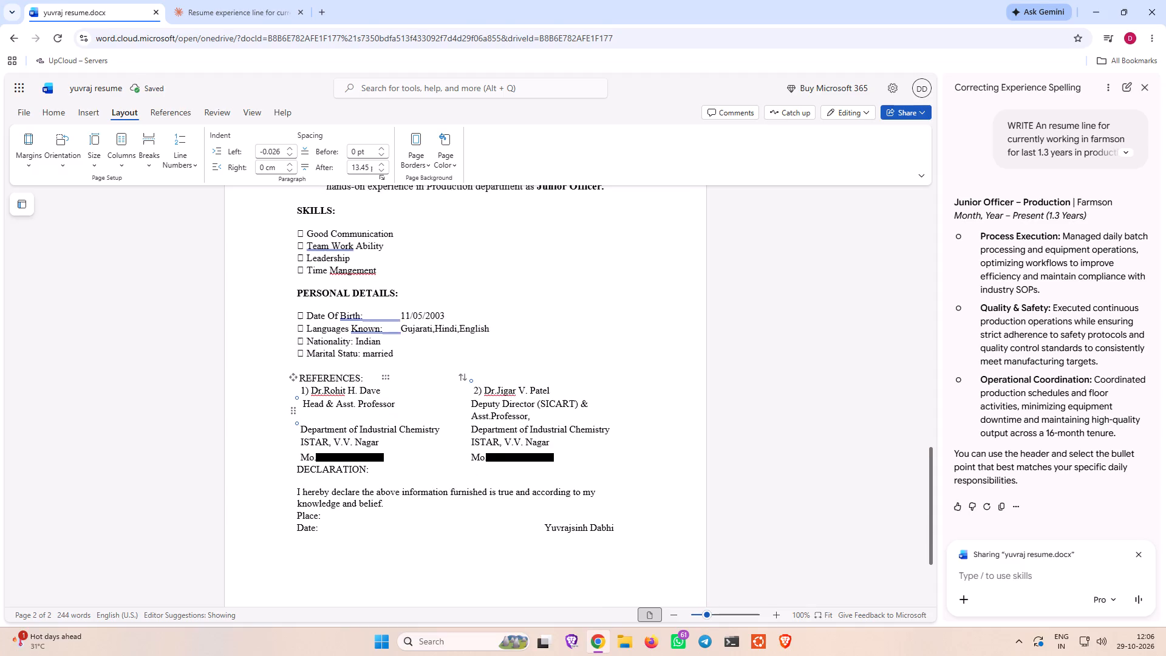
scroll(261, 409, up, 8)
click(304, 544)
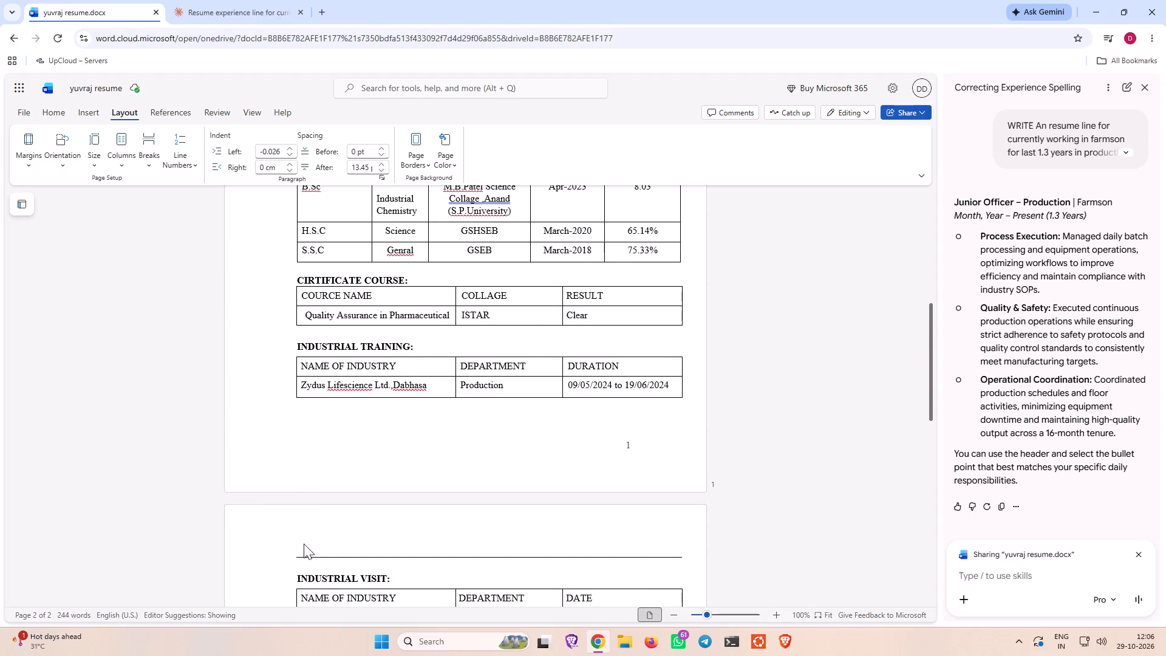
click(293, 553)
key(BackSpace)
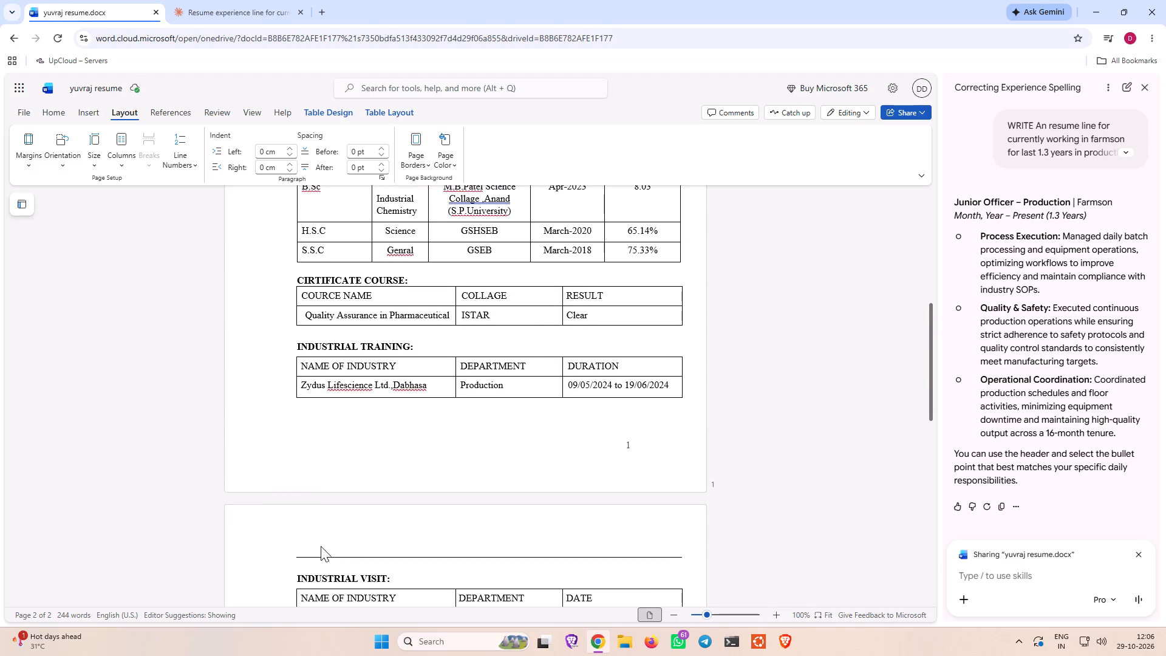
key(Delete)
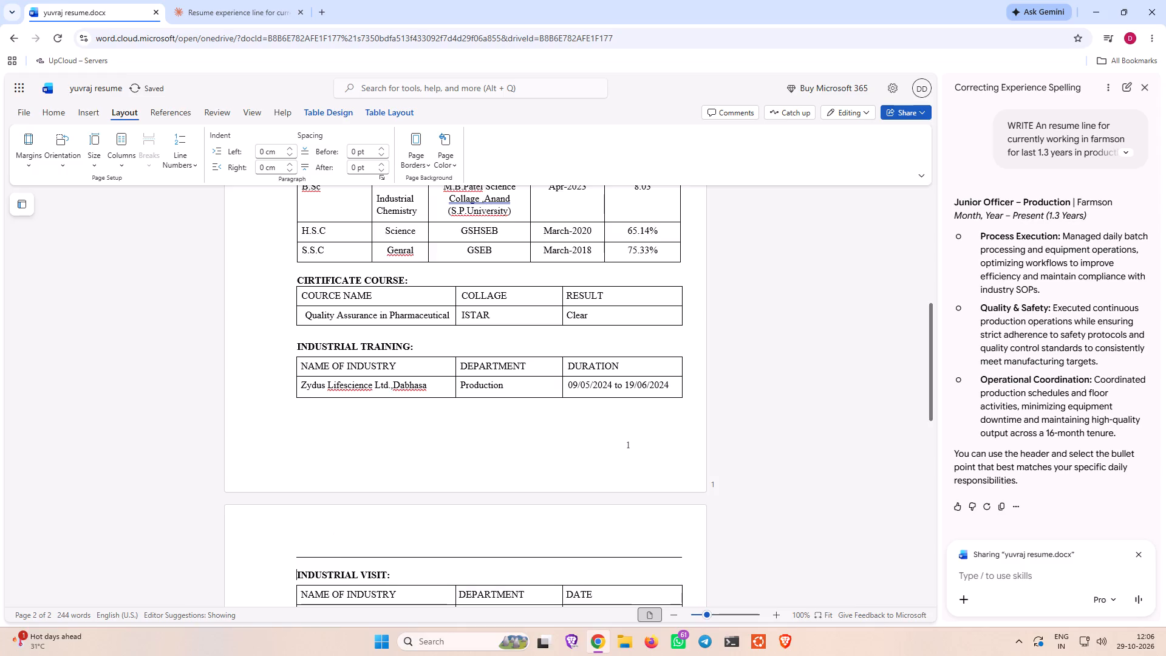
key(BackSpace)
scroll(457, 333, down, 10)
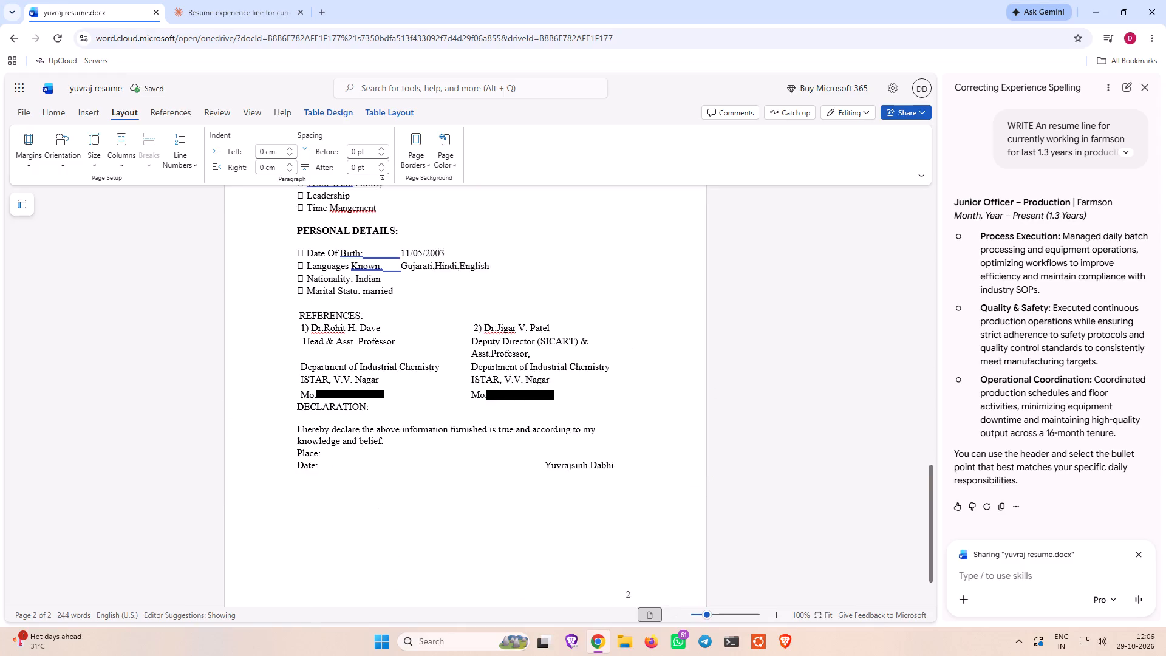
scroll(457, 332, down, 3)
key(ctrl+s)
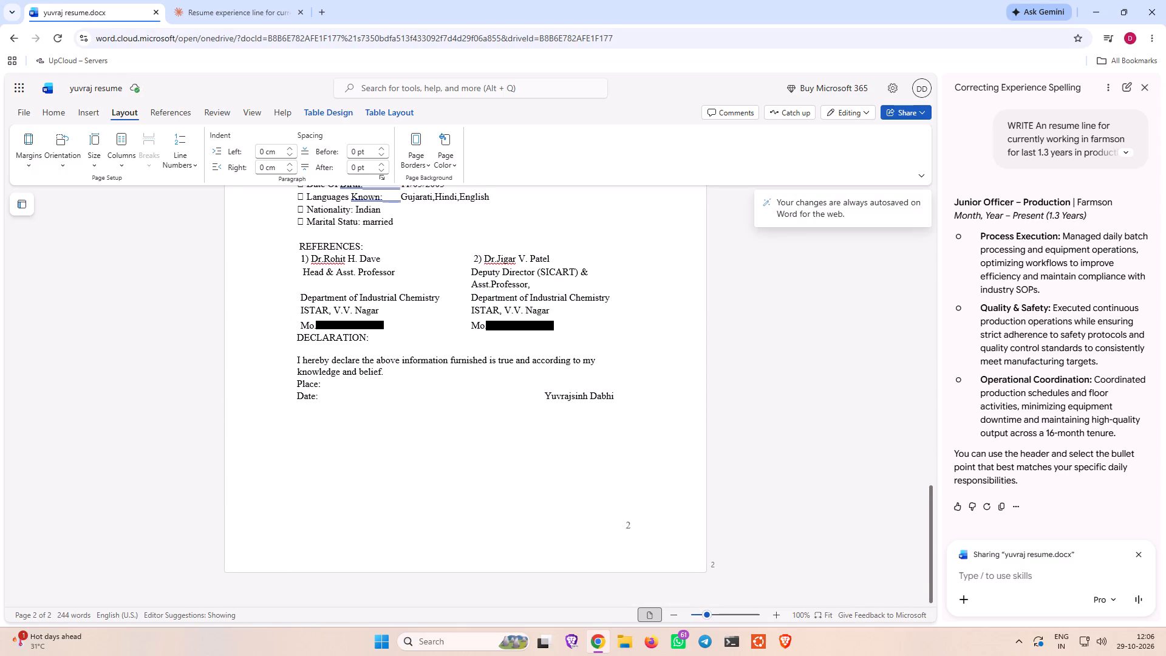
Examine all pages in the print preview to see where the declaration, Place and Date lines fall.
click(27, 111)
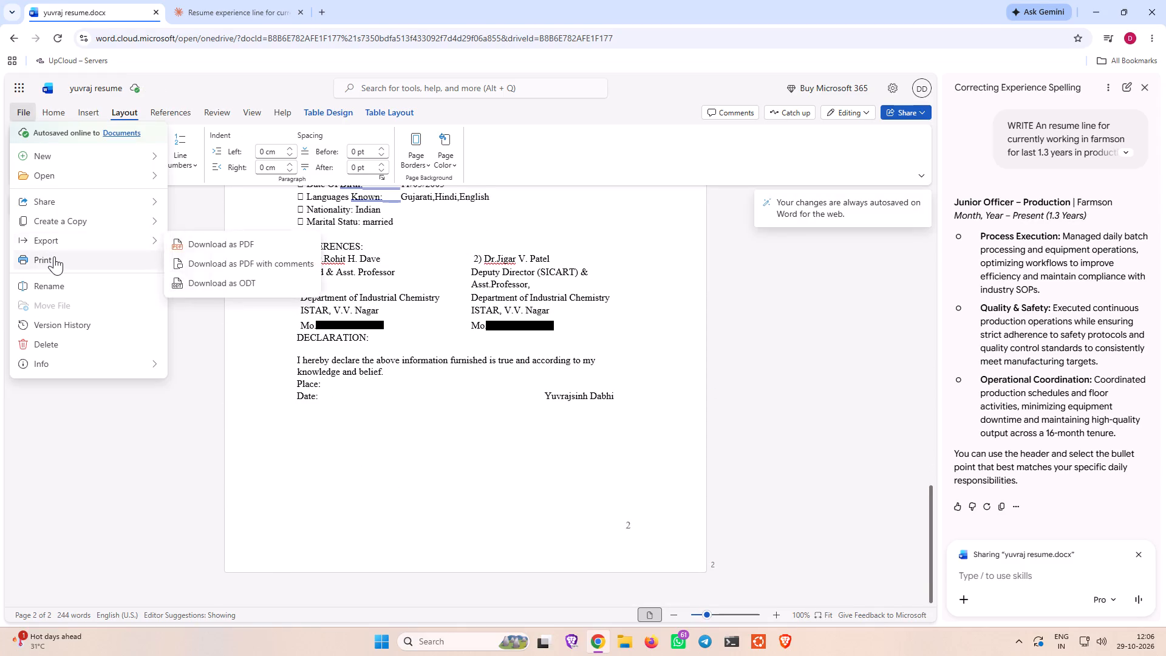
click(54, 256)
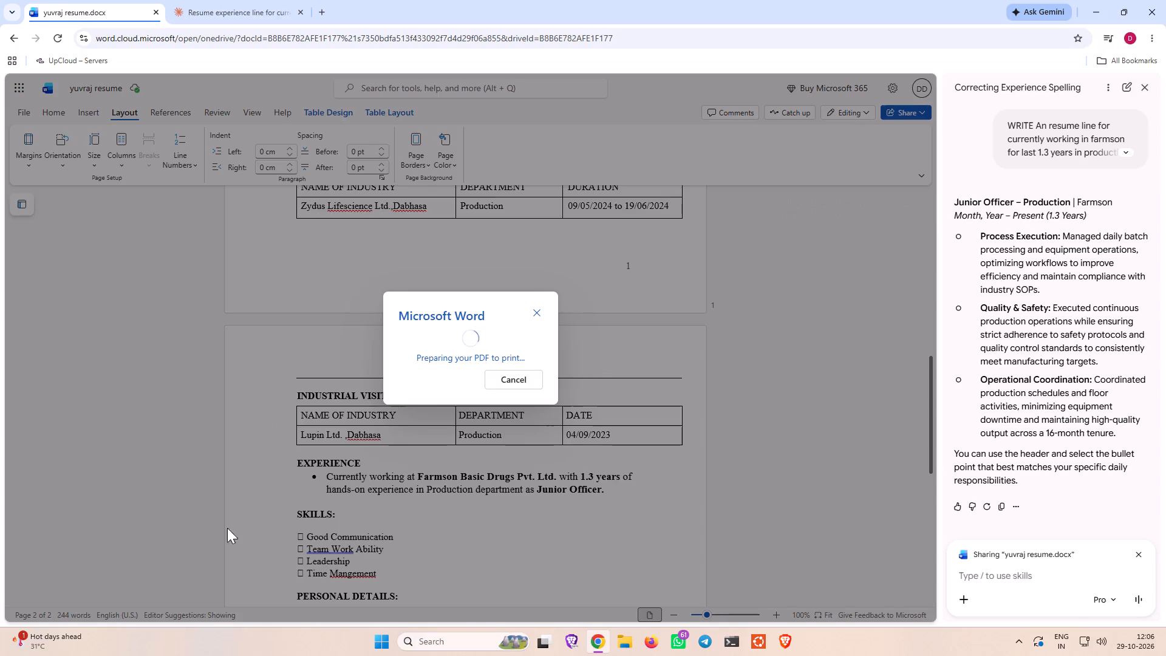
scroll(400, 394, down, 2)
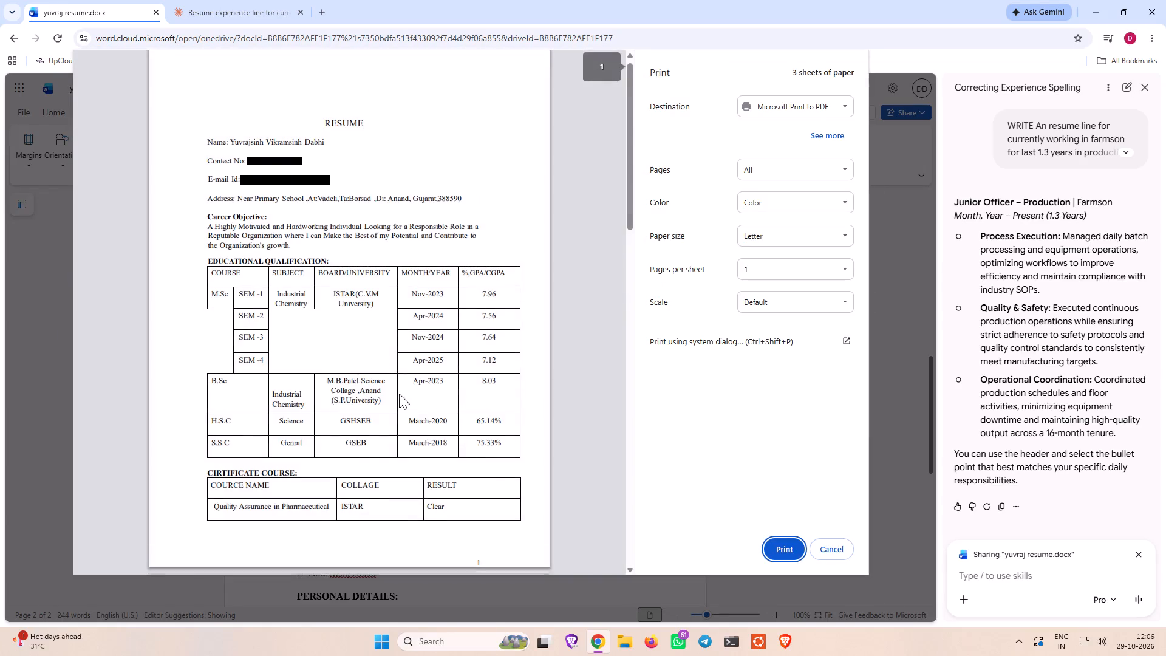
scroll(399, 394, down, 11)
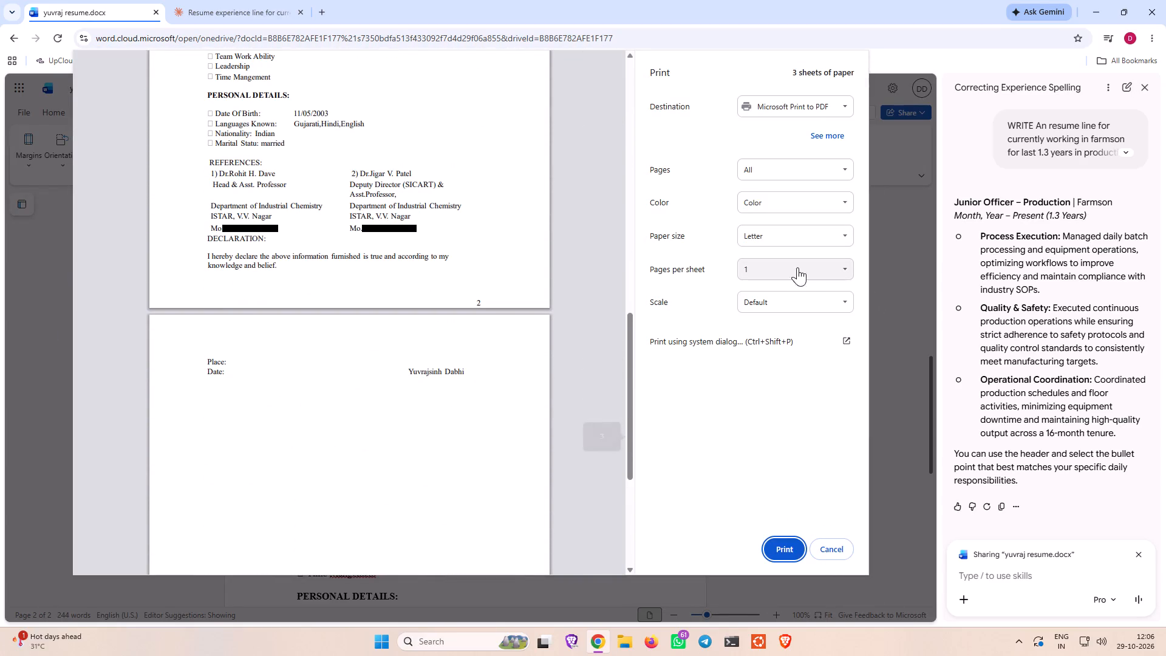
Set the print paper size to A4 and look over the repaginated preview.
click(846, 242)
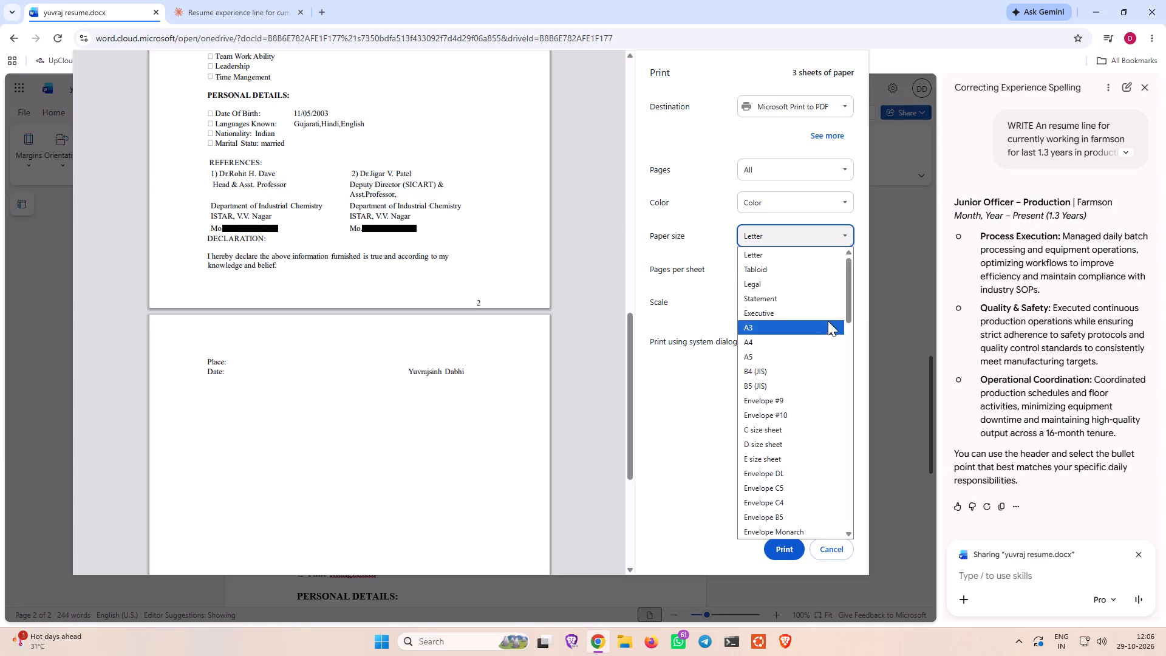
click(823, 341)
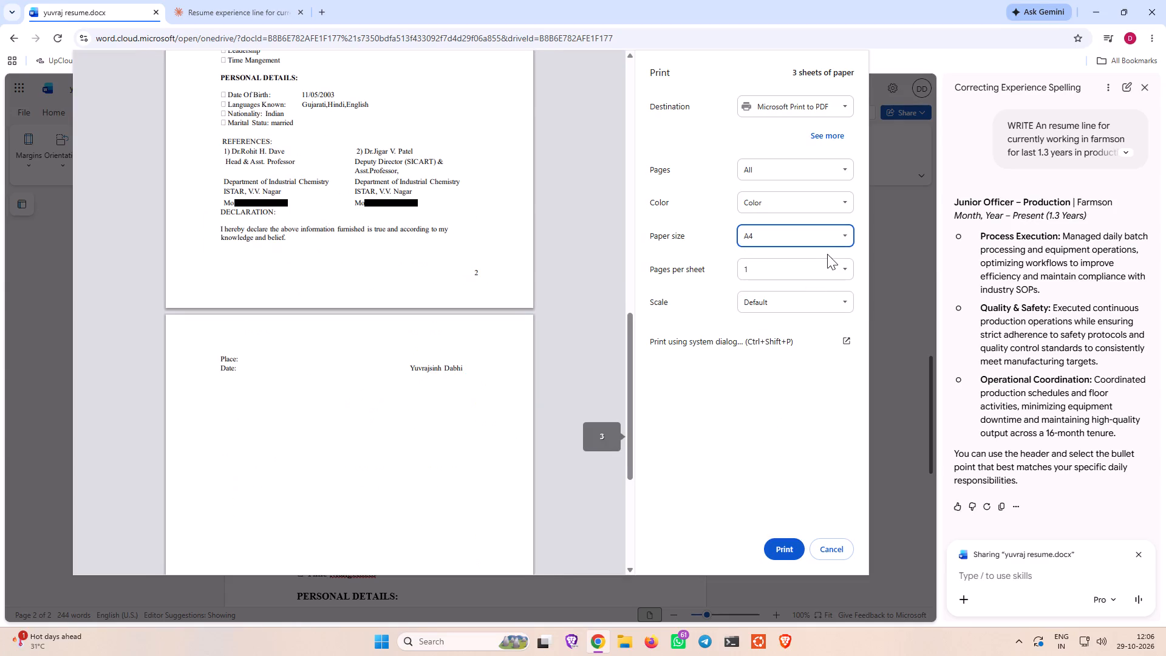
scroll(592, 290, up, 4)
scroll(431, 290, up, 8)
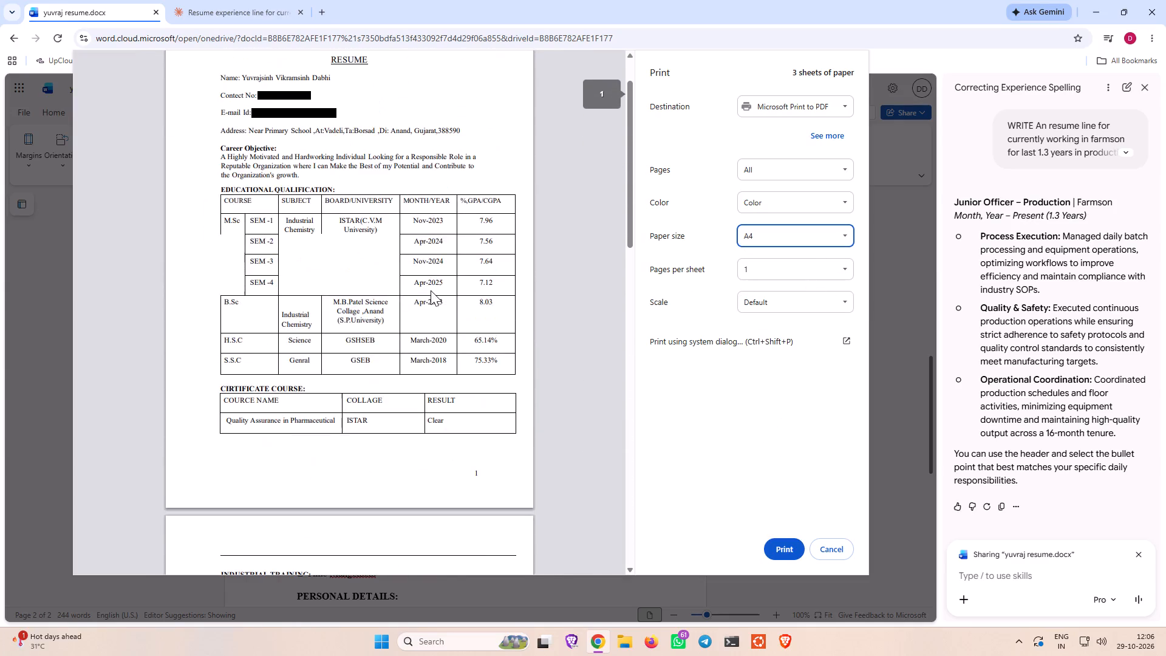
scroll(435, 289, down, 2)
Set the print paper size to Letter and the scale to Fit to printable area, review the preview, and close it without printing.
click(841, 235)
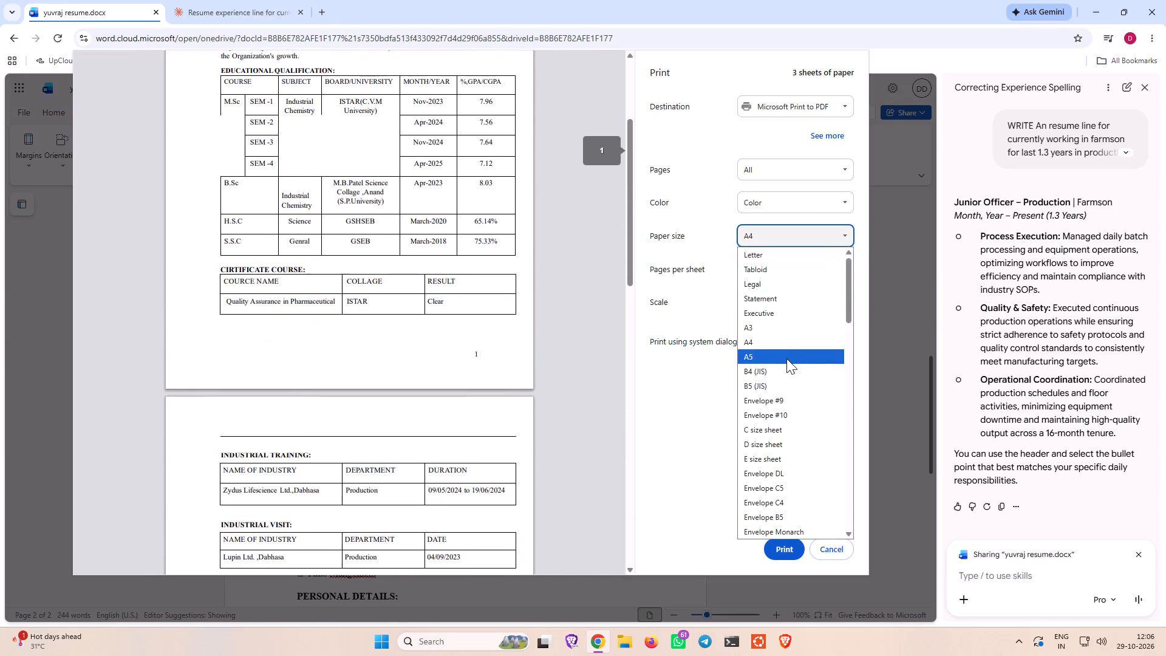
click(776, 255)
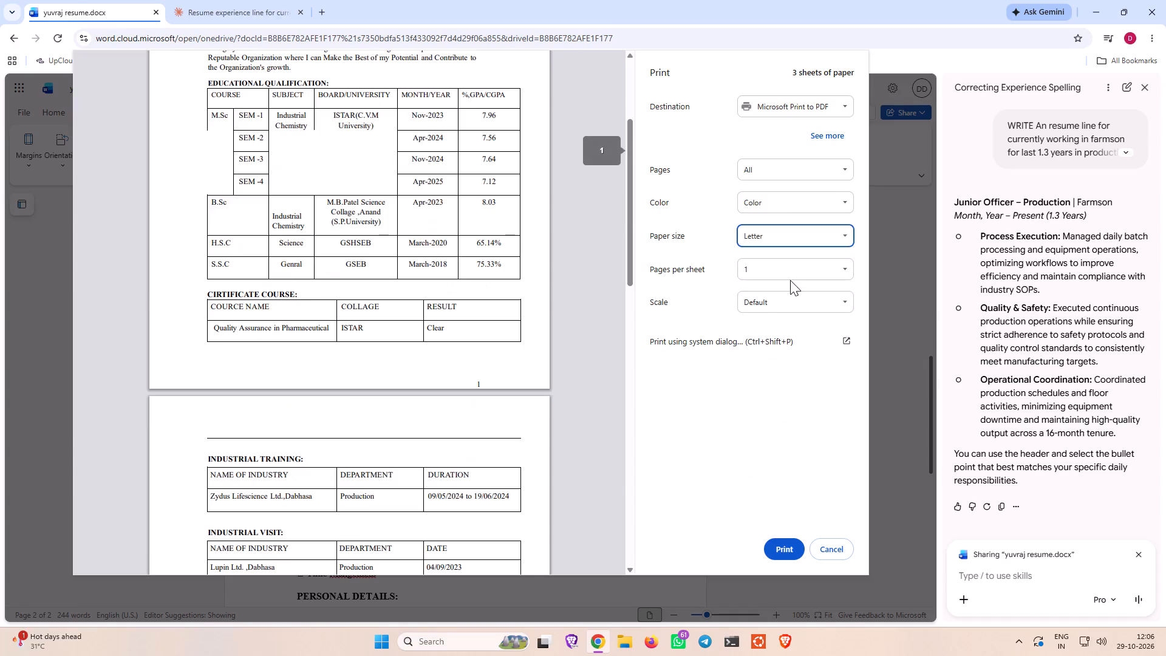
click(811, 273)
click(811, 273)
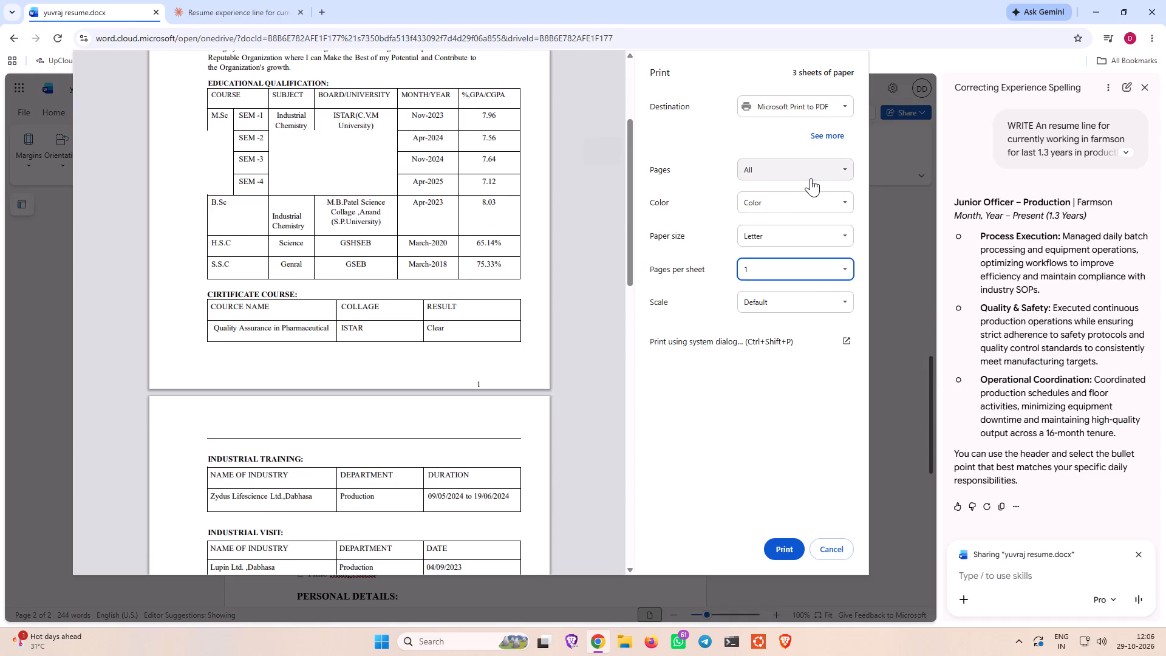
click(811, 178)
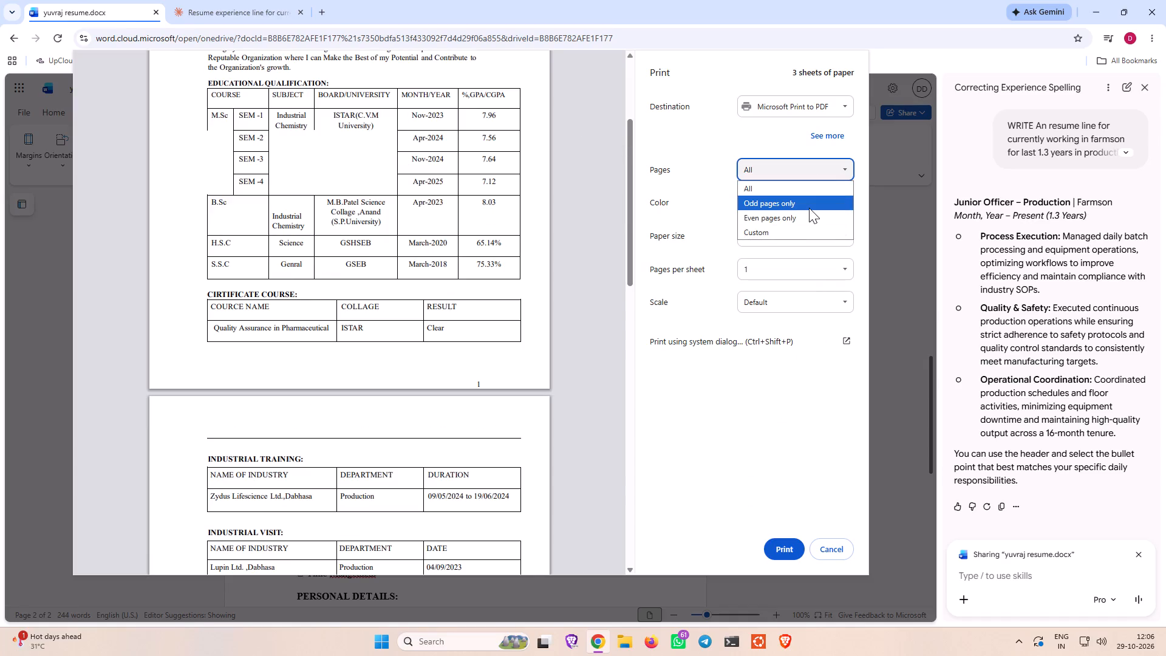
click(818, 165)
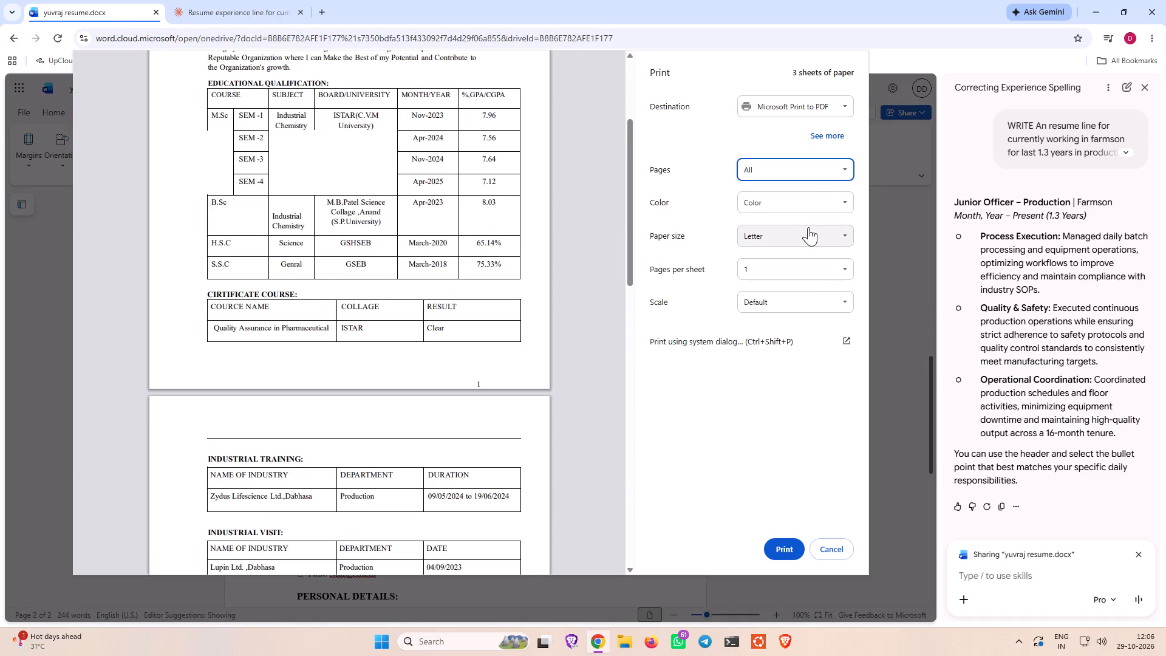
click(812, 307)
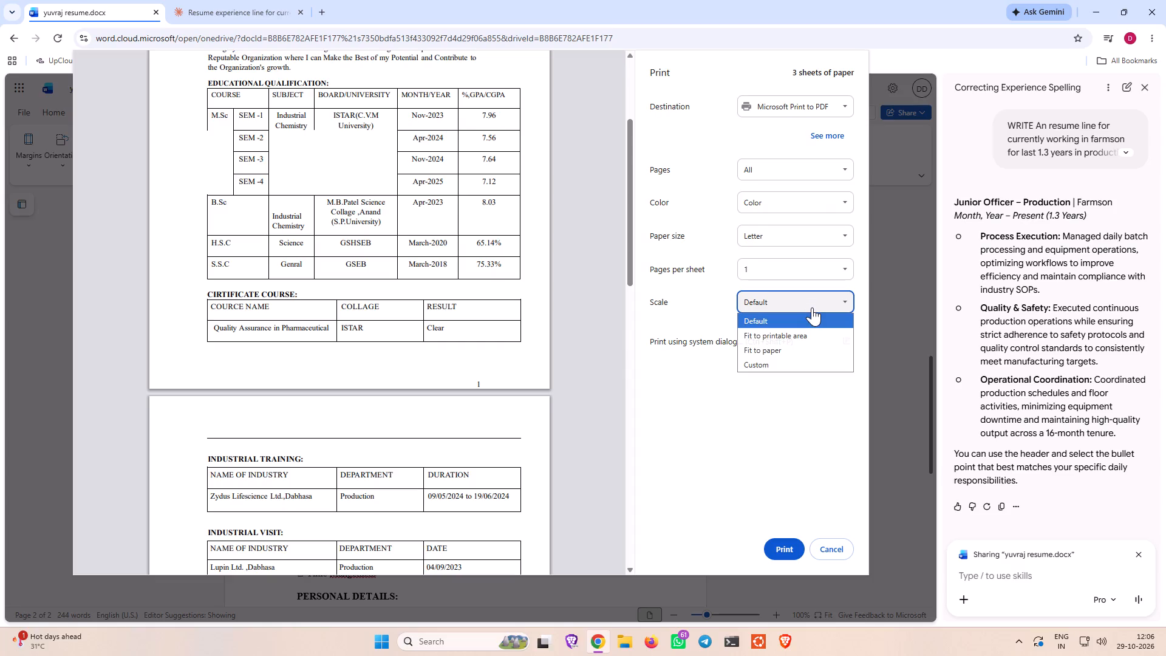
click(807, 337)
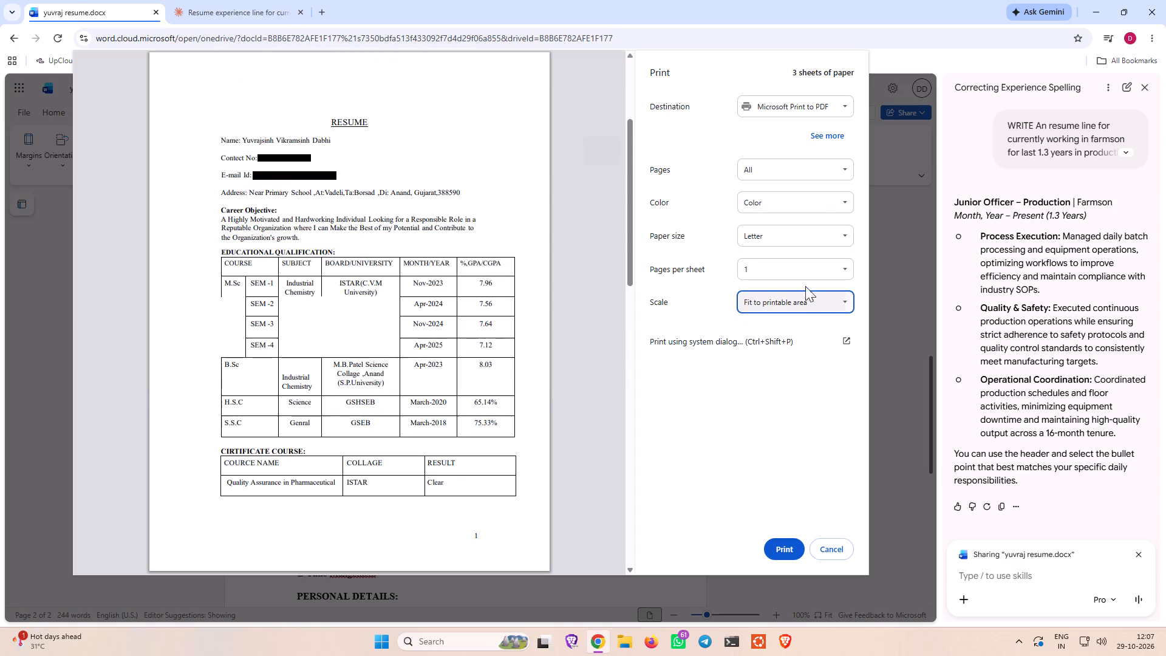
scroll(398, 358, down, 9)
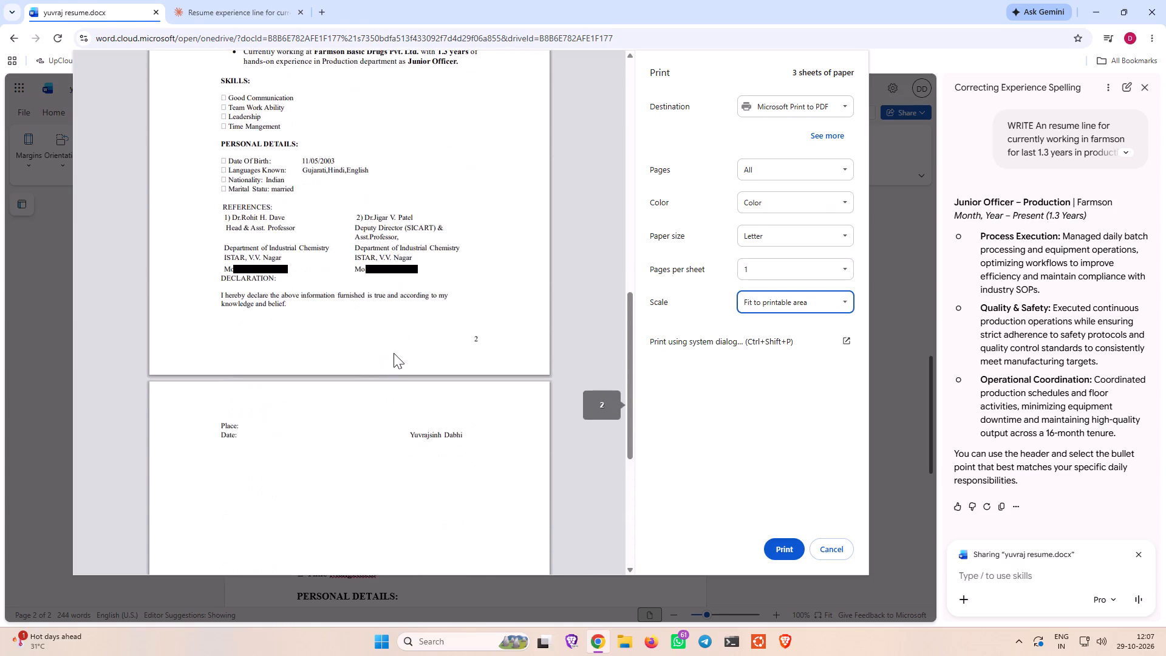
scroll(397, 351, up, 5)
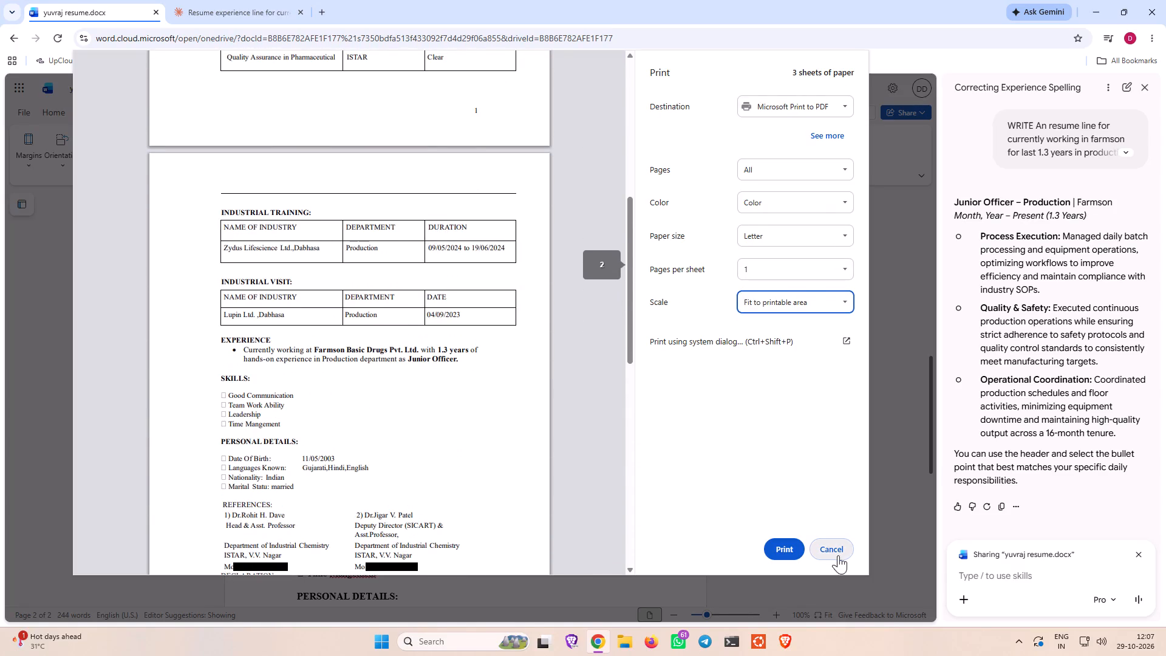
click(838, 555)
Tighten the gap above the INDUSTRIAL TRAINING heading by deleting the extra space between it and the certificate course table.
scroll(544, 390, up, 5)
scroll(513, 327, down, 4)
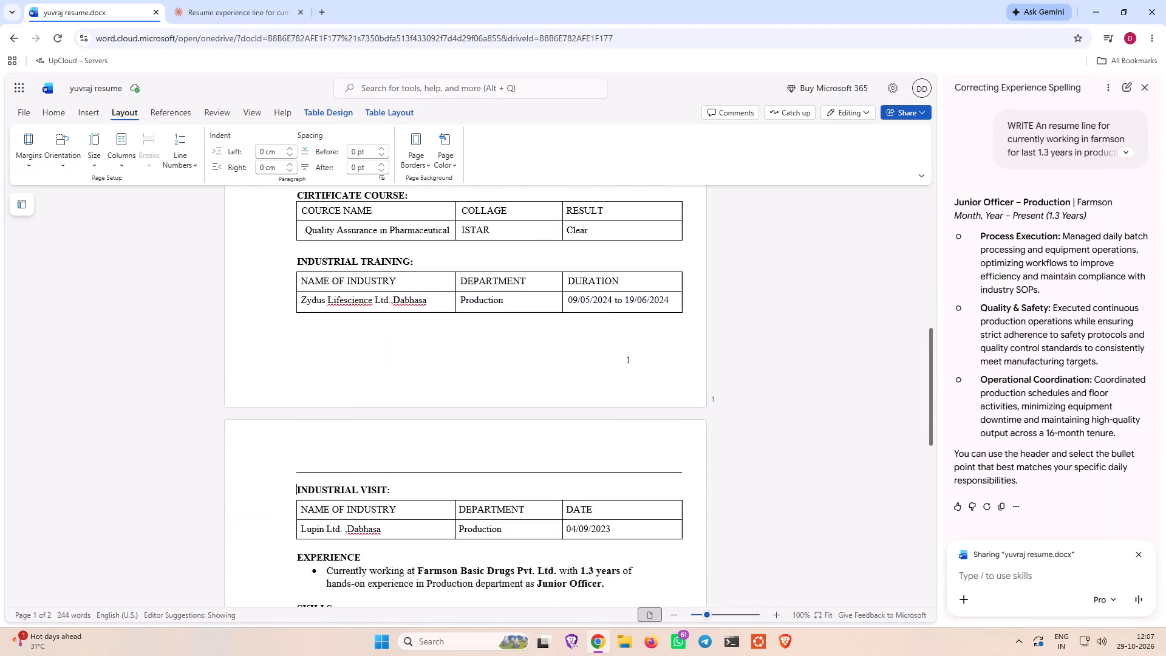
scroll(513, 332, down, 5)
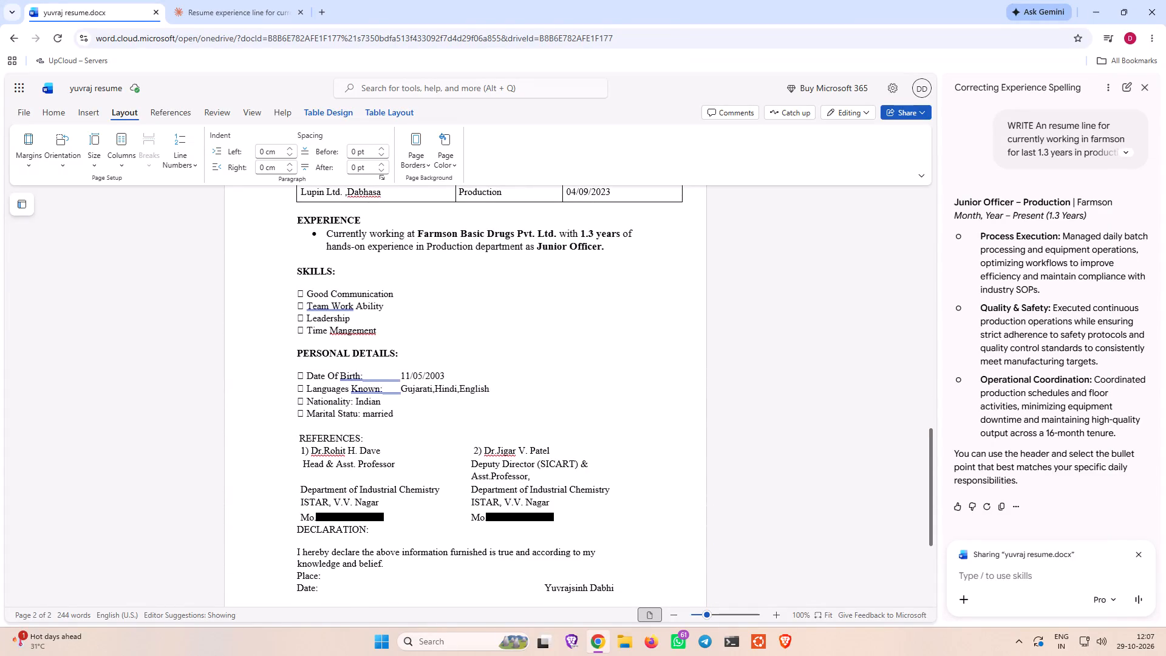
scroll(516, 327, up, 5)
scroll(434, 384, up, 4)
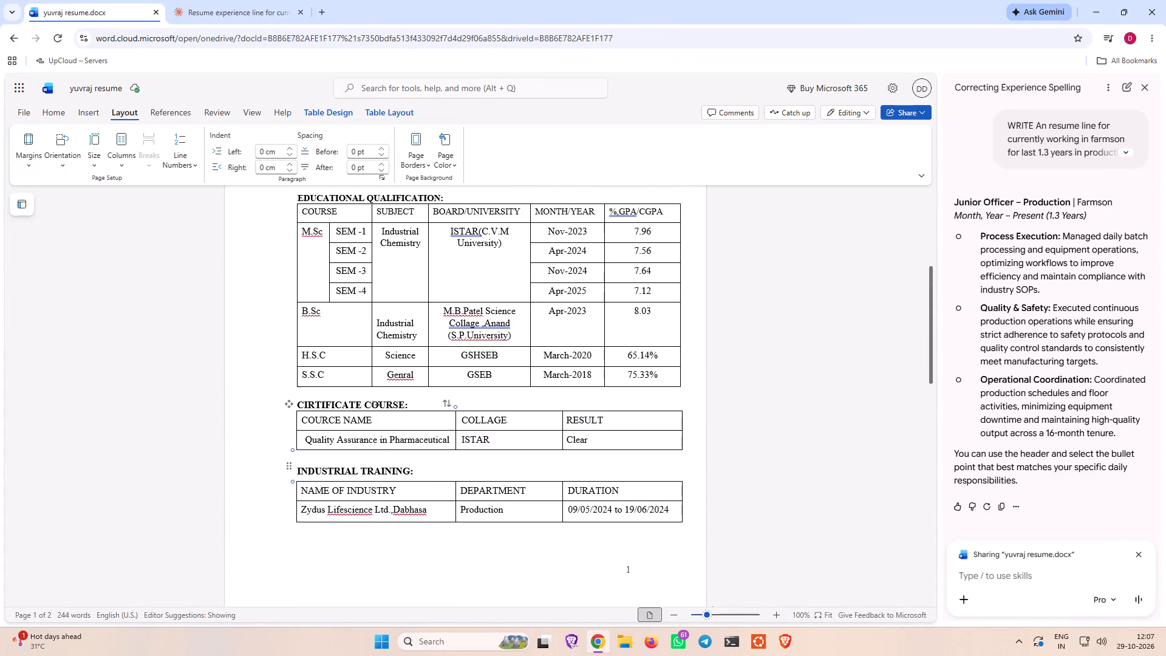
click(295, 469)
key(BackSpace)
key(BackSpace)
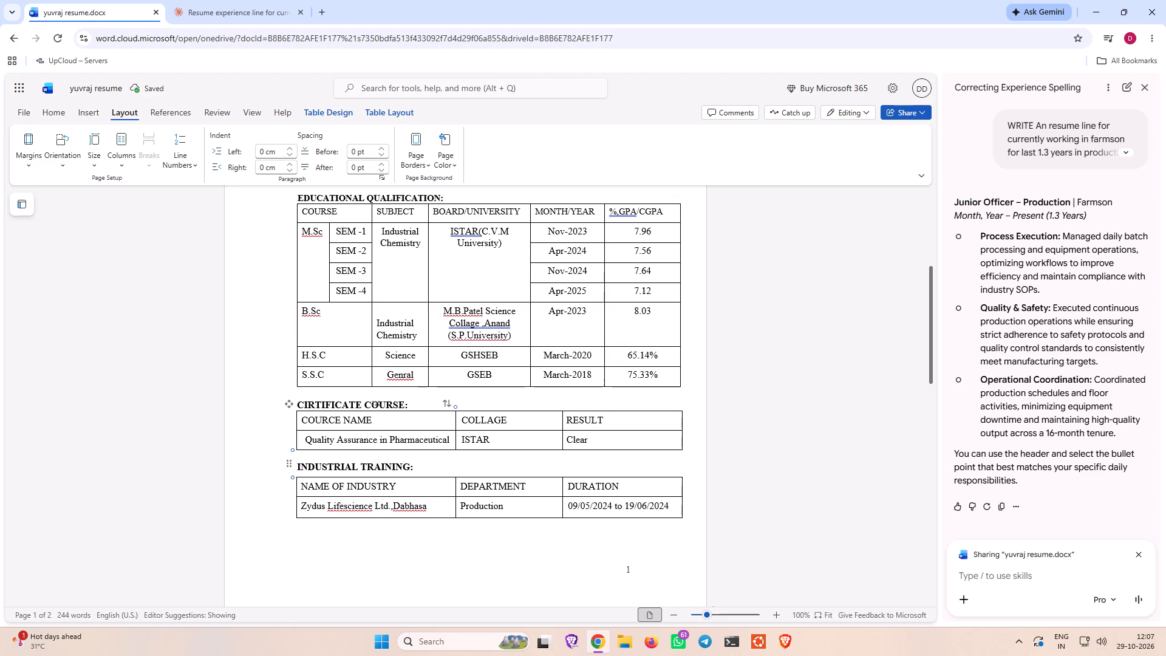
click(306, 457)
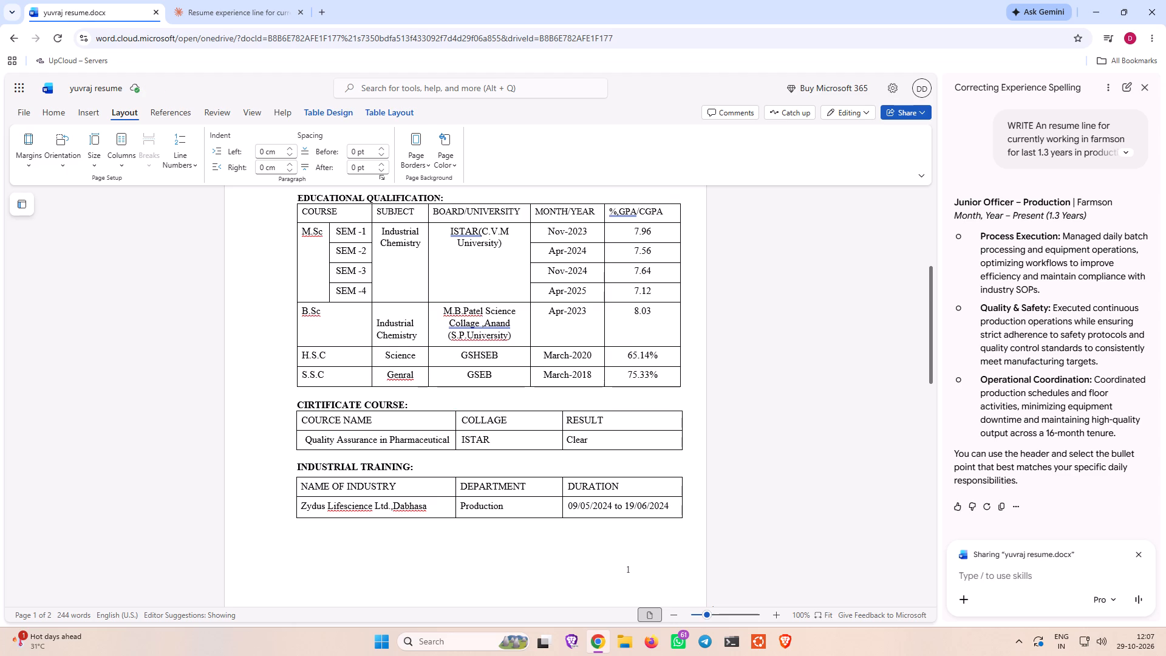
Delete the empty line between the educational qualification table and the CIRTIFICATE COURSE heading, and save.
click(298, 400)
key(BackSpace)
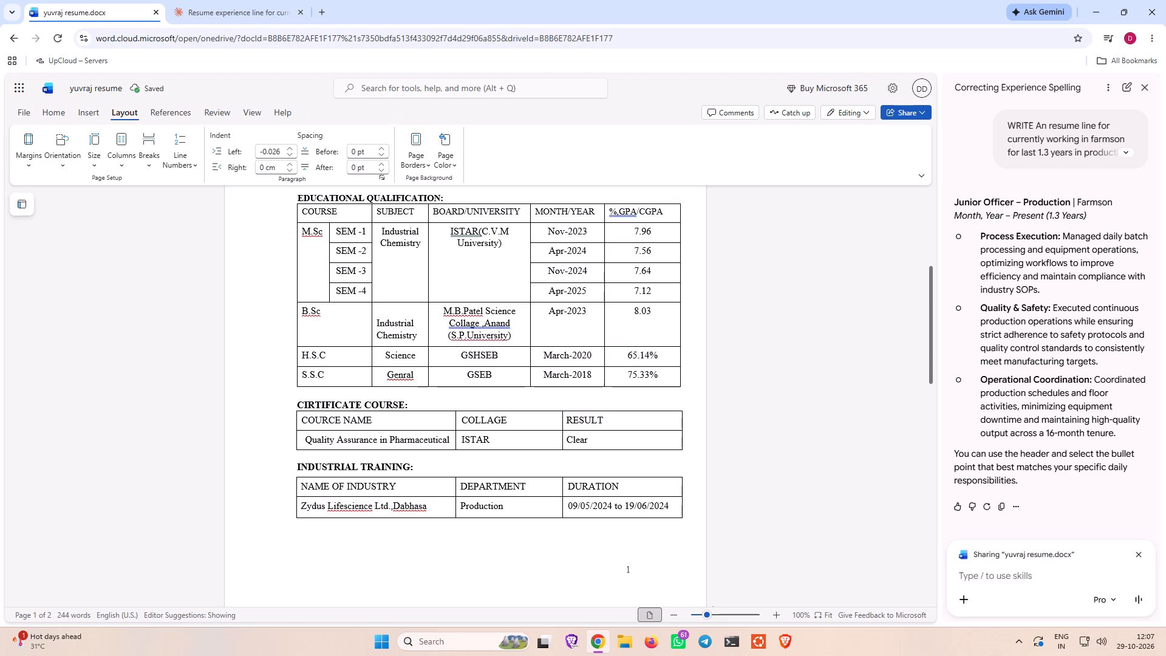
click(322, 392)
key(BackSpace)
key(Delete)
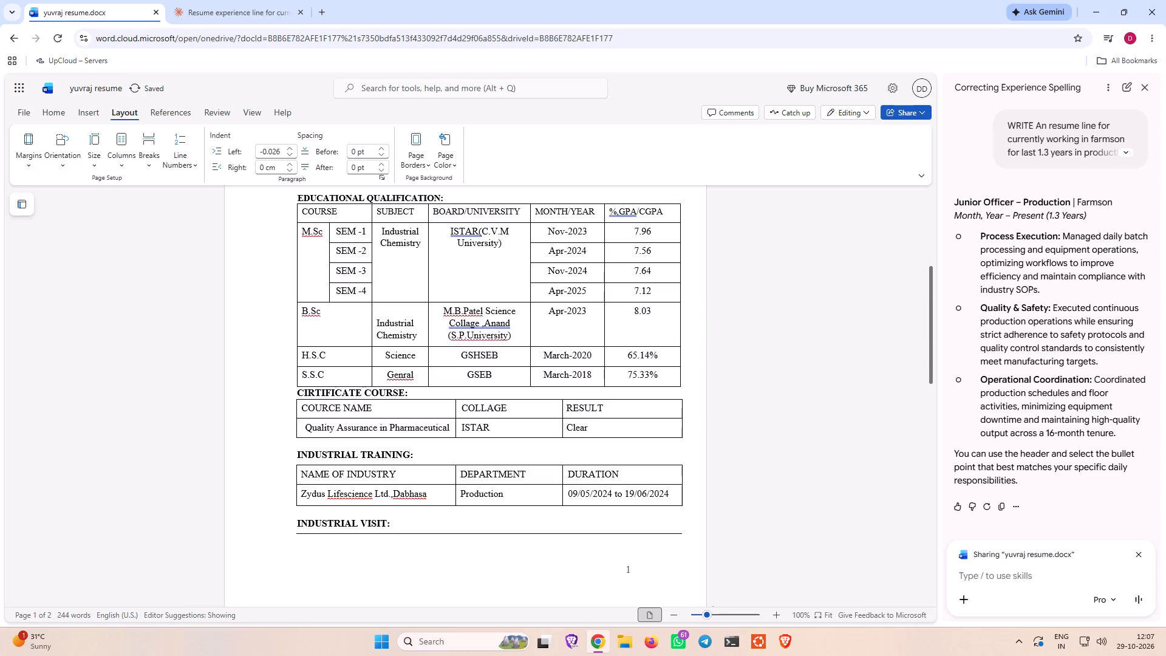
scroll(333, 403, down, 20)
scroll(338, 391, up, 7)
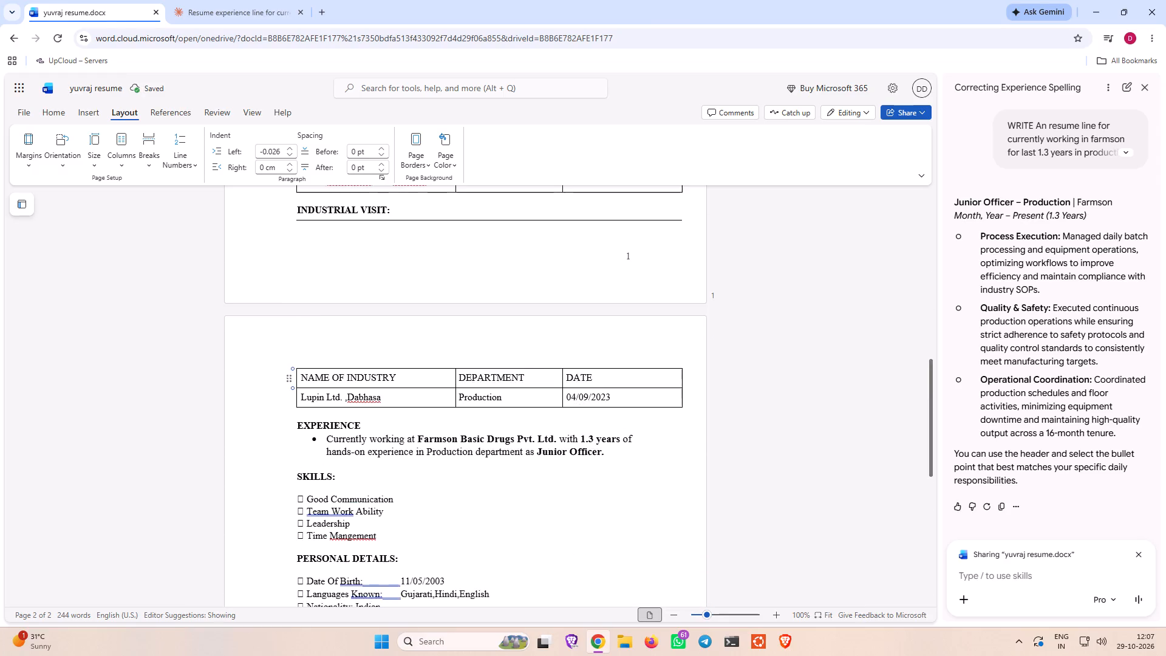
key(ctrl+s)
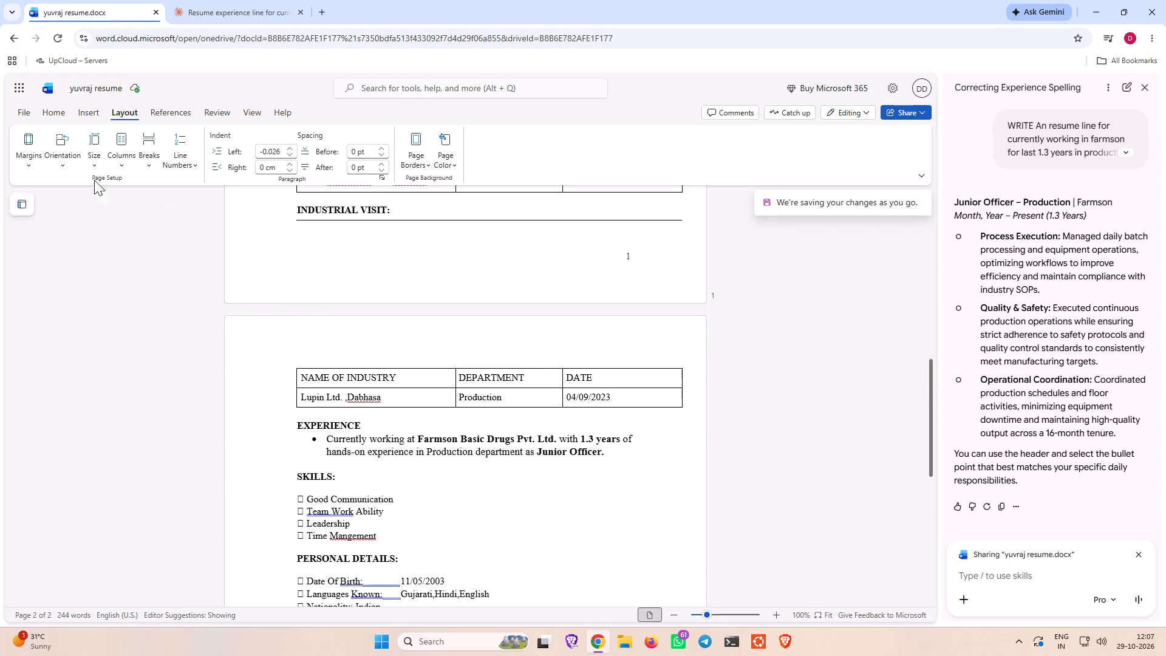
Examine the print preview to see how the pages break around the declaration, Place and Date lines, and close it without printing.
click(26, 111)
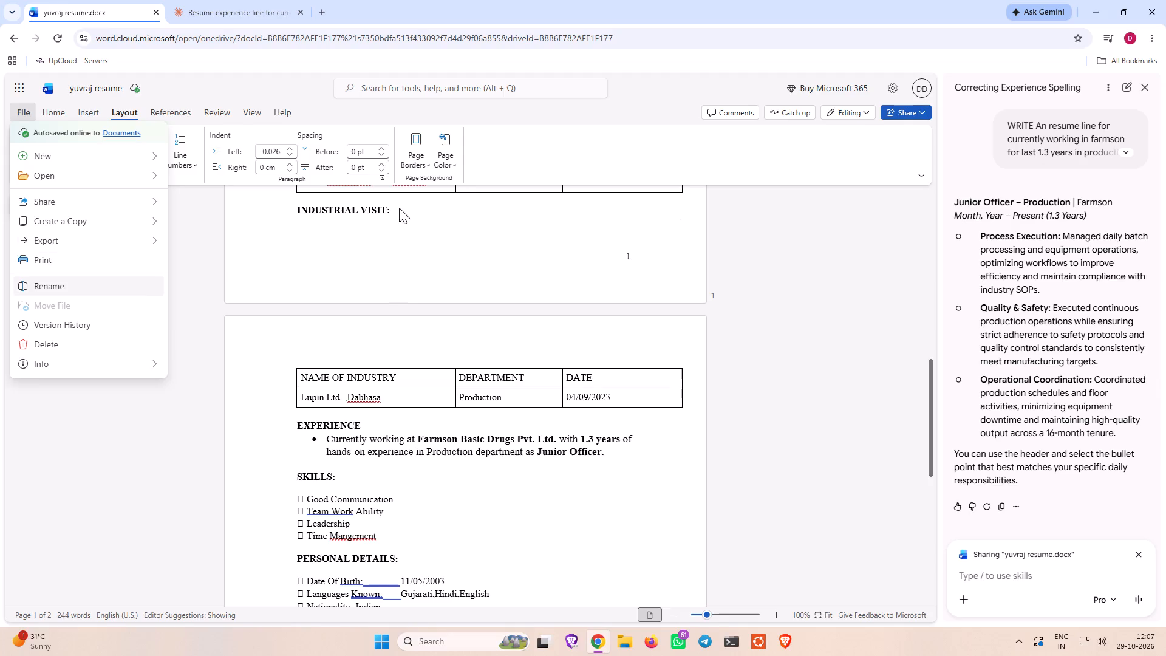
click(77, 261)
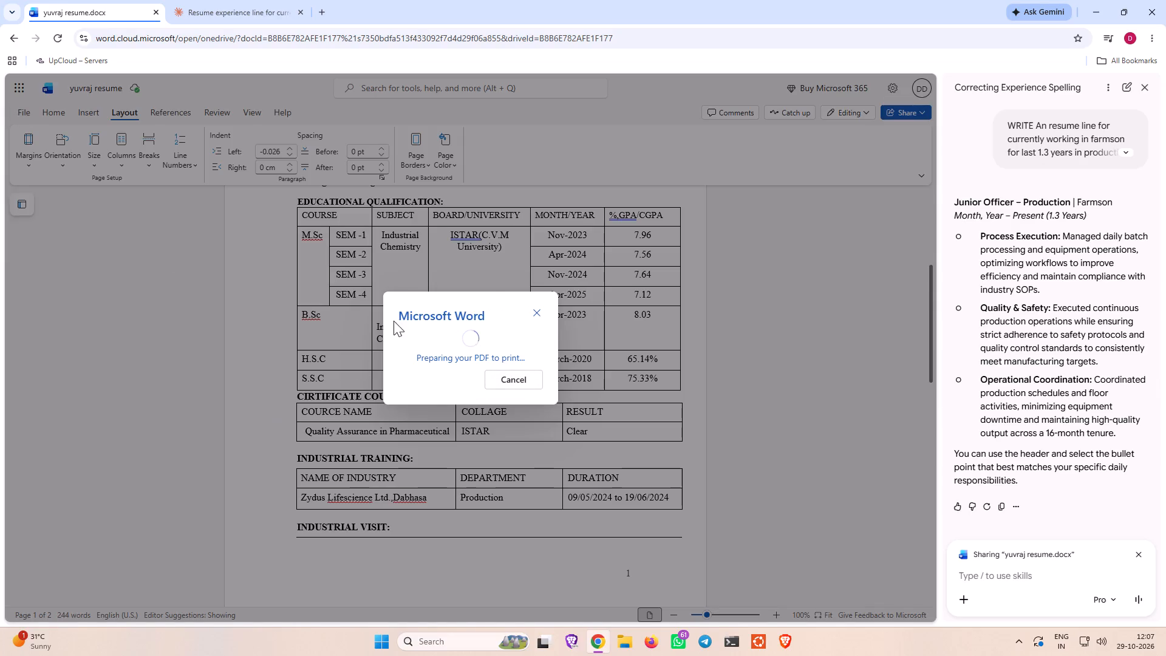
scroll(345, 296, down, 1)
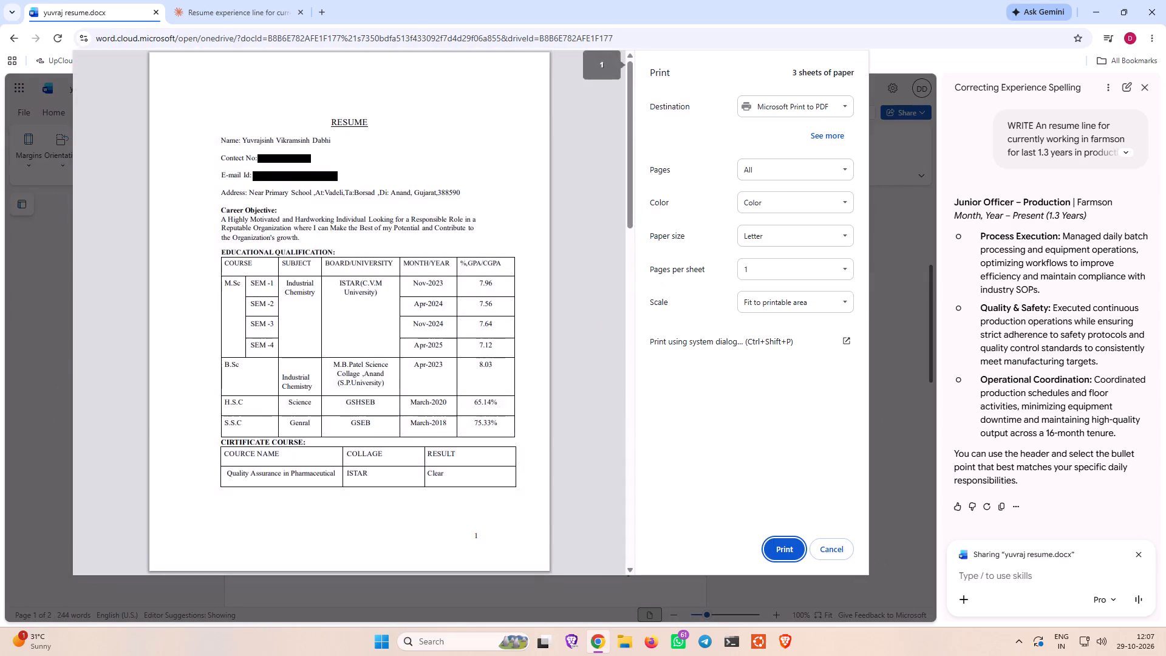
scroll(345, 296, down, 11)
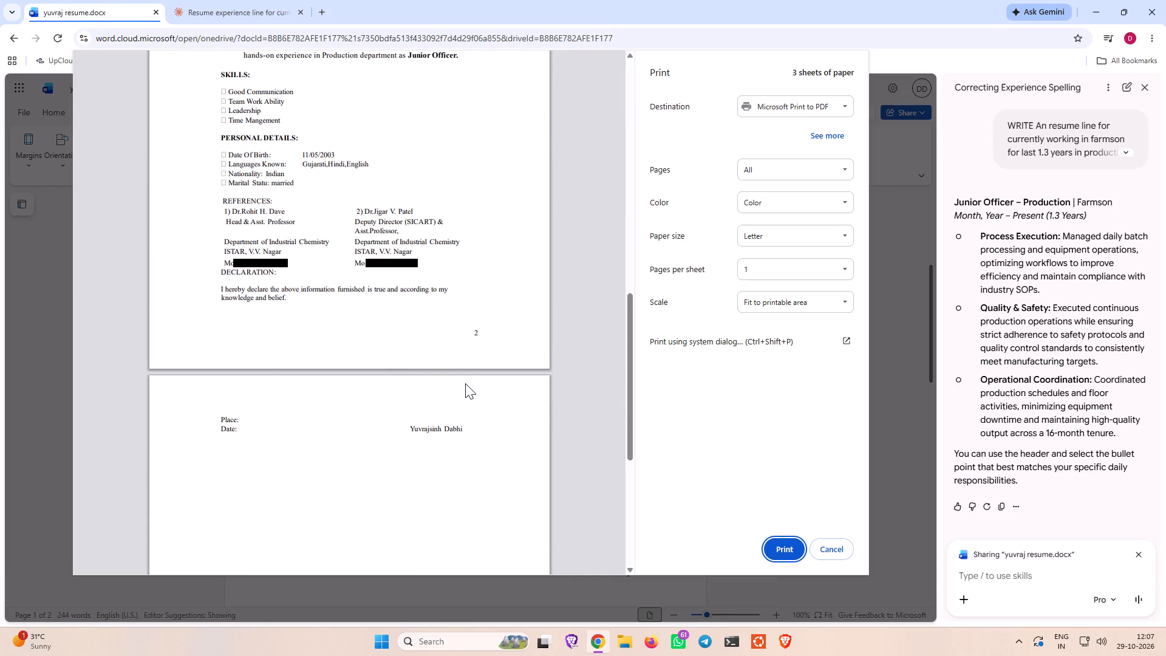
click(823, 545)
Insert a blank line between the references table and the DECLARATION heading.
scroll(465, 415, down, 17)
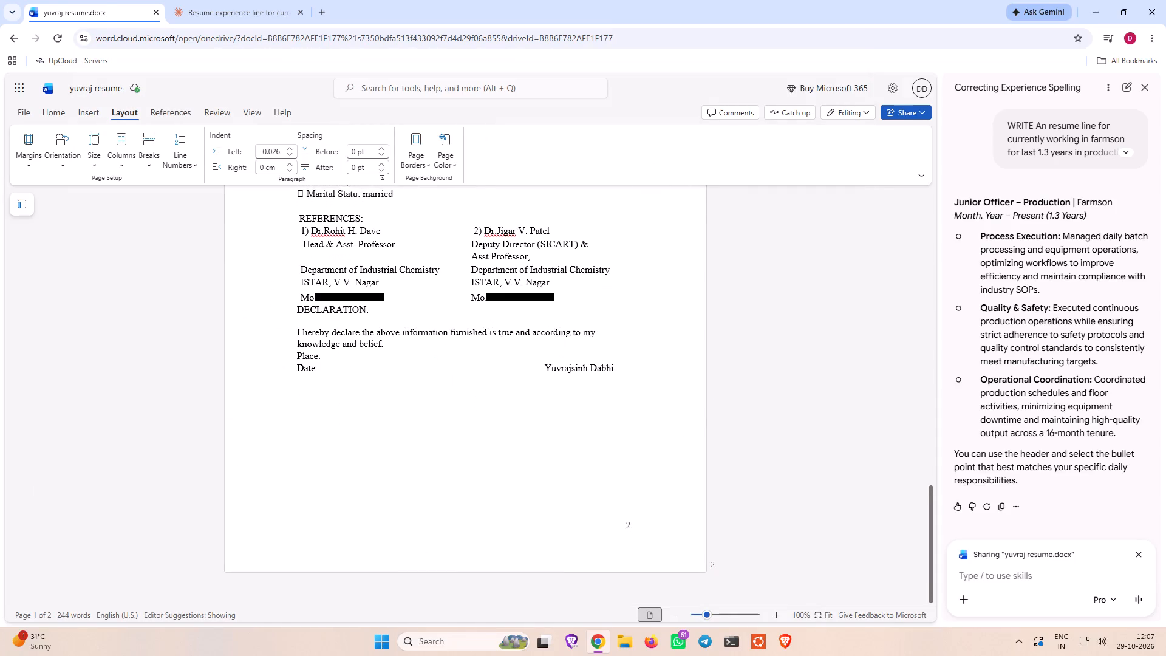
click(292, 309)
key(Return)
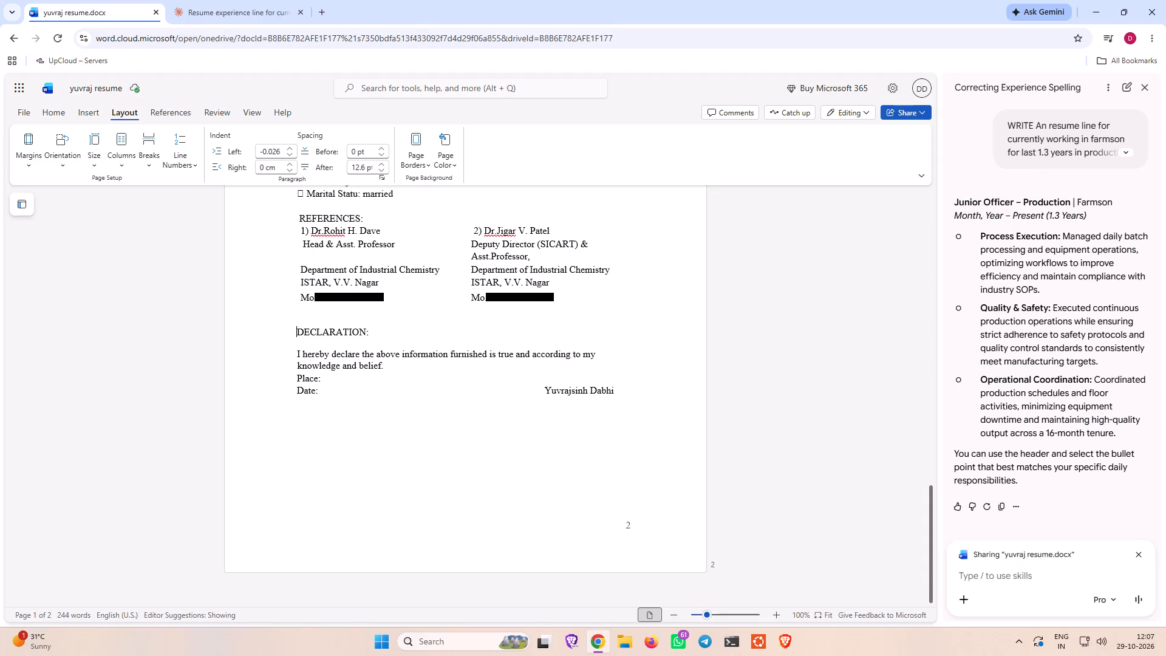
Pull the declaration sentence up to the DECLARATION heading and break it back onto its own line.
click(304, 349)
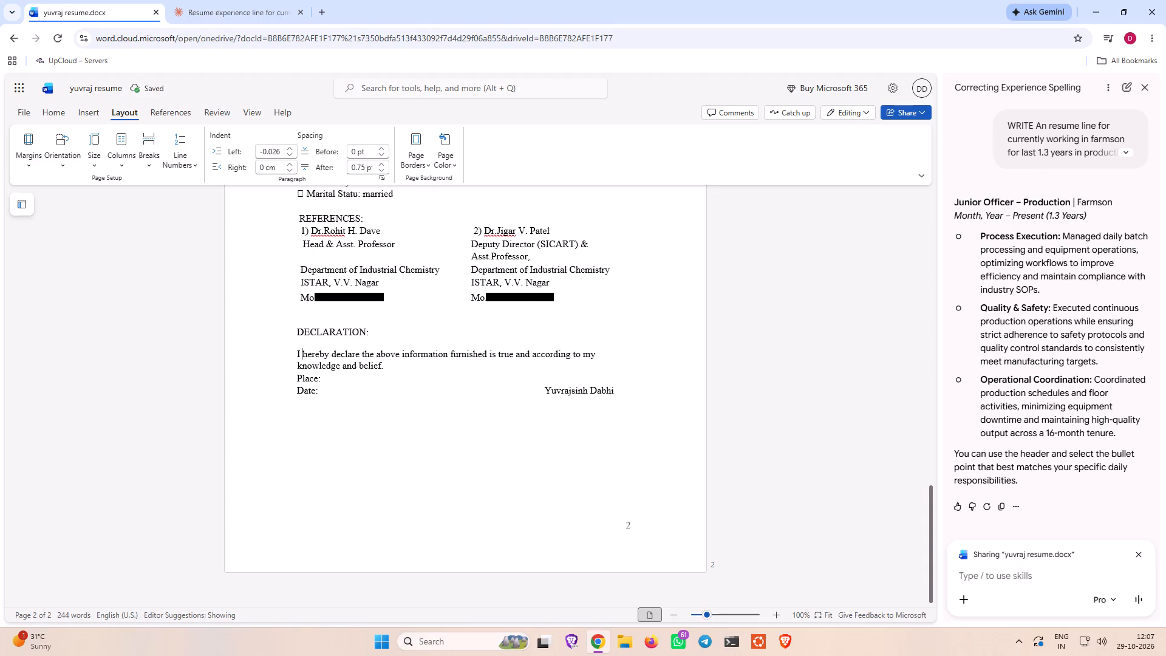
click(296, 351)
key(BackSpace)
key(BackSpace)
key(Return)
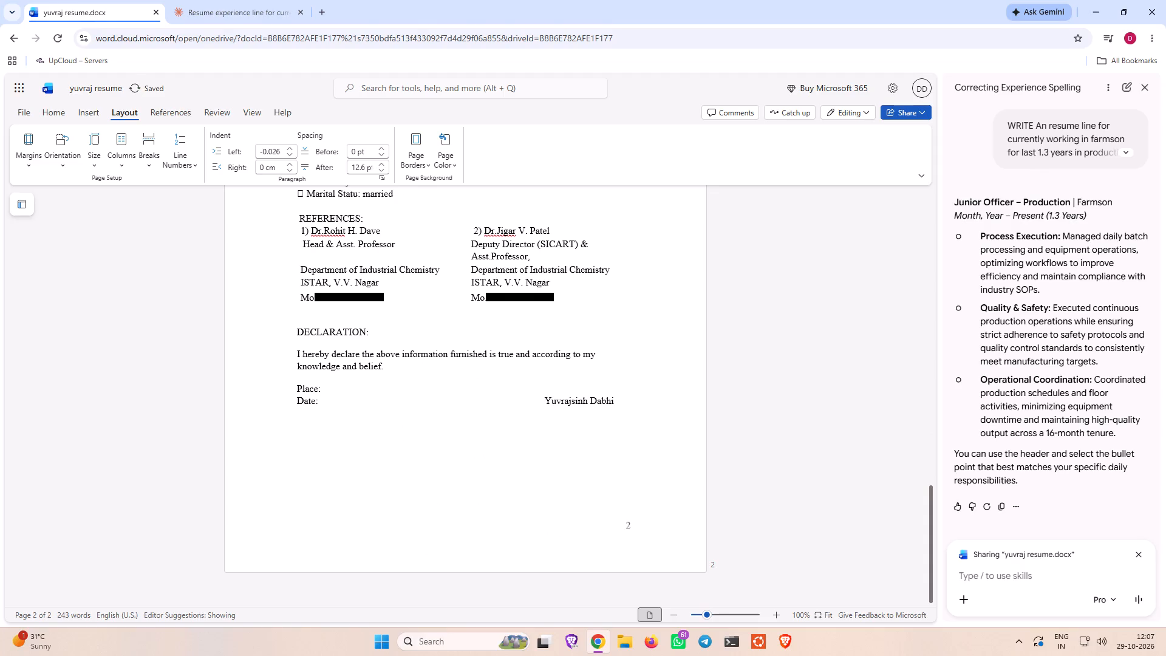
Move the INDUSTRIAL VISIT heading onto page 2 with its table by adding three line breaks before it, and check the rest of the page.
scroll(348, 364, up, 2)
click(331, 379)
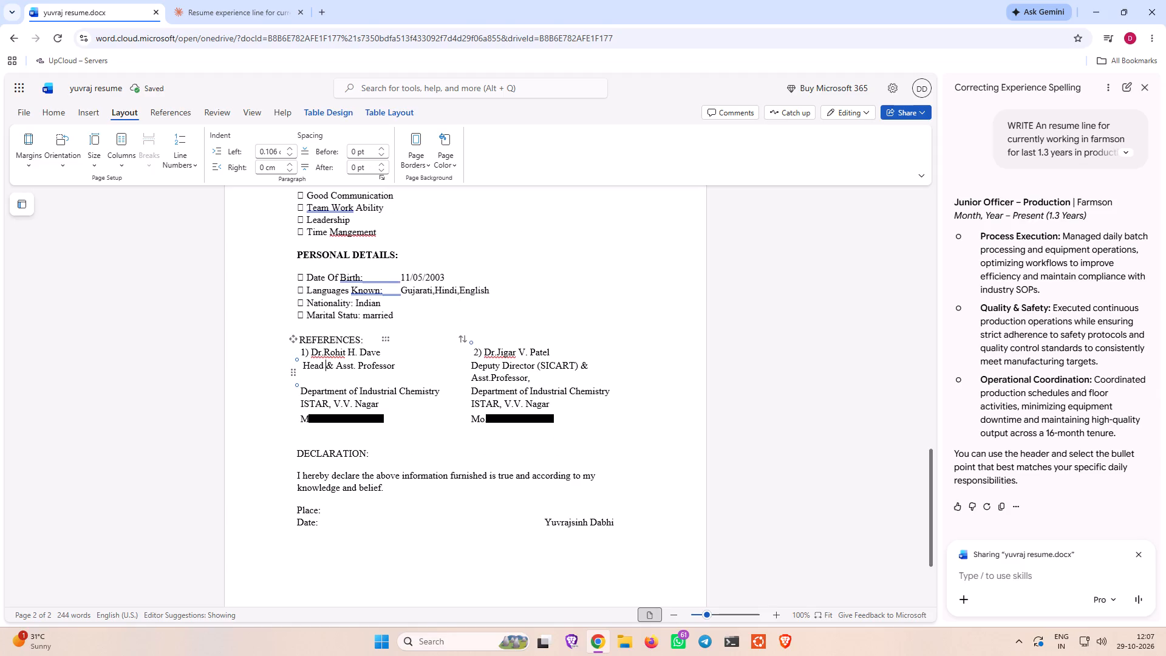
scroll(321, 350, up, 3)
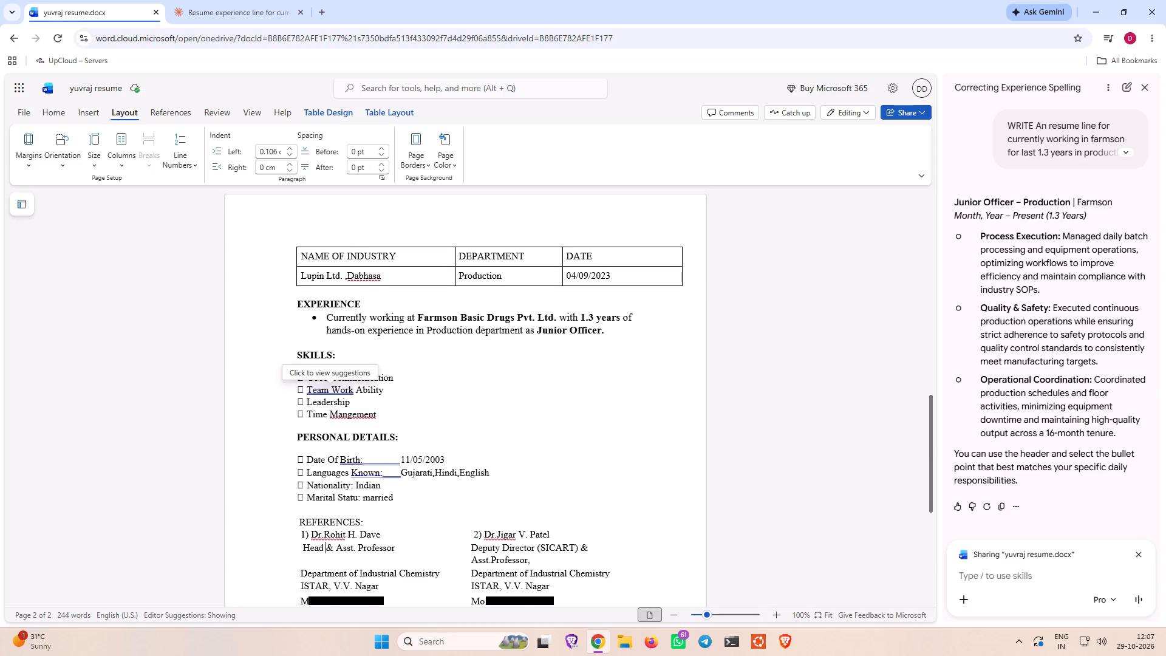
scroll(334, 390, up, 5)
click(293, 391)
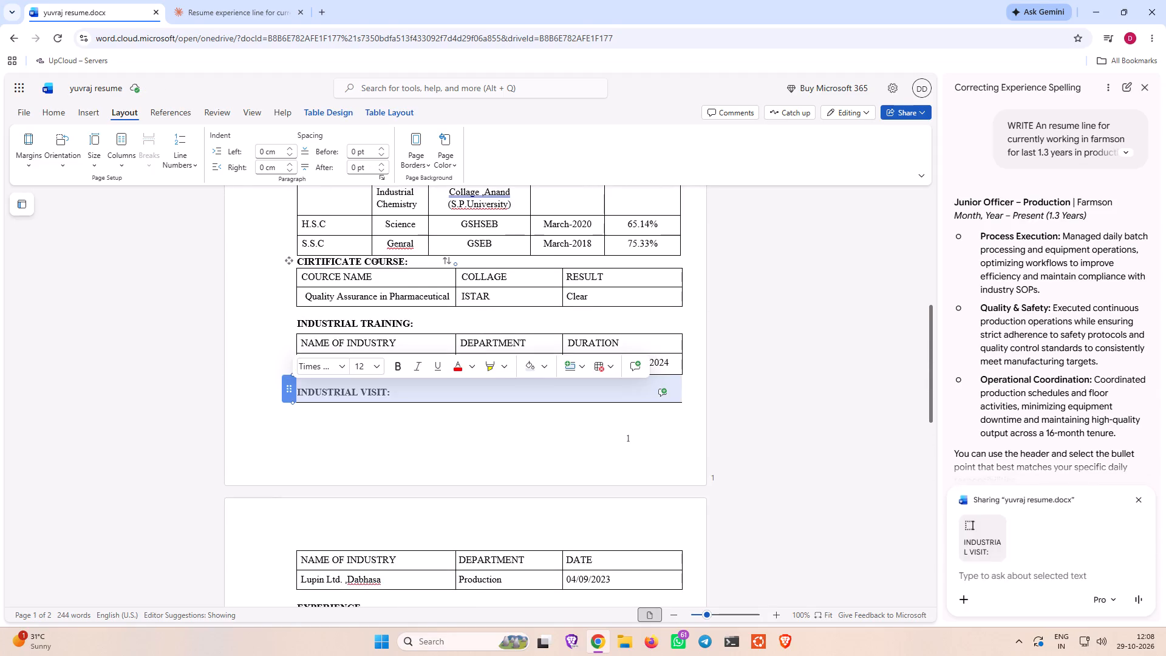
click(302, 392)
click(298, 391)
key(Return)
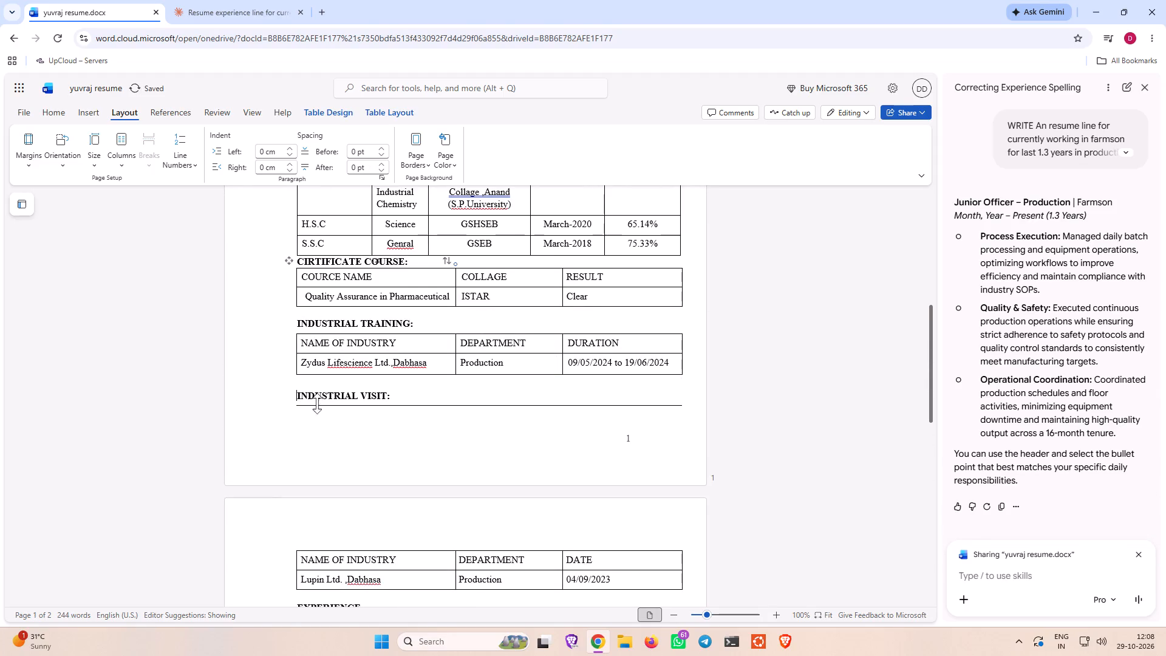
key(Return)
key(Return)
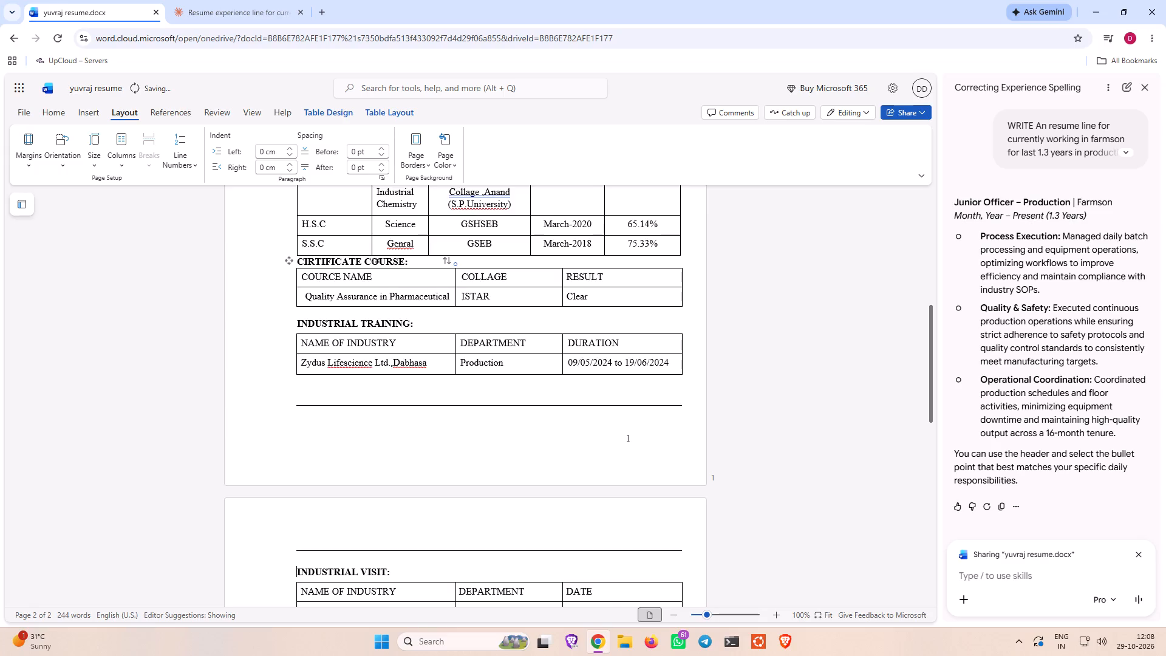
scroll(372, 433, down, 15)
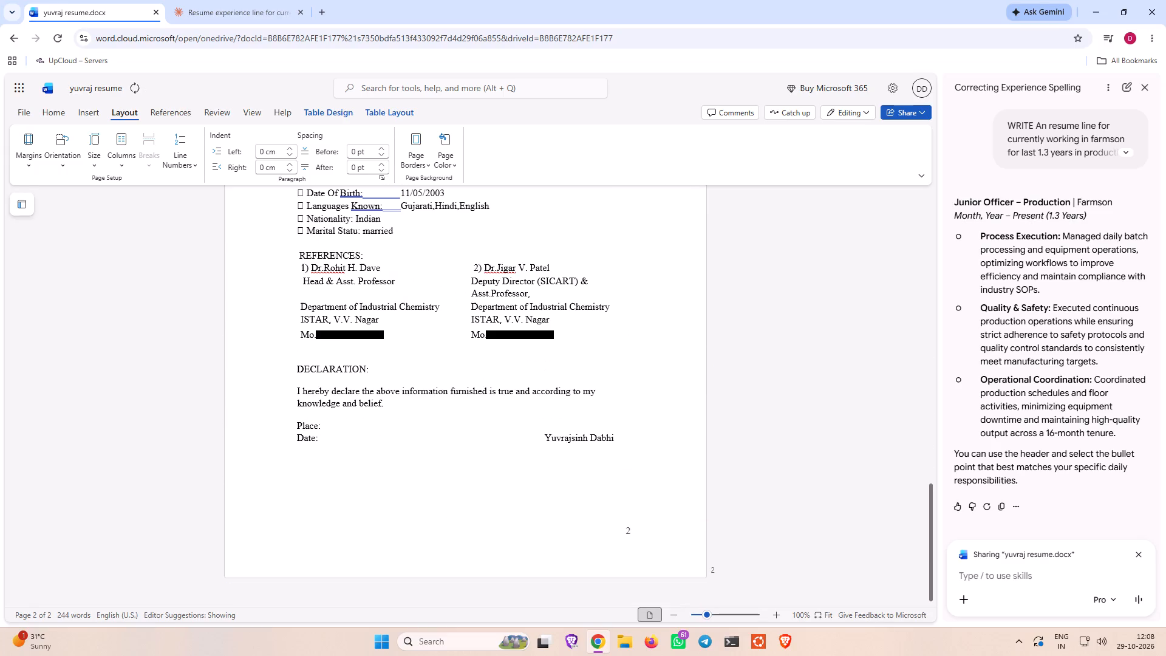
Check the spacing of the references table, declaration, Place and Date lines at the end of page 2.
scroll(400, 378, up, 2)
scroll(395, 380, down, 1)
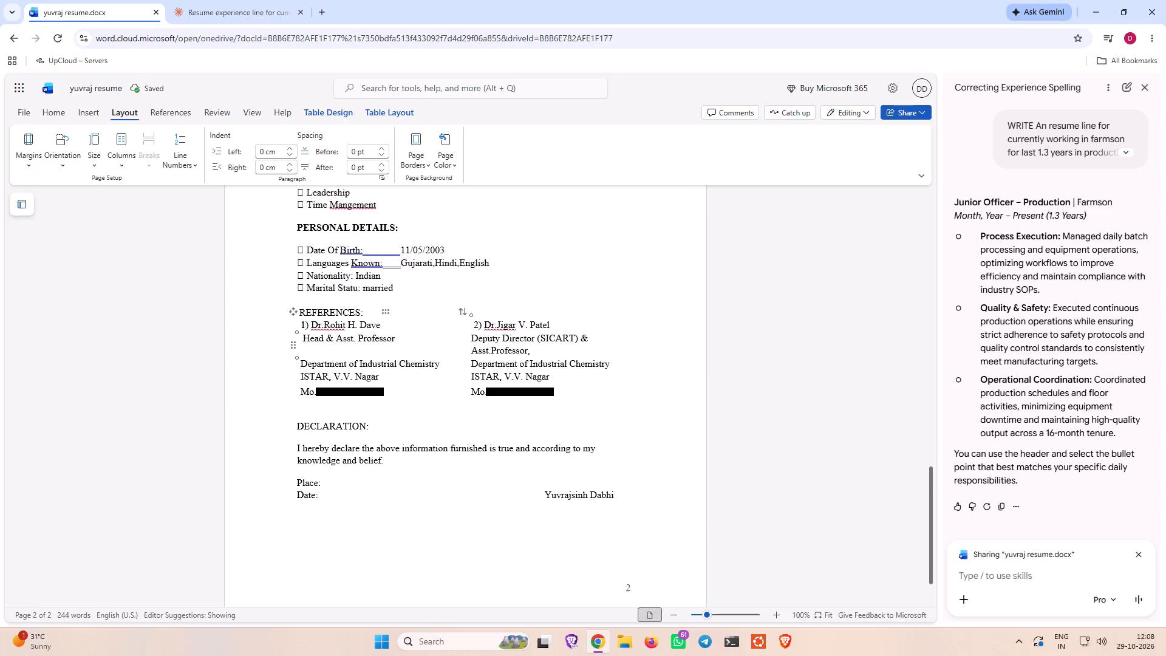
scroll(395, 380, down, 7)
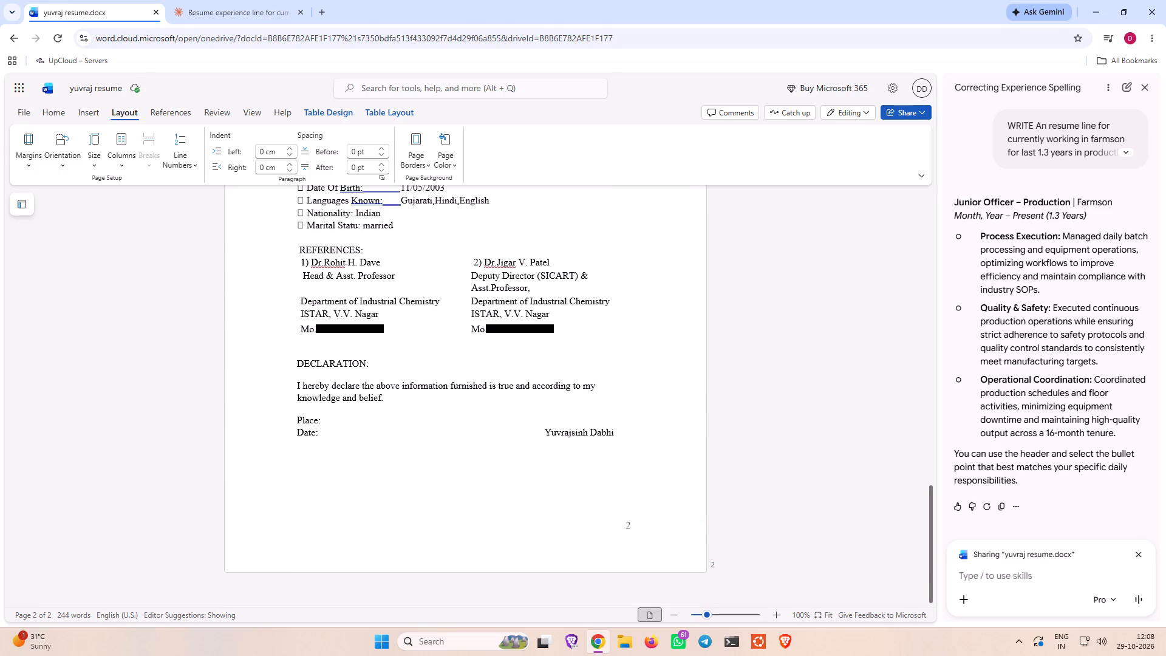
scroll(516, 463, up, 4)
scroll(516, 463, down, 6)
scroll(450, 408, up, 2)
click(343, 408)
click(343, 411)
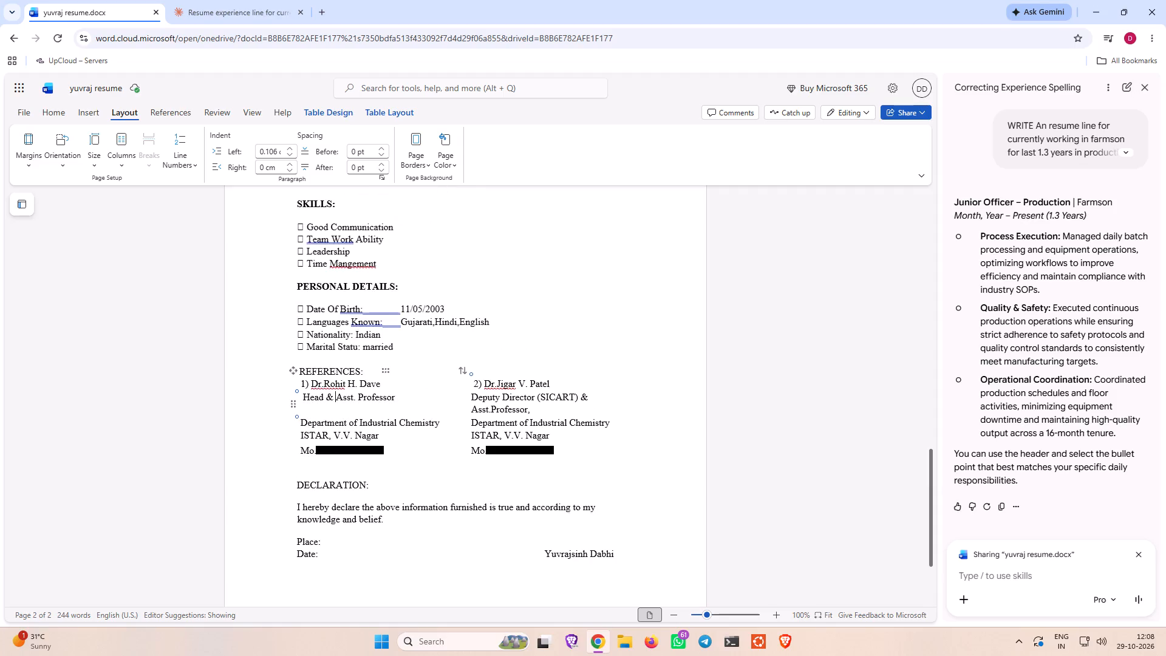
click(533, 414)
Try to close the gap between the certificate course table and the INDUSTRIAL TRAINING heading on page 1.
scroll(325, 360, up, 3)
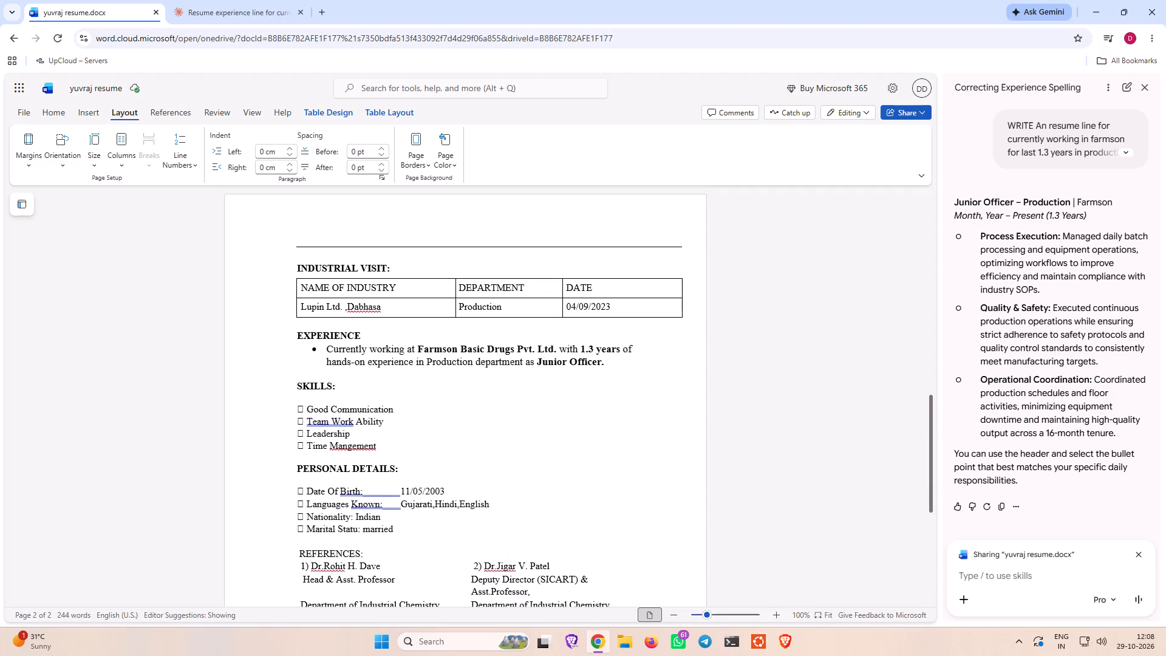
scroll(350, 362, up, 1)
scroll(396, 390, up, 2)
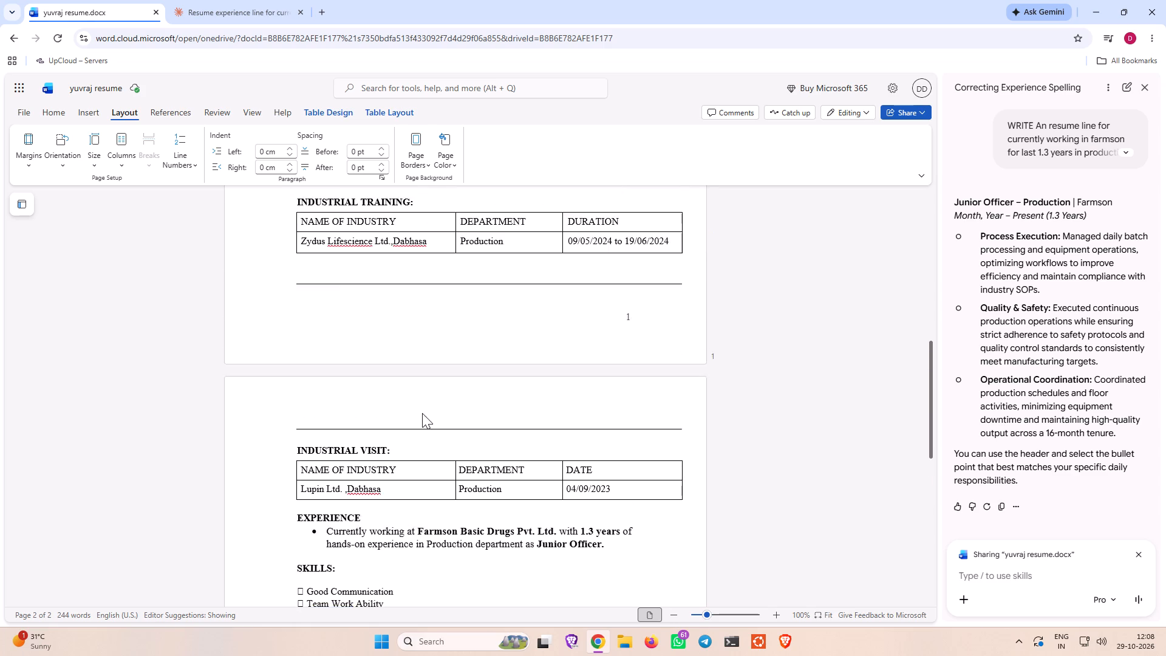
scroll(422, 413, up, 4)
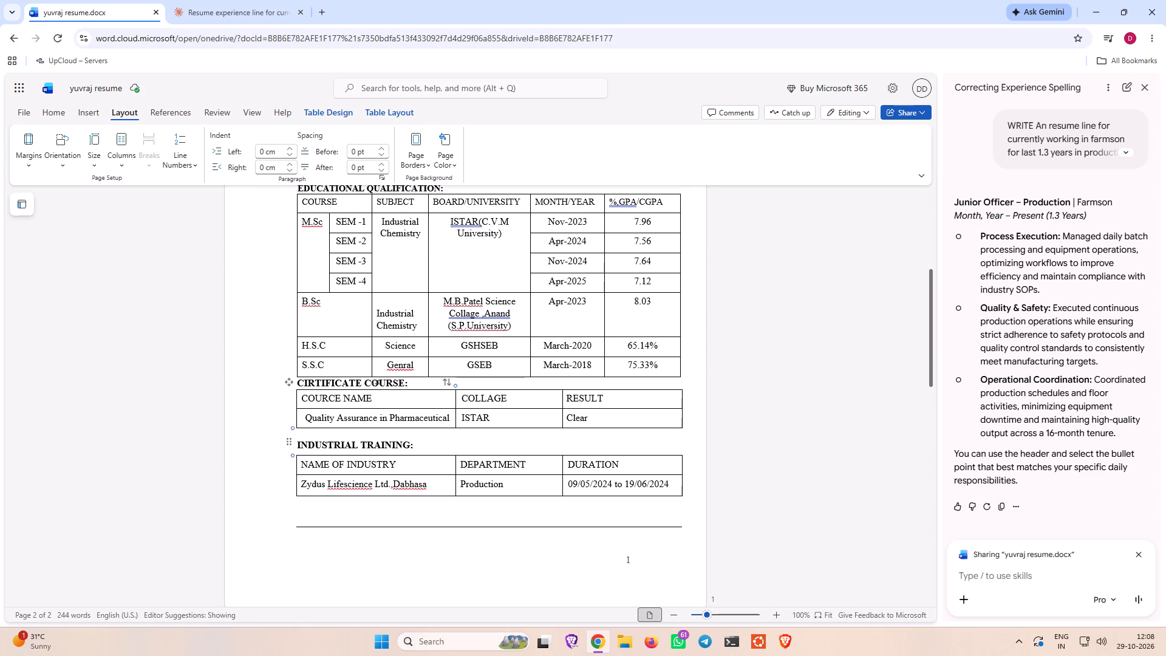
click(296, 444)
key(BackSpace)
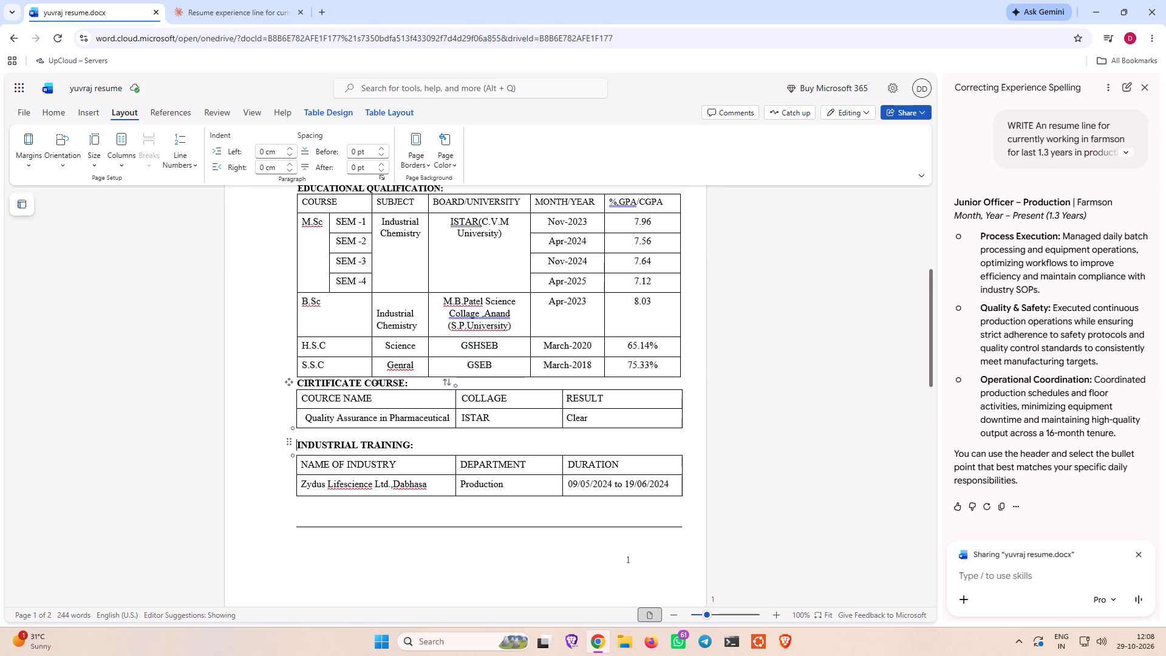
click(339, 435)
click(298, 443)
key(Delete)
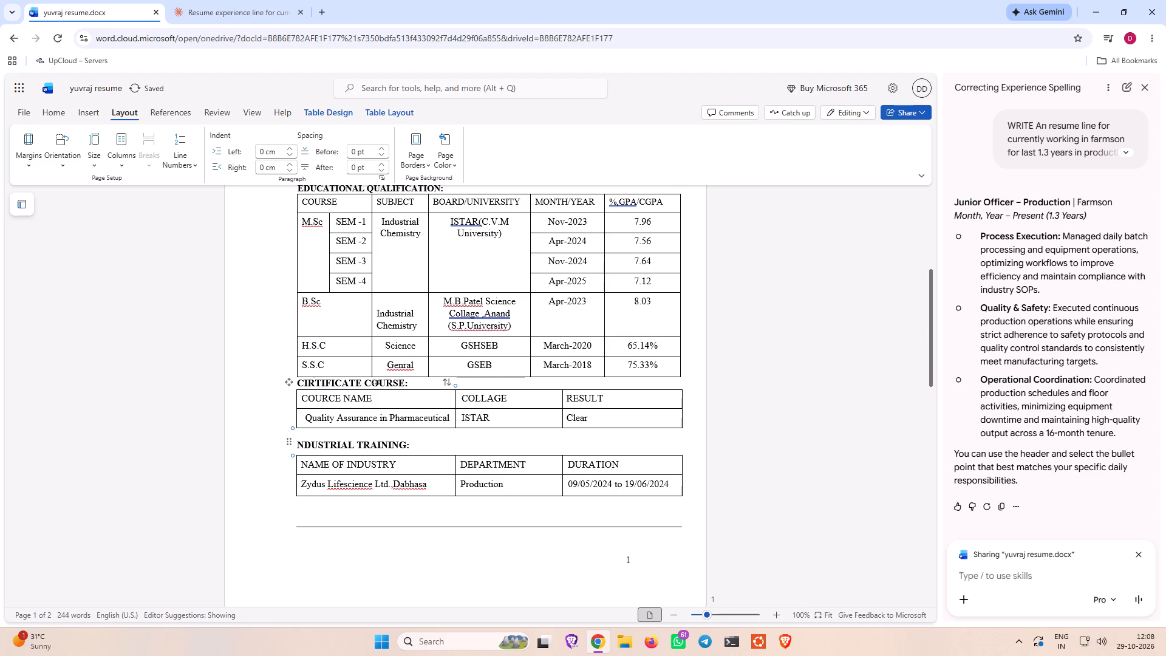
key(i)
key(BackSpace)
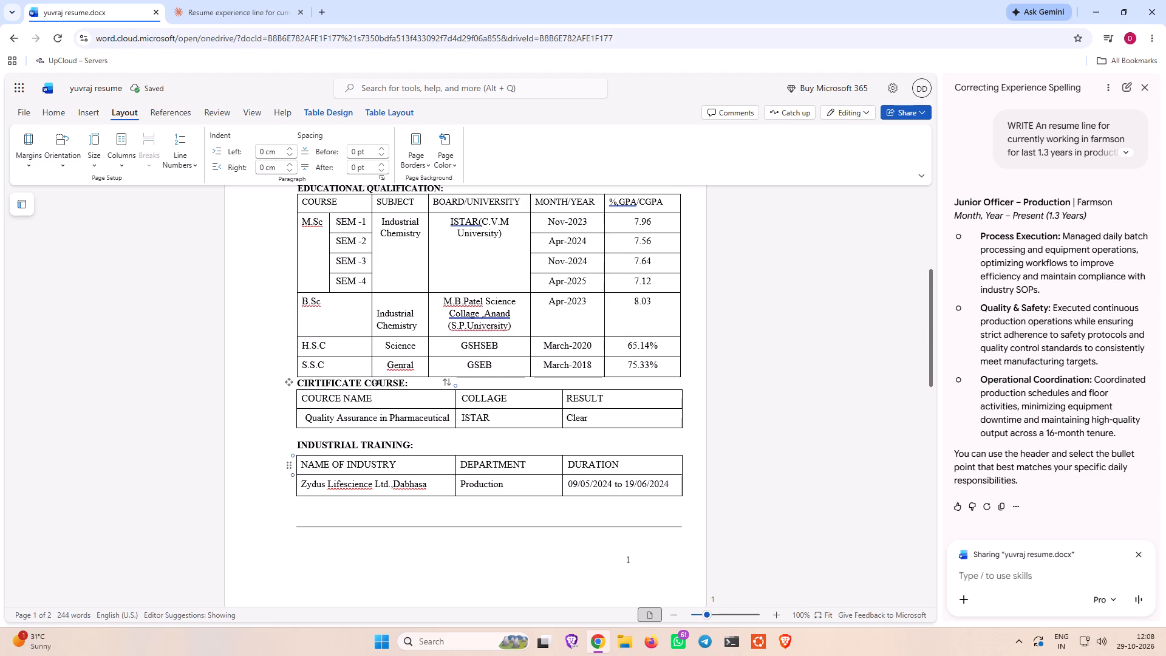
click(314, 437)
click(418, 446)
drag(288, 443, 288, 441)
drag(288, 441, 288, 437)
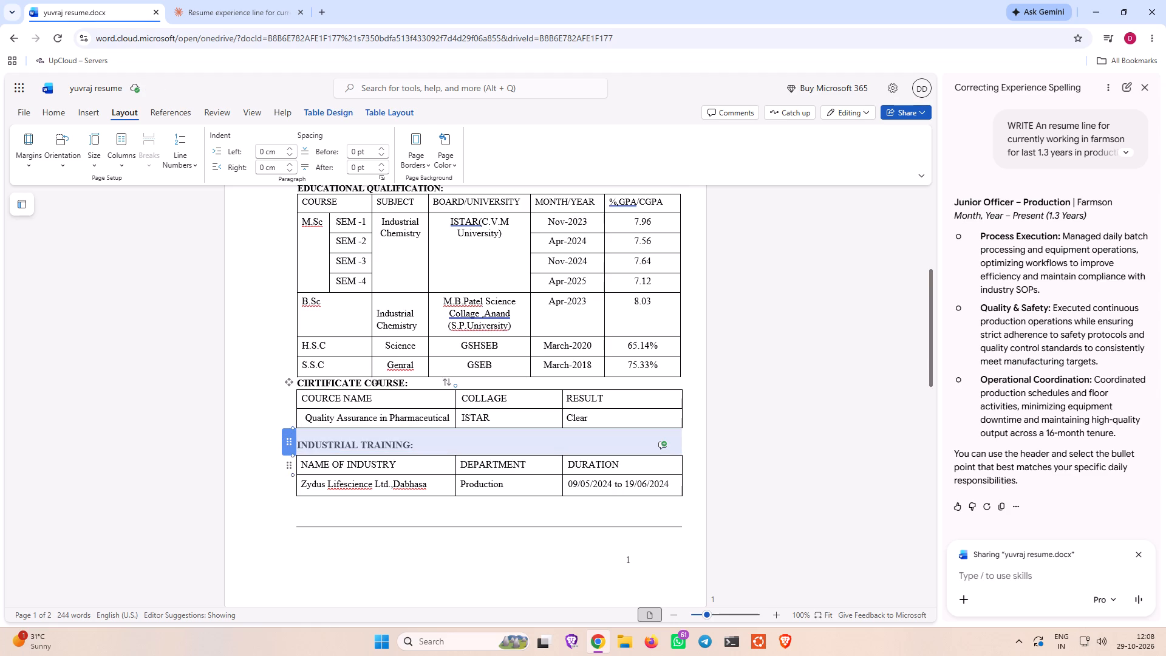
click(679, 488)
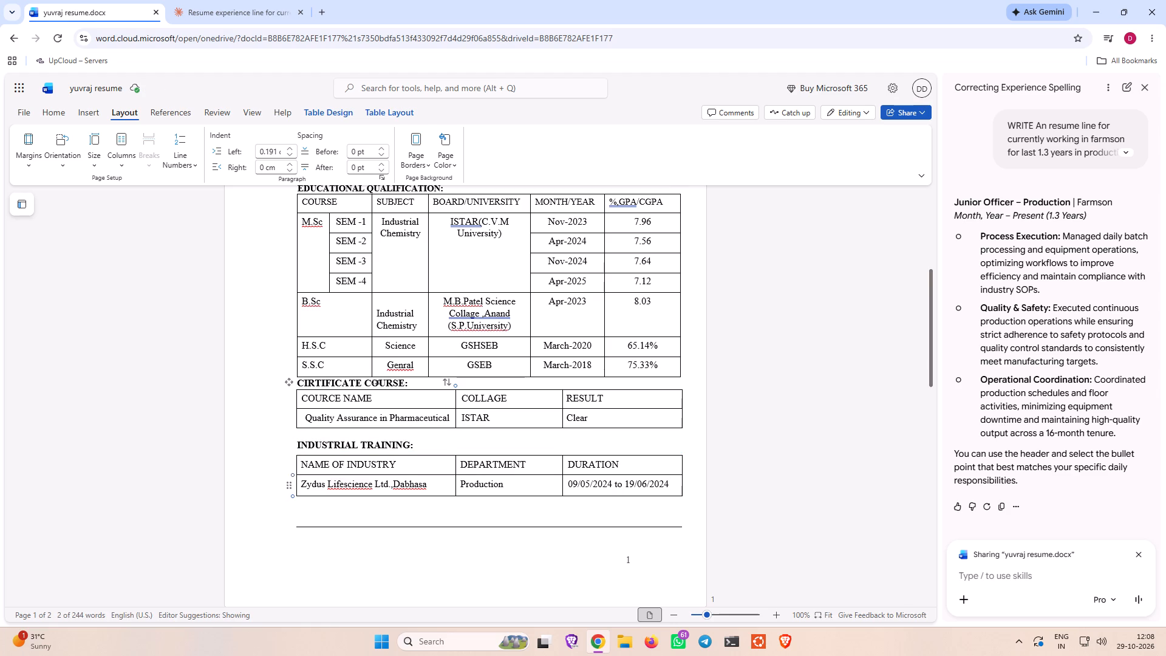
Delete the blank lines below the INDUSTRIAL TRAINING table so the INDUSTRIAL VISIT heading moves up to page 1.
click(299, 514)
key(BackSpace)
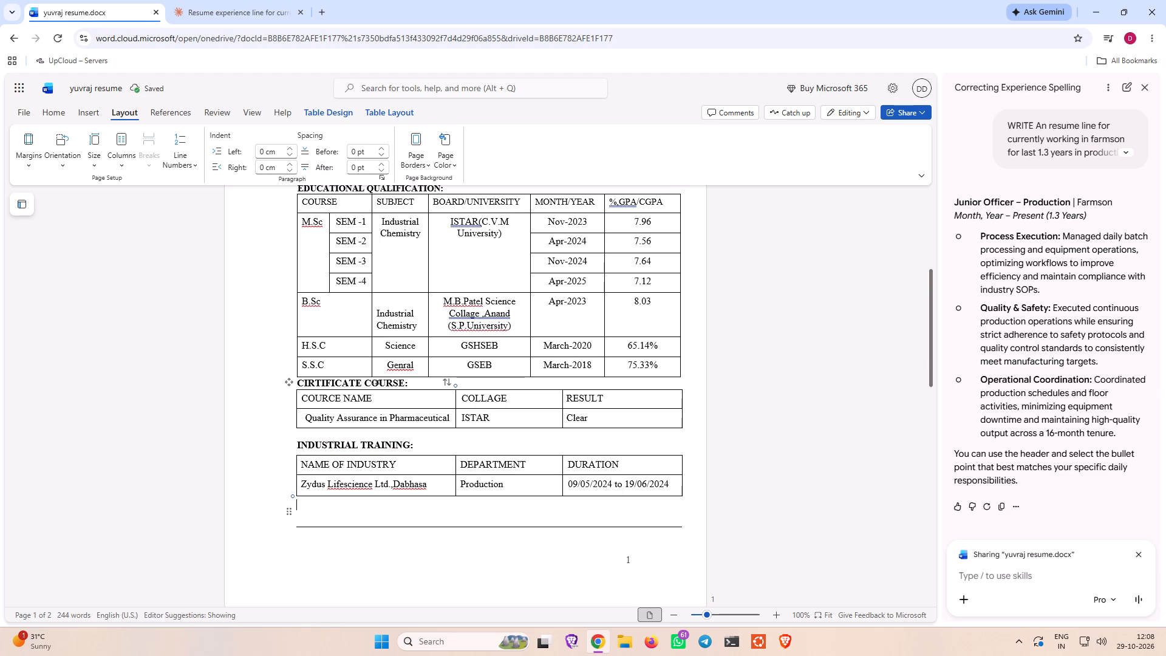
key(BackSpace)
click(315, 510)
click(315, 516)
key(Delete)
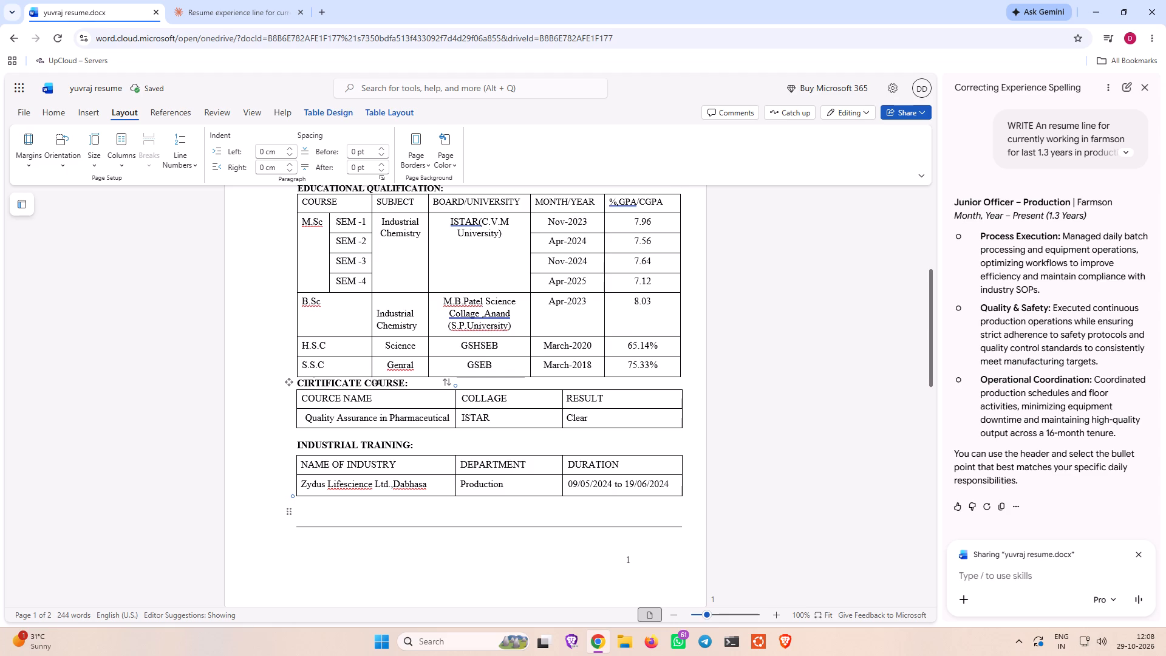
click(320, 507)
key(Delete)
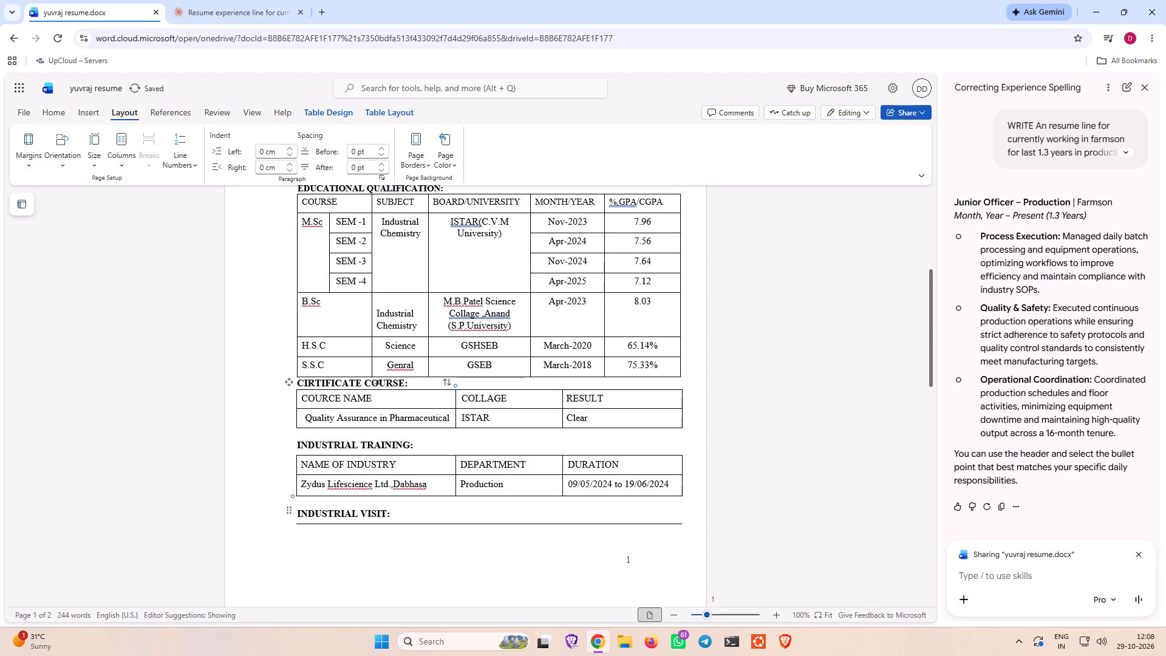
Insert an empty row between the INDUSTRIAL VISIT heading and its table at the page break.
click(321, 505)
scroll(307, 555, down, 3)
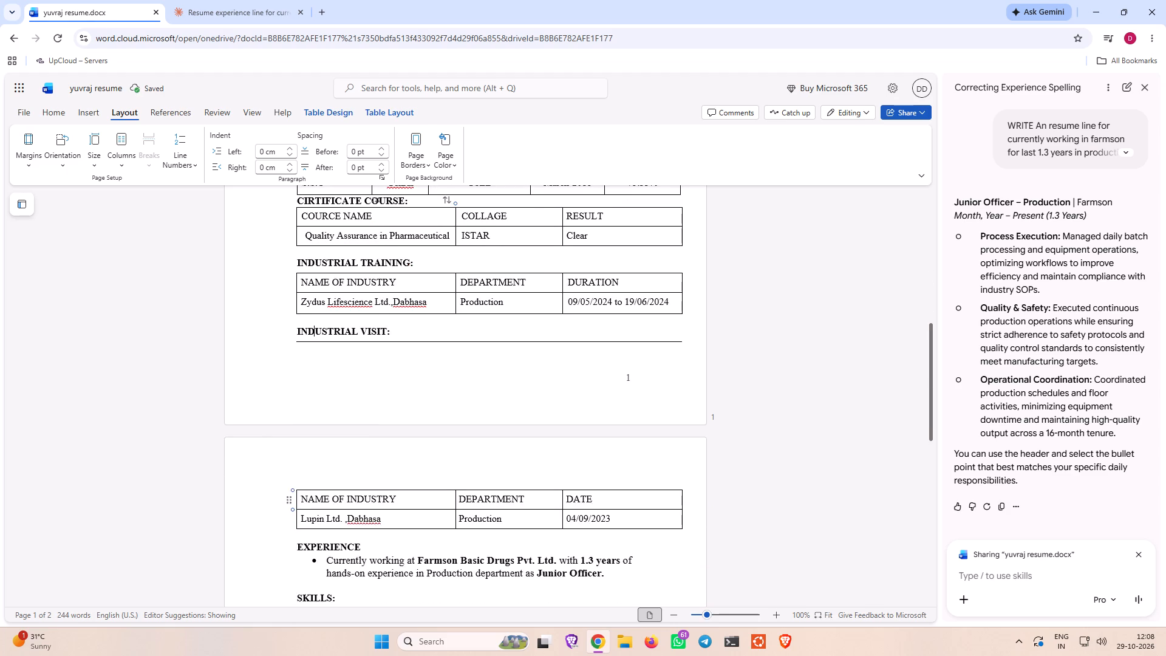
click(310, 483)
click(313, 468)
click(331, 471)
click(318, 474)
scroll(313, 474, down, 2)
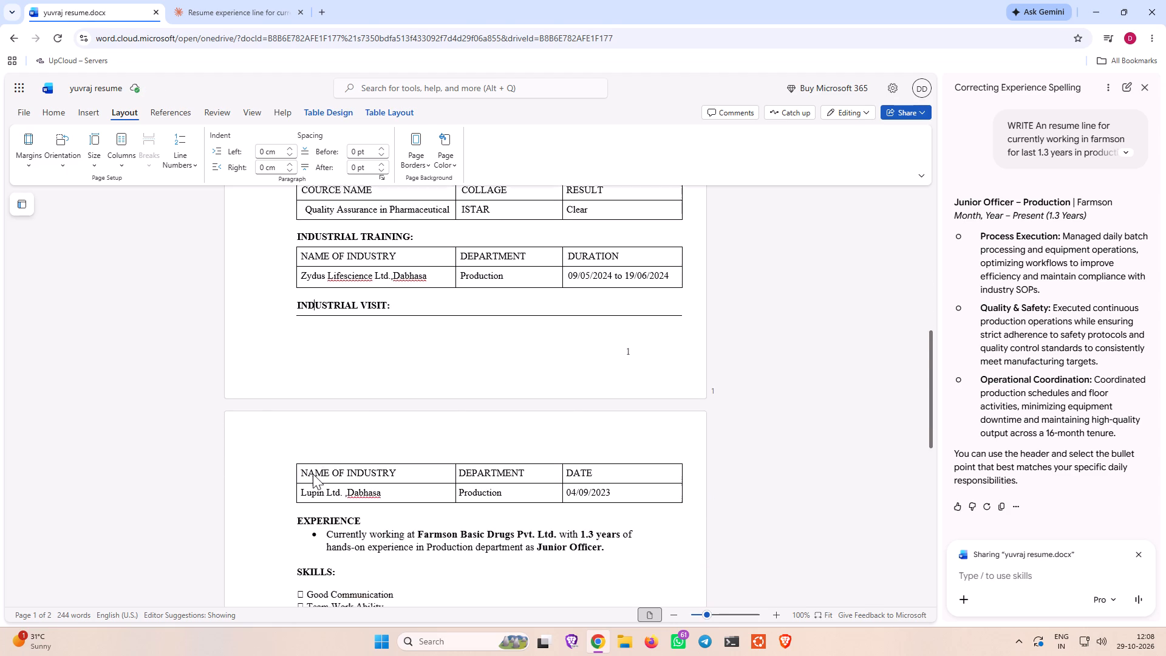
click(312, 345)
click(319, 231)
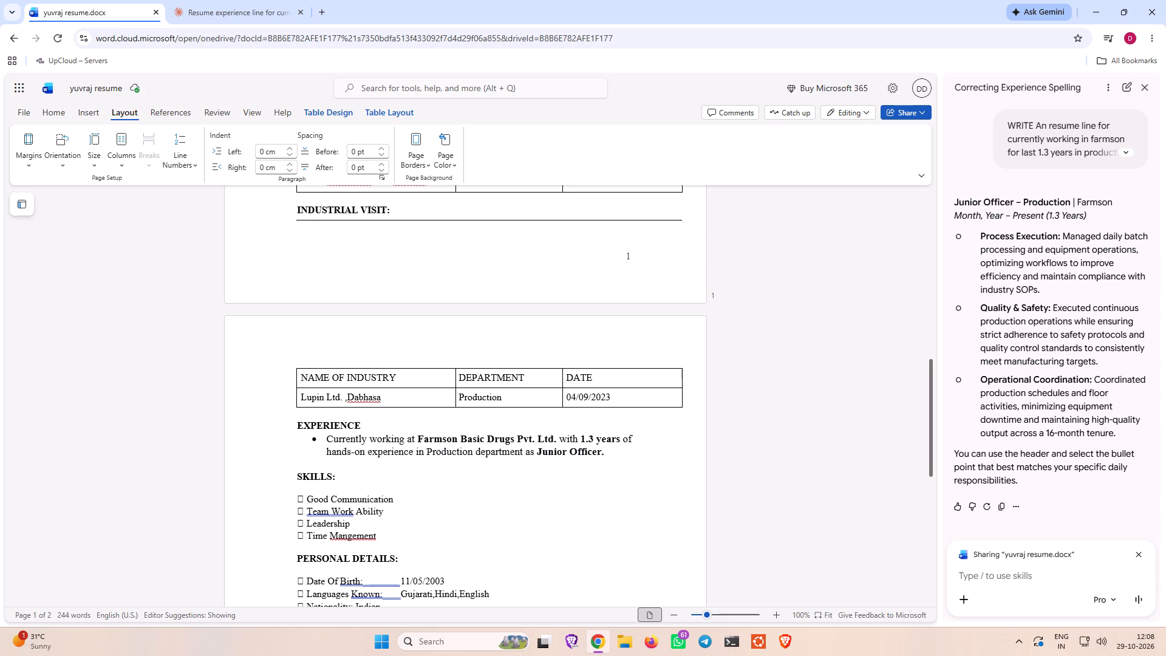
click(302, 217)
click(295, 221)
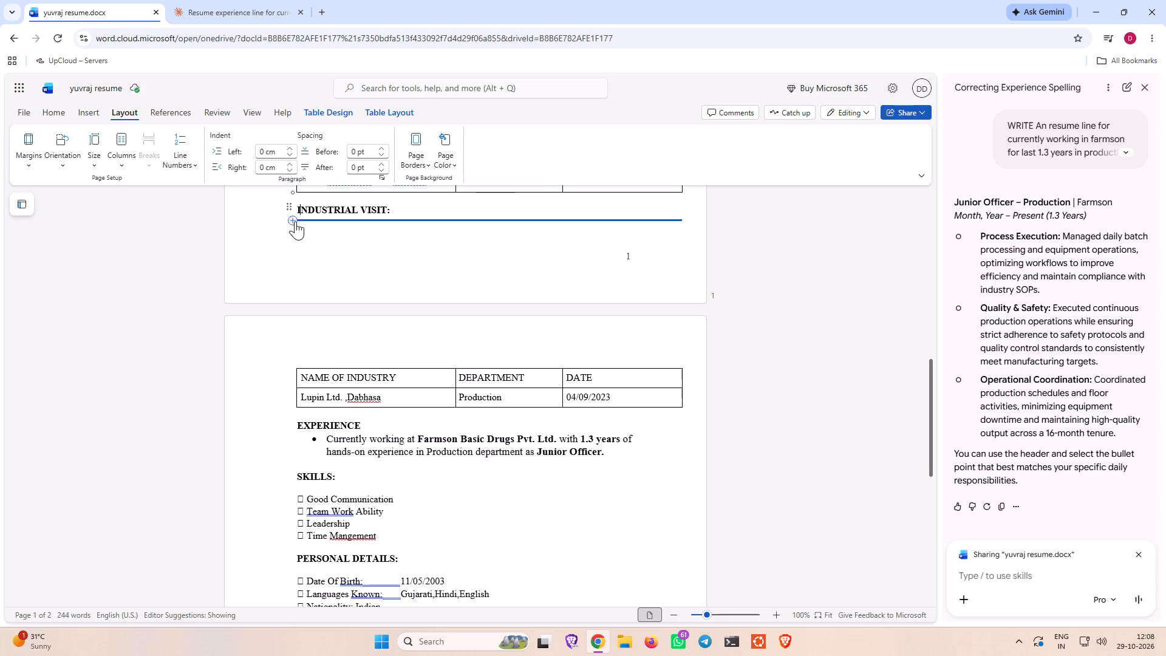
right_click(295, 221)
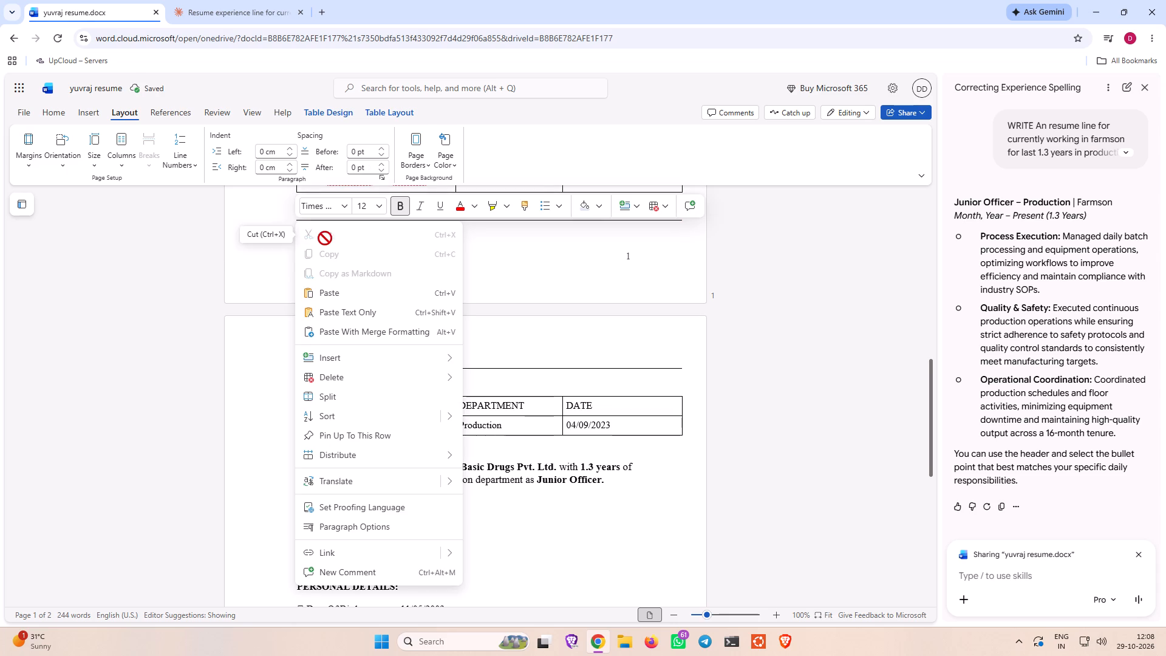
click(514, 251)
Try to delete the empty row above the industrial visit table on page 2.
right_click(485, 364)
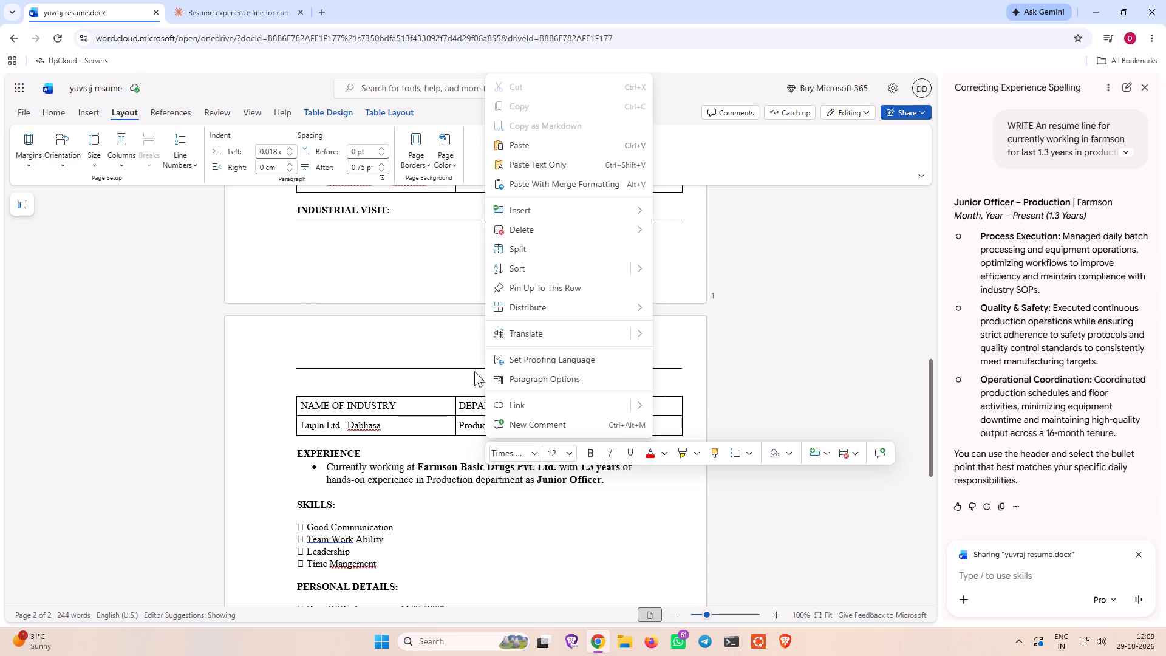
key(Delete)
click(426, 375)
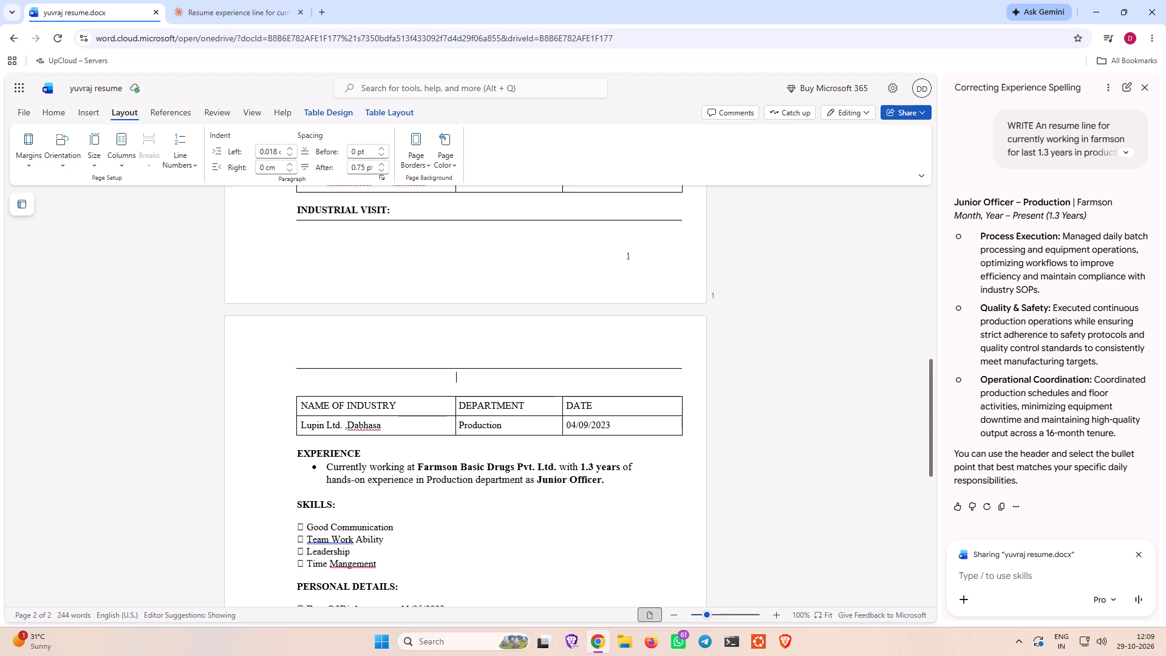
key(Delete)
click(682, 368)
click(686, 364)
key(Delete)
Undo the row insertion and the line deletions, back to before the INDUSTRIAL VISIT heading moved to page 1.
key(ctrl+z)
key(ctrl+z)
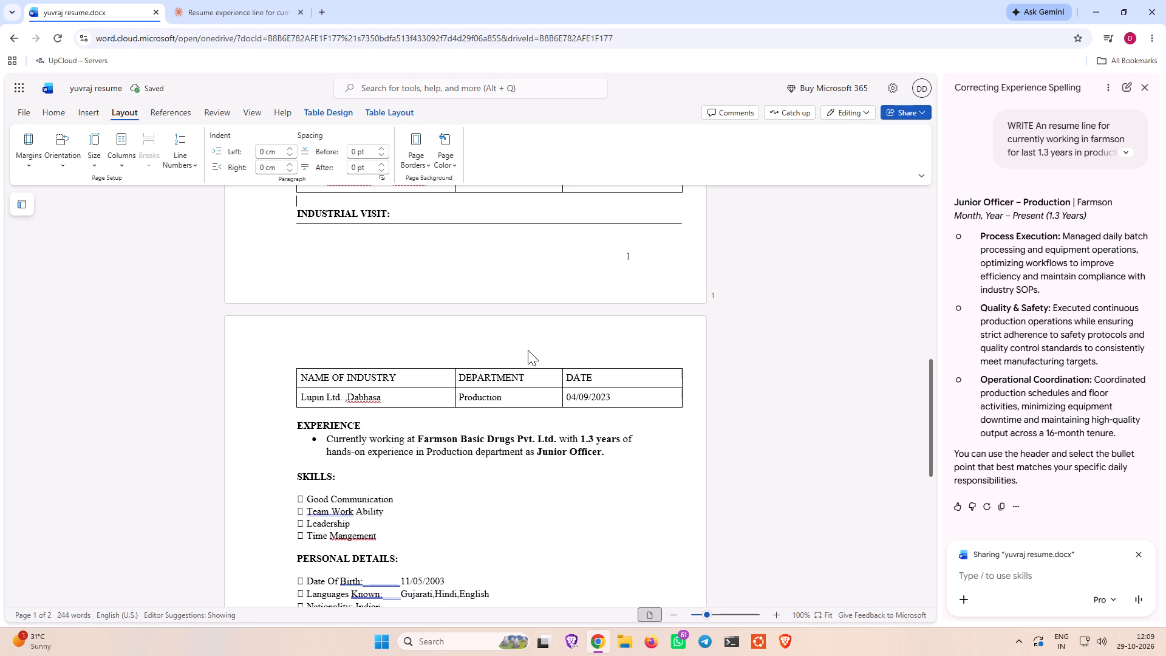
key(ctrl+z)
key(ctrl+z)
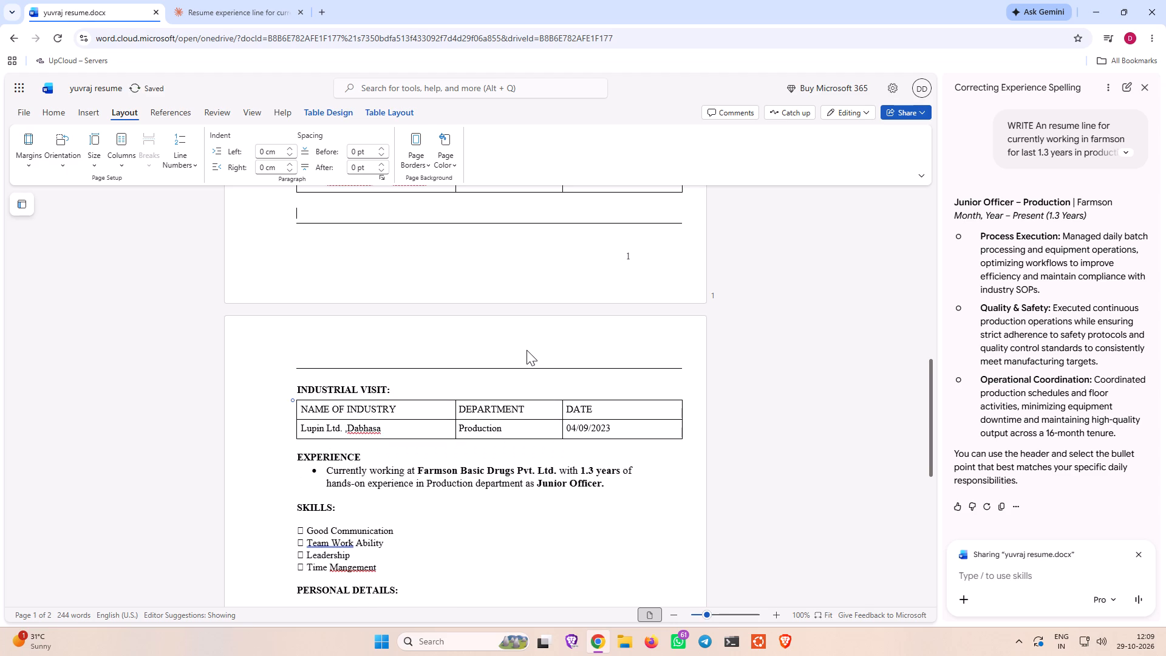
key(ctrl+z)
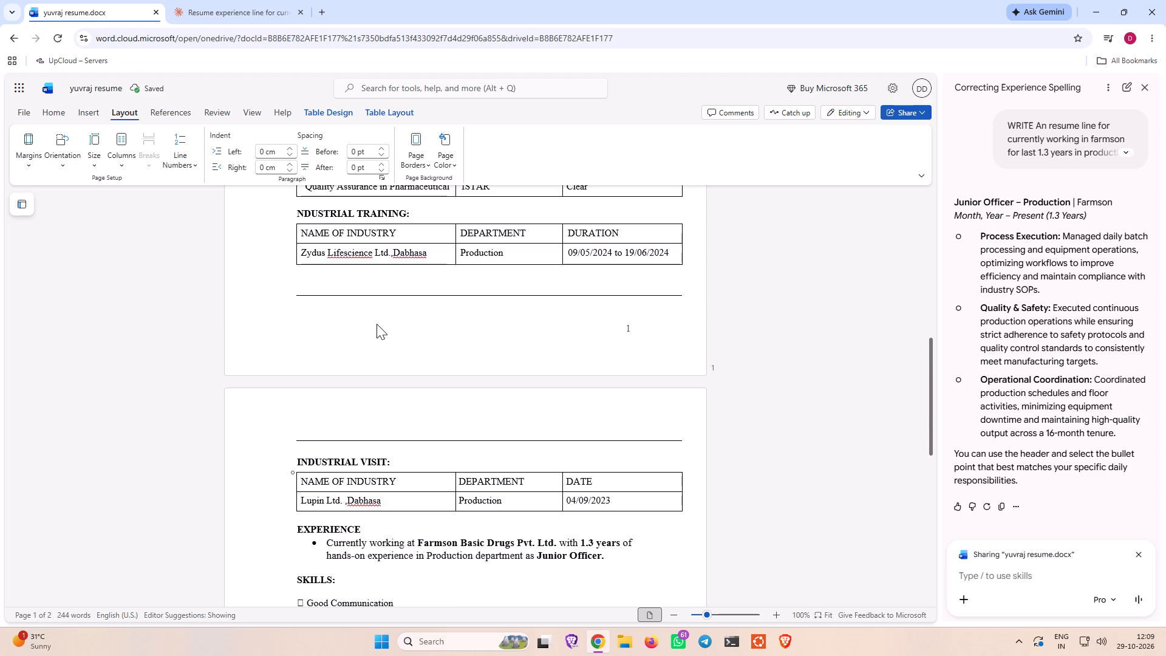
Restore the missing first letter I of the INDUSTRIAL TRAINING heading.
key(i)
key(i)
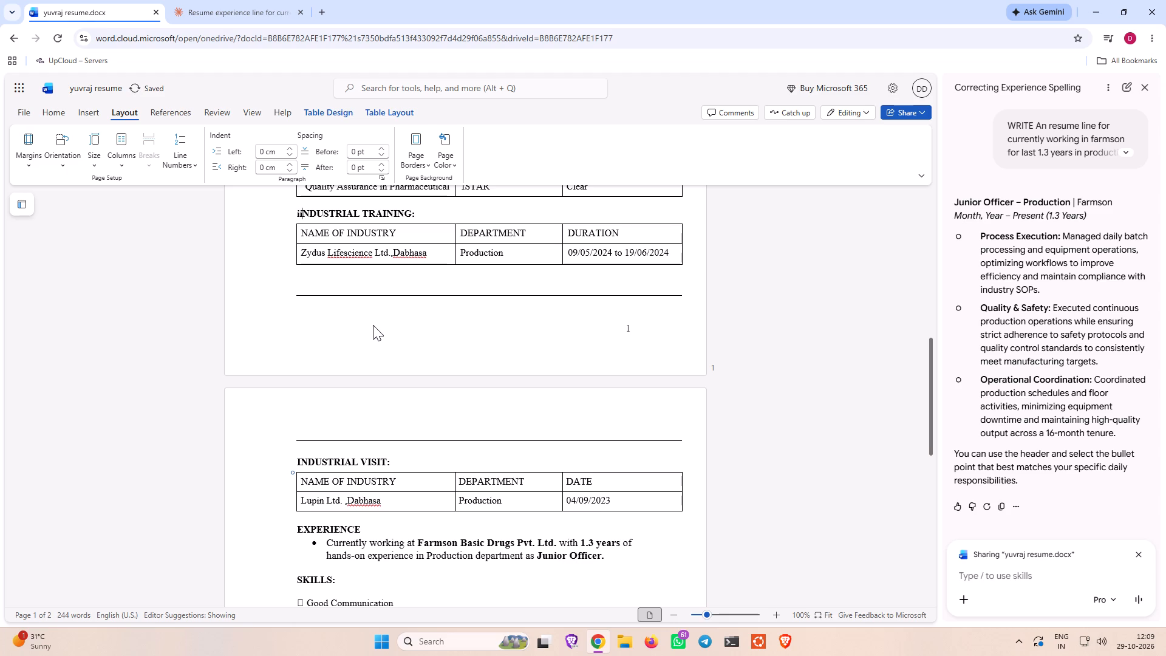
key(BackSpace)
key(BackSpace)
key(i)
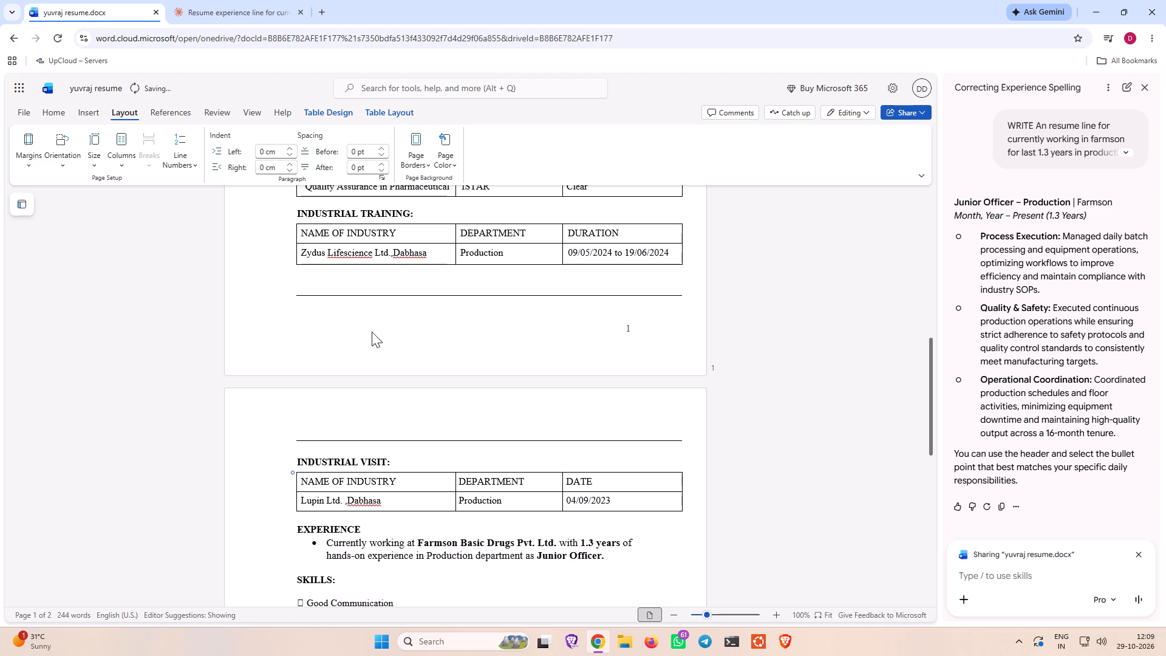
Delete one blank line between the INDUSTRIAL TRAINING table and the INDUSTRIAL VISIT heading.
click(360, 351)
key(Delete)
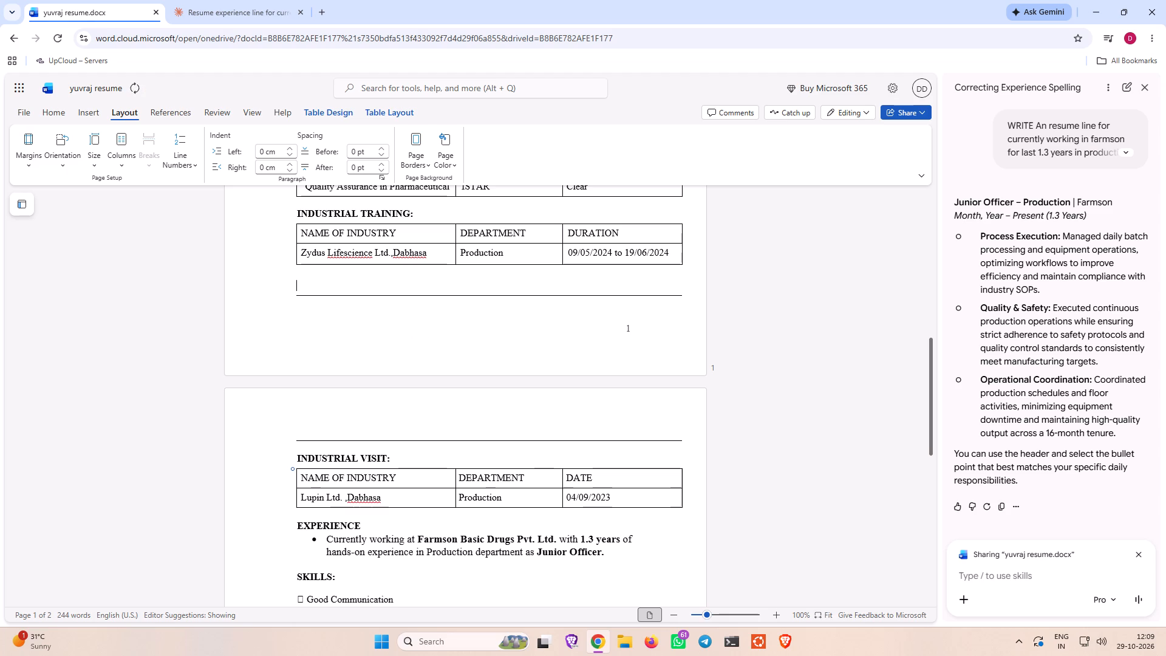
Save the resume document.
click(27, 112)
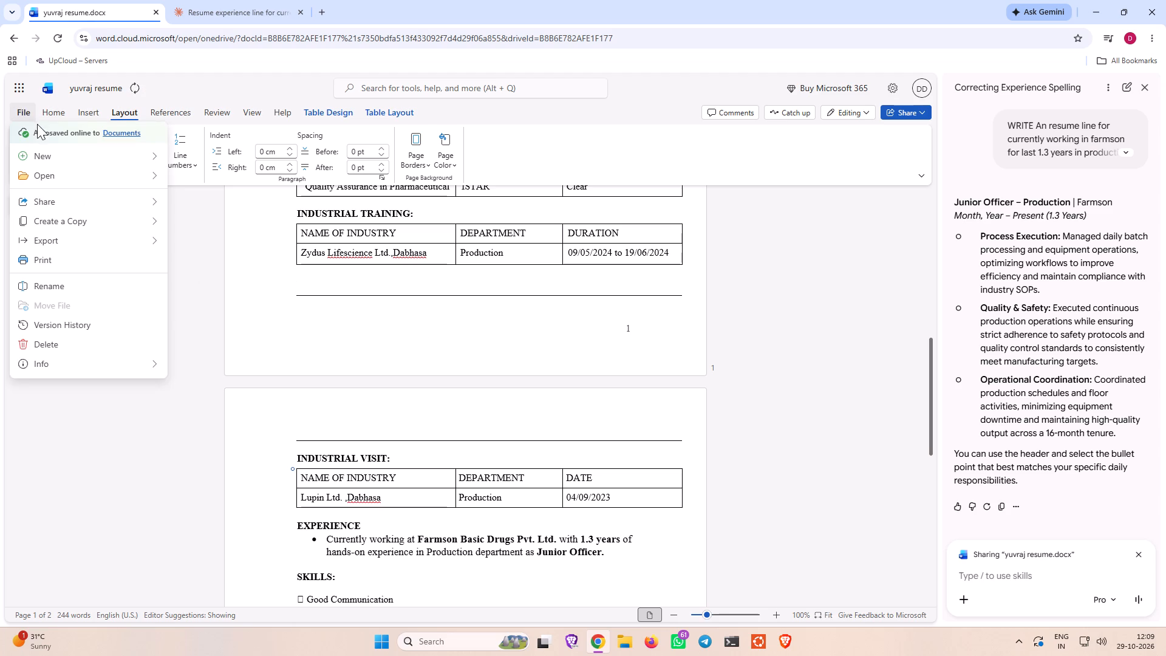
click(174, 306)
key(ctrl+s)
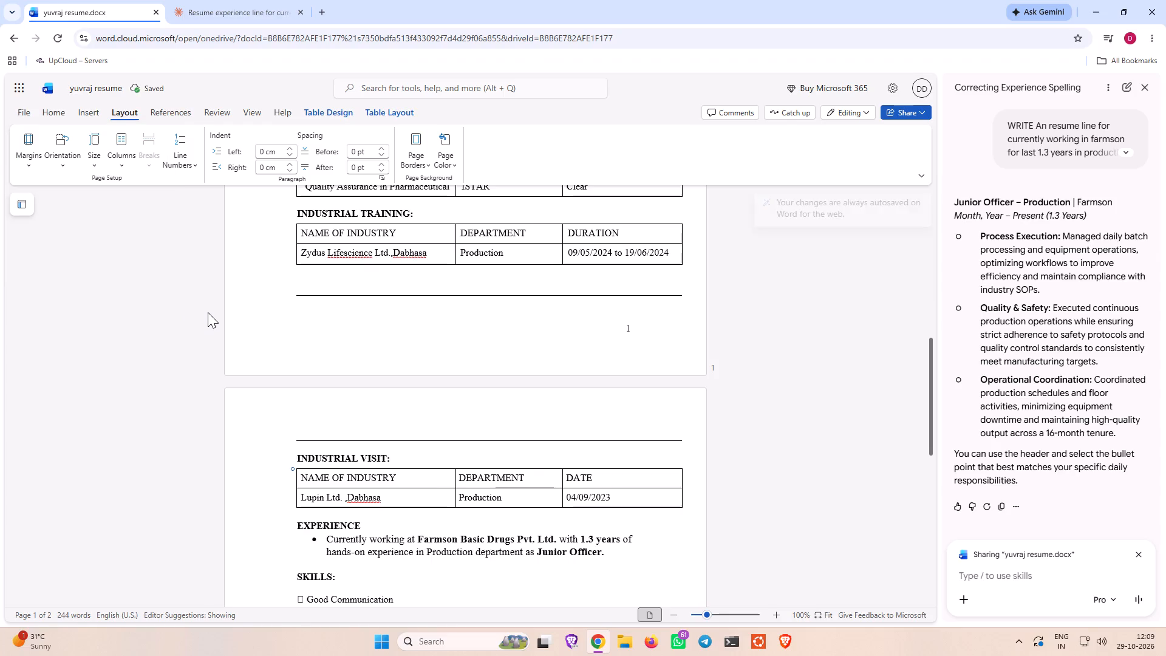
Review page 2 of the resume, and check the page breaks of every sheet in the print preview.
scroll(304, 366, down, 1)
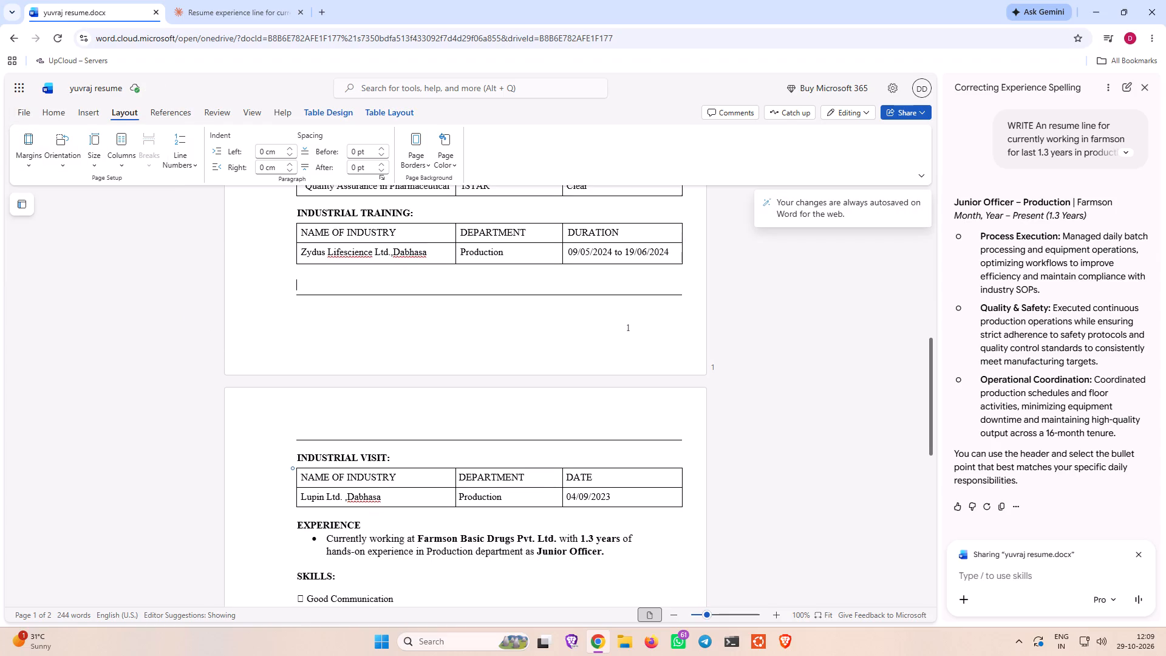
scroll(304, 366, down, 4)
scroll(454, 438, down, 3)
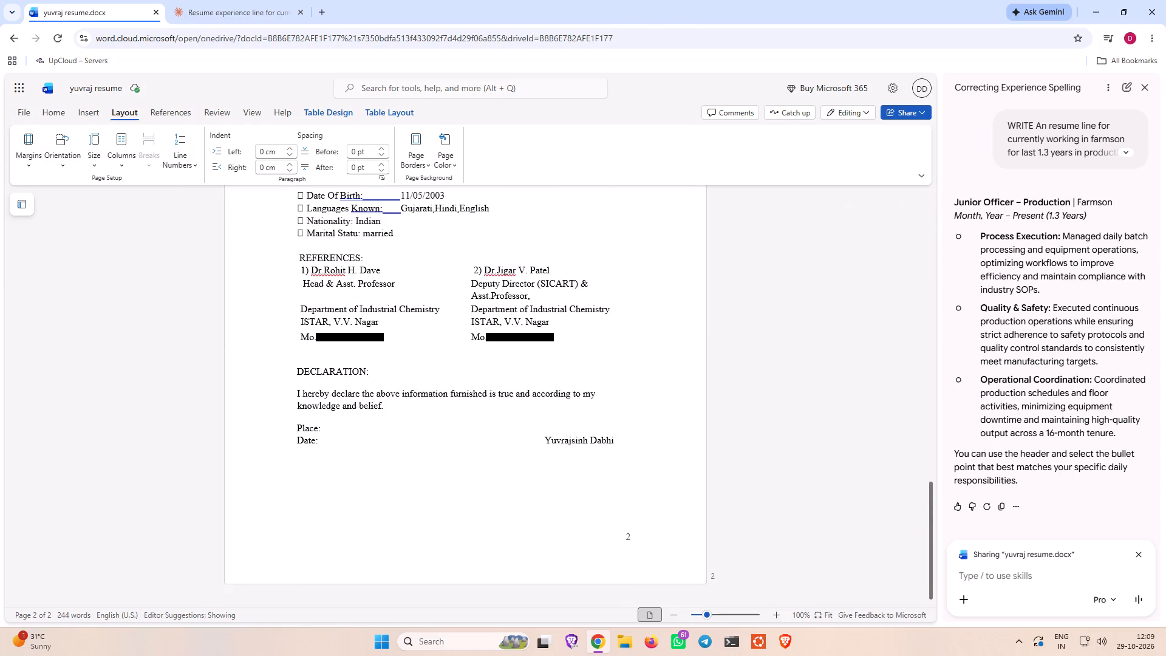
scroll(407, 448, down, 3)
scroll(406, 448, up, 4)
click(22, 115)
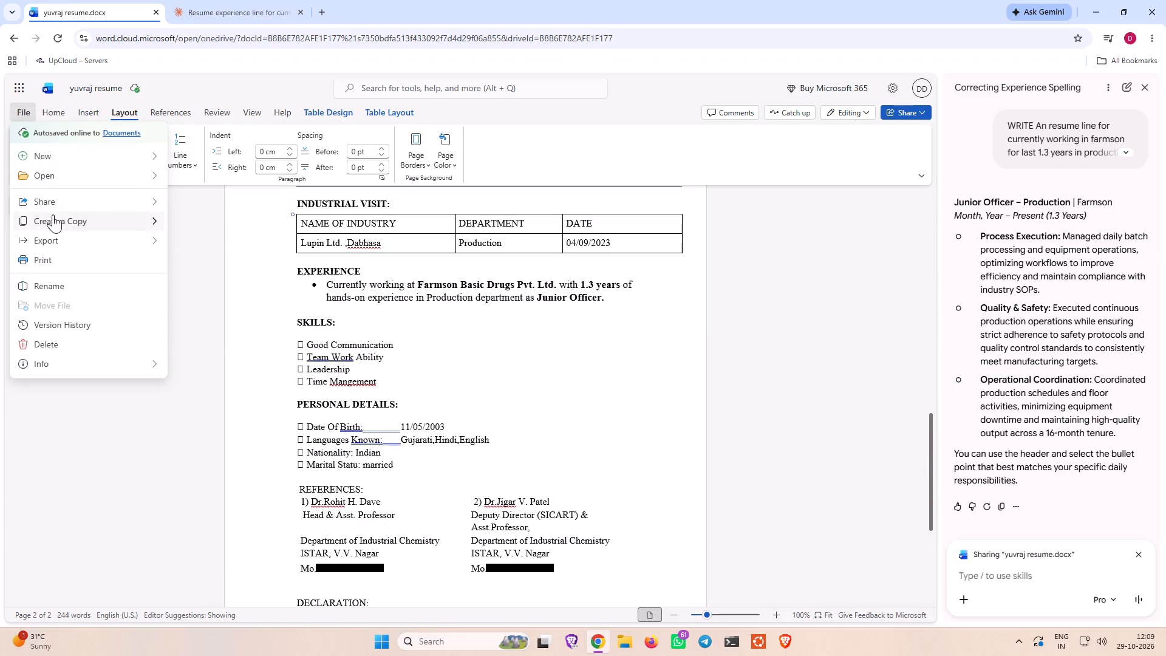
click(71, 261)
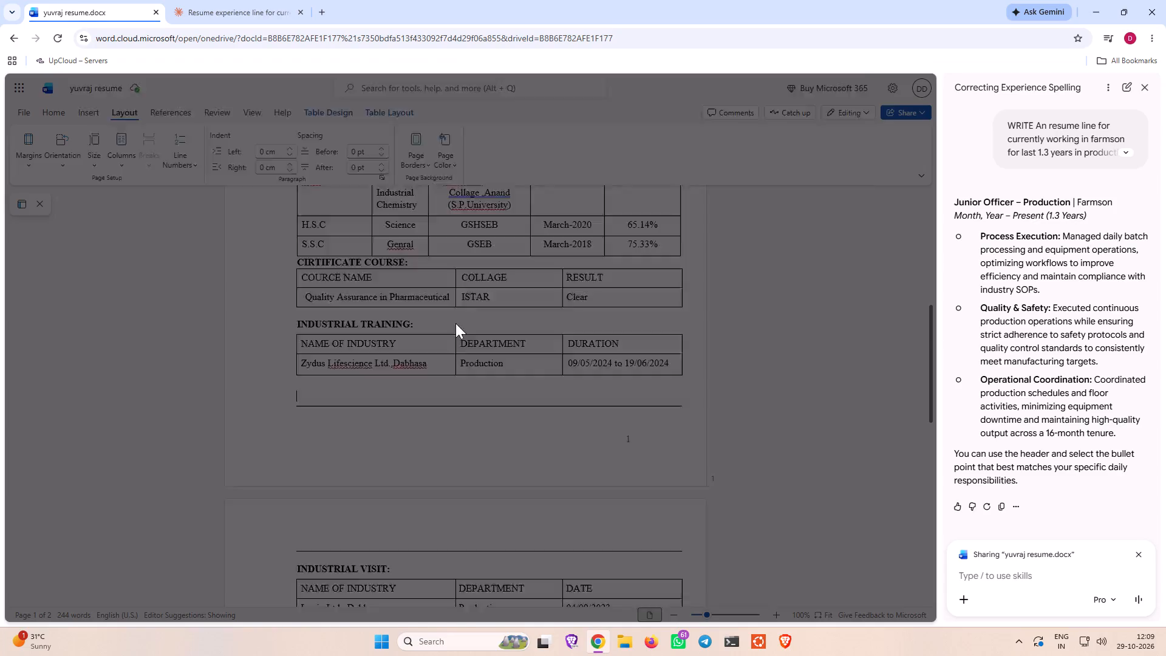
scroll(361, 349, down, 5)
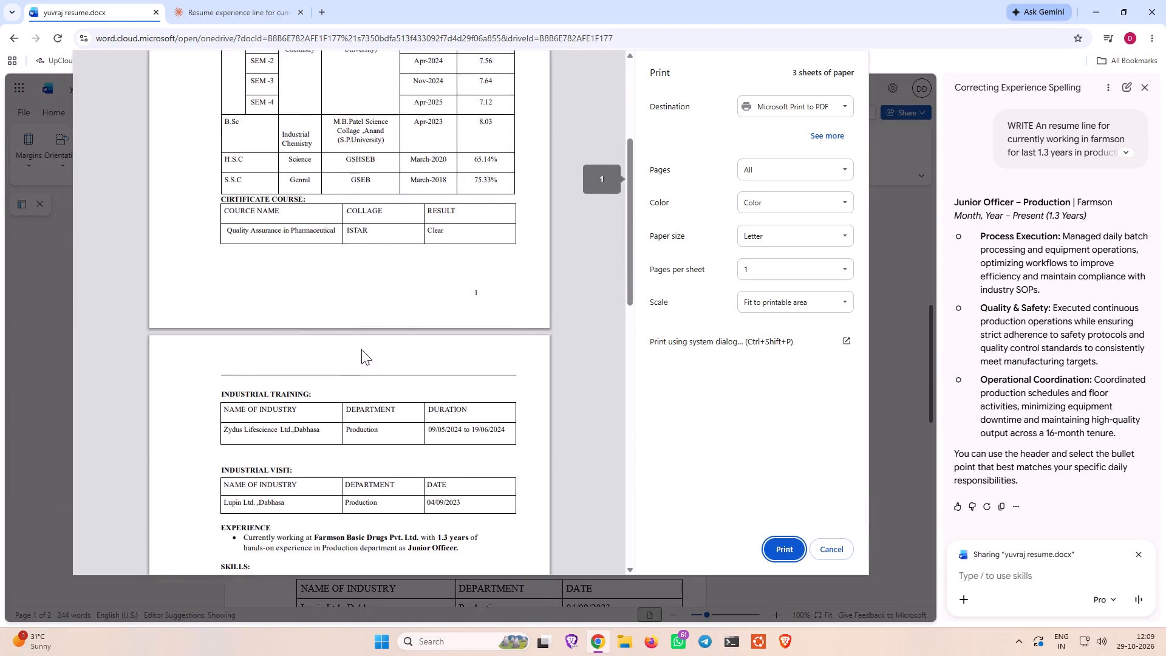
scroll(361, 349, down, 8)
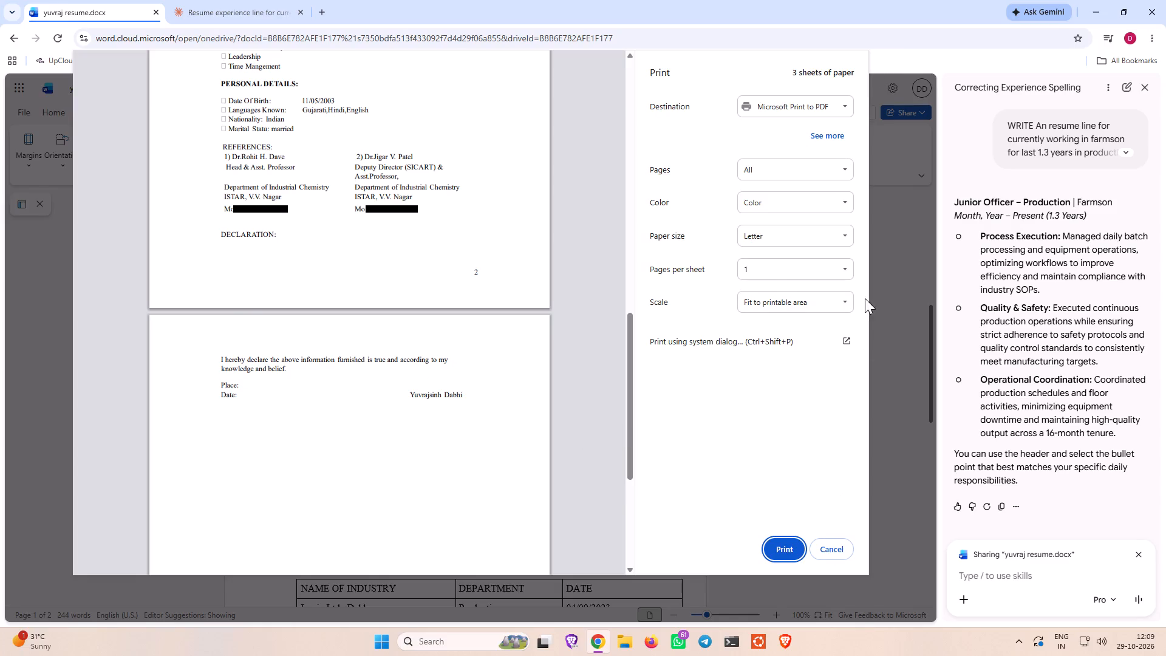
Set the print scale to Fit to paper and close the print preview without printing.
click(836, 299)
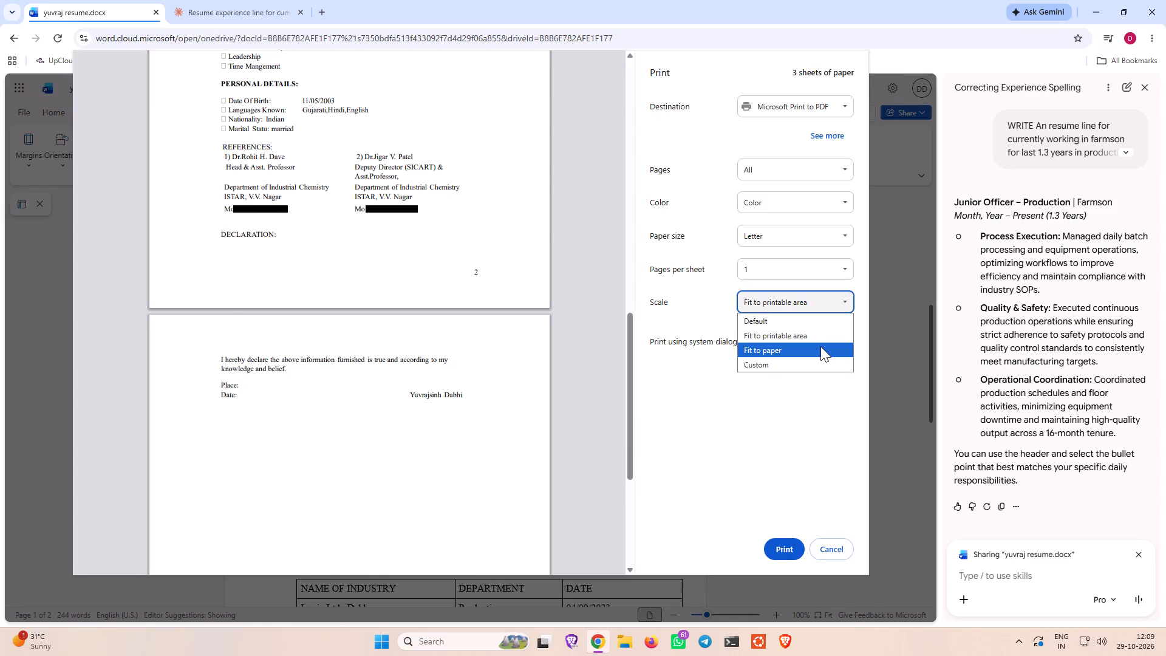
click(820, 346)
click(838, 547)
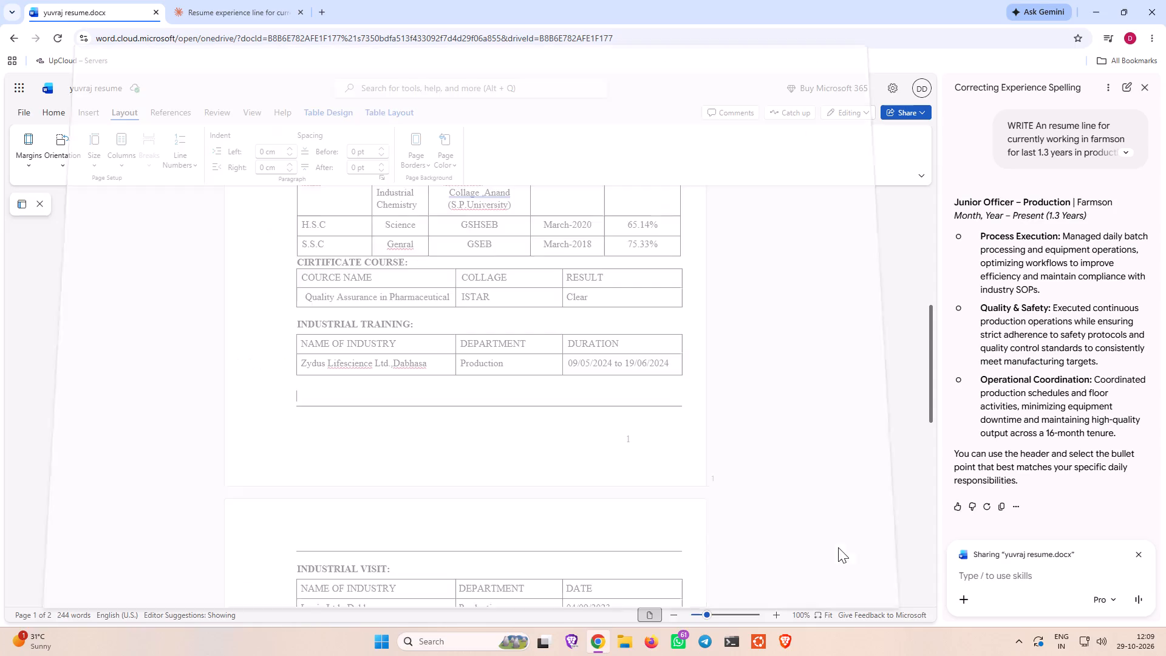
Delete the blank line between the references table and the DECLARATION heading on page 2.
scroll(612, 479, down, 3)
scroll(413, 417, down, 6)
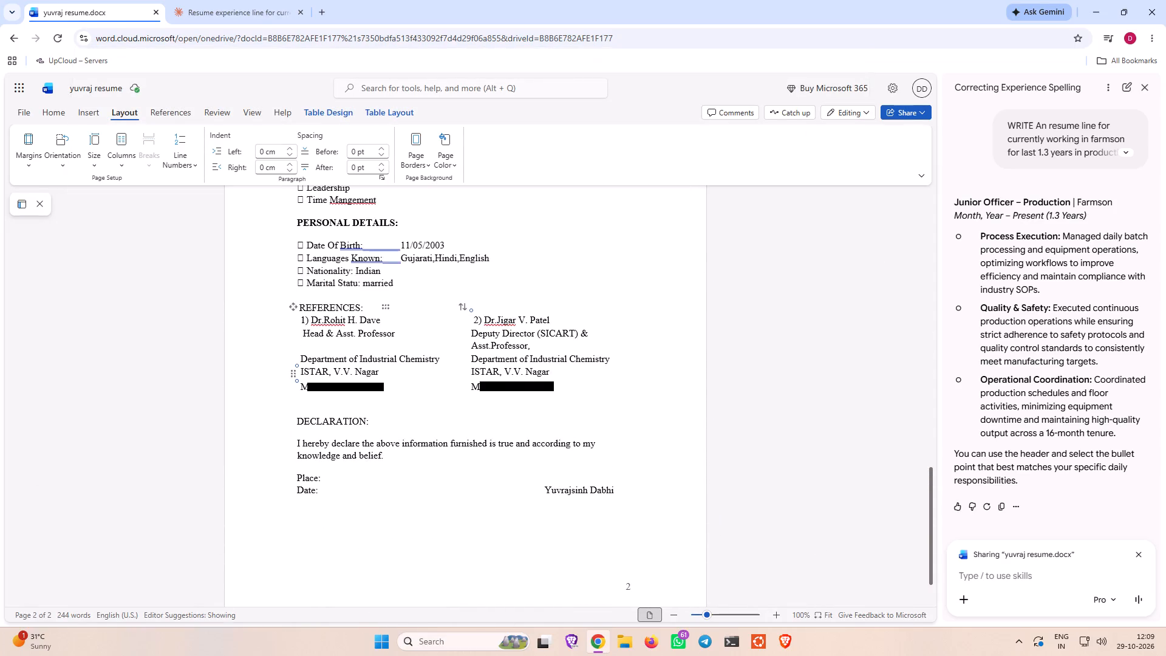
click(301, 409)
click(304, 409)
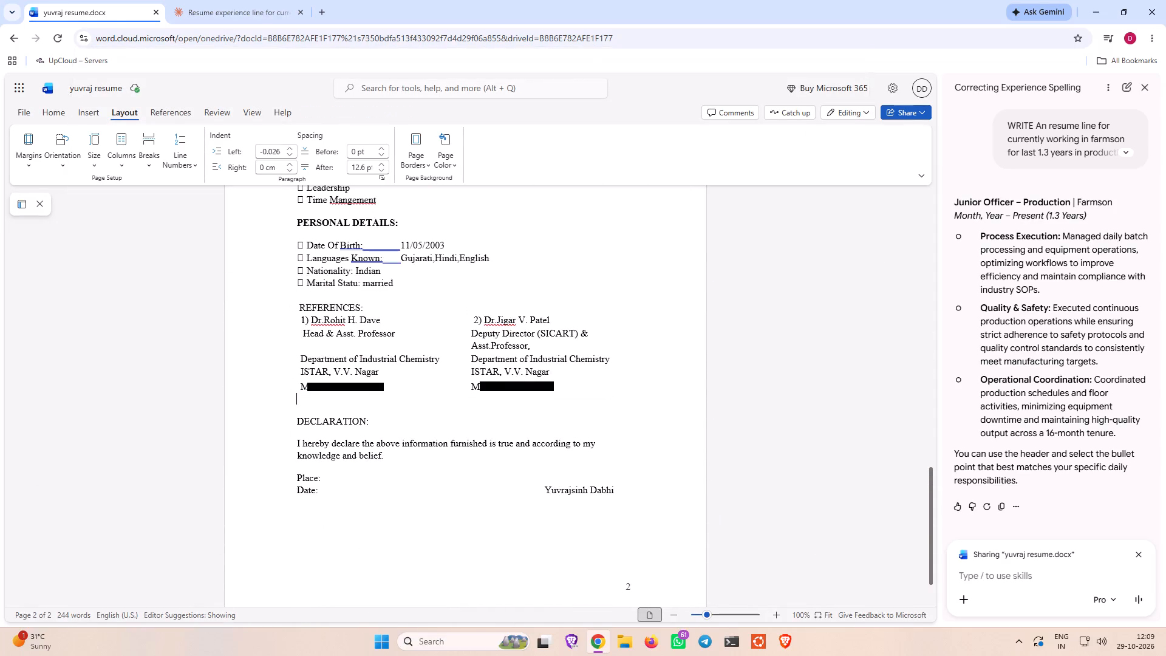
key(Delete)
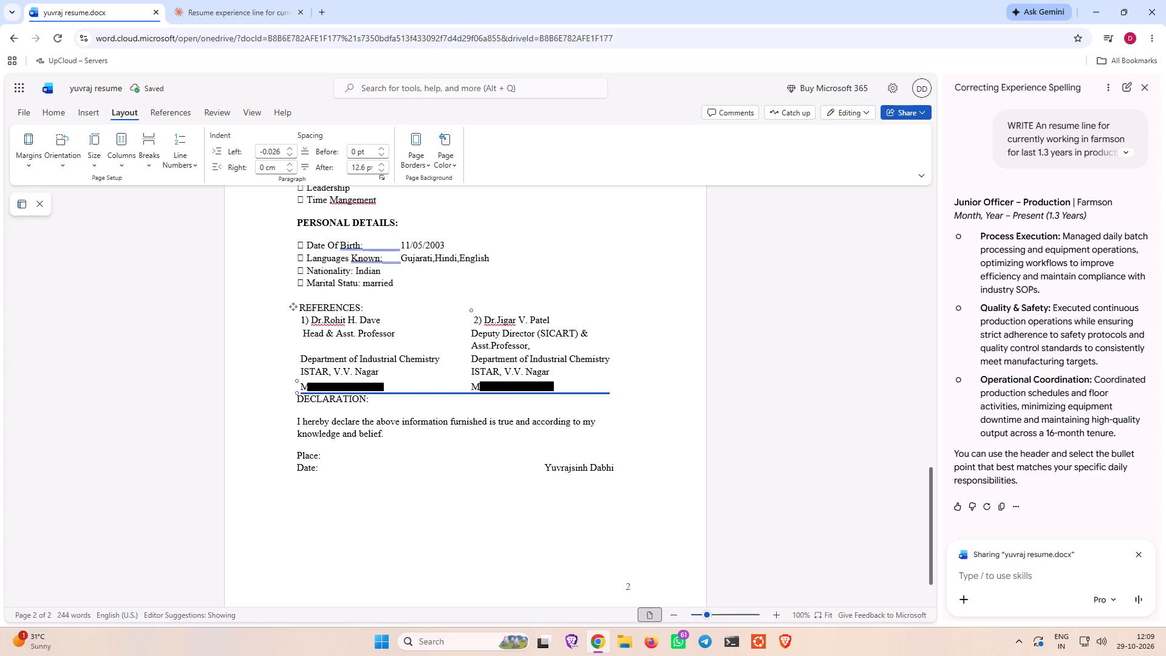
Save the resume document.
click(29, 112)
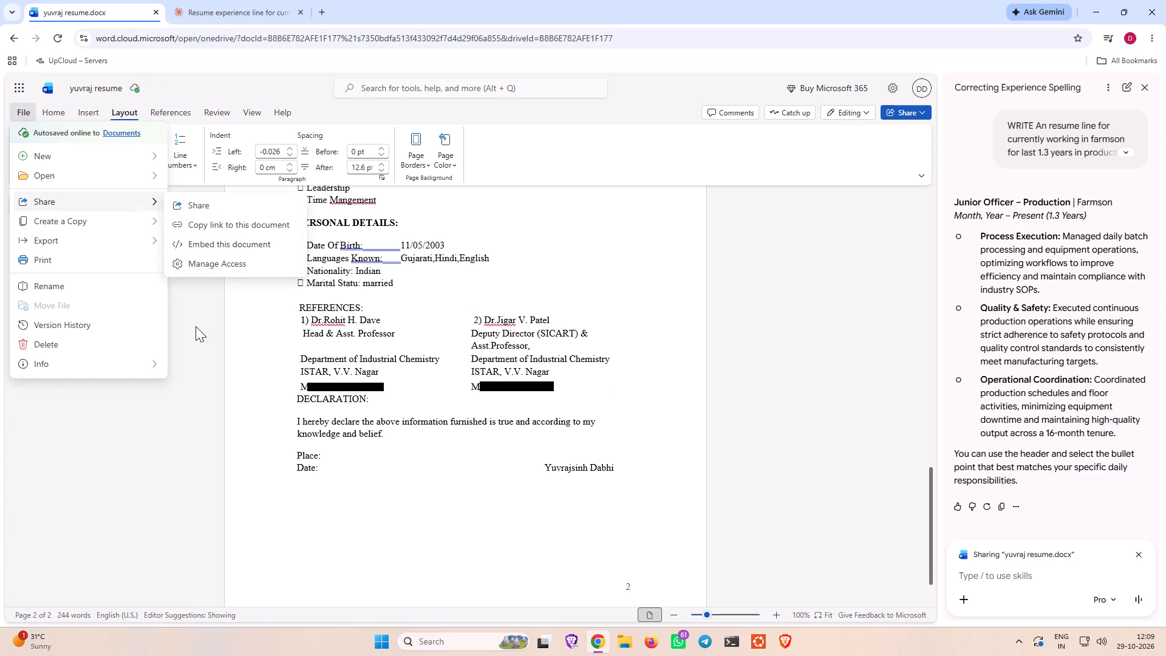
click(196, 326)
key(ctrl+s)
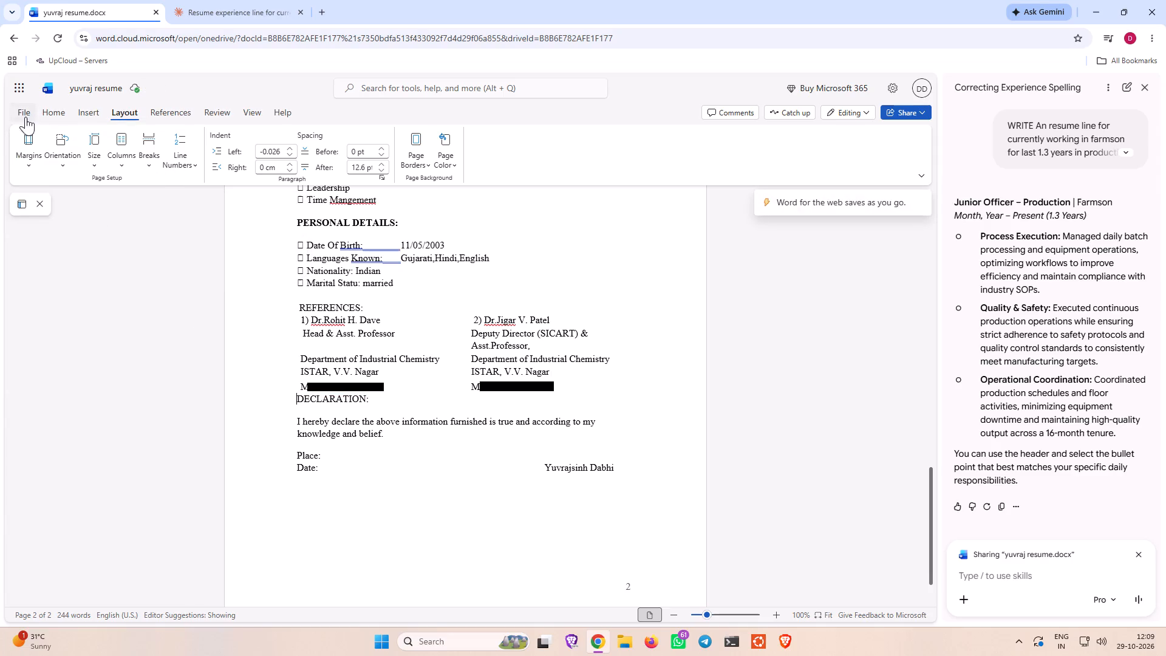
Check how the resume's pages break in the print preview, and close it without printing.
click(25, 115)
click(73, 263)
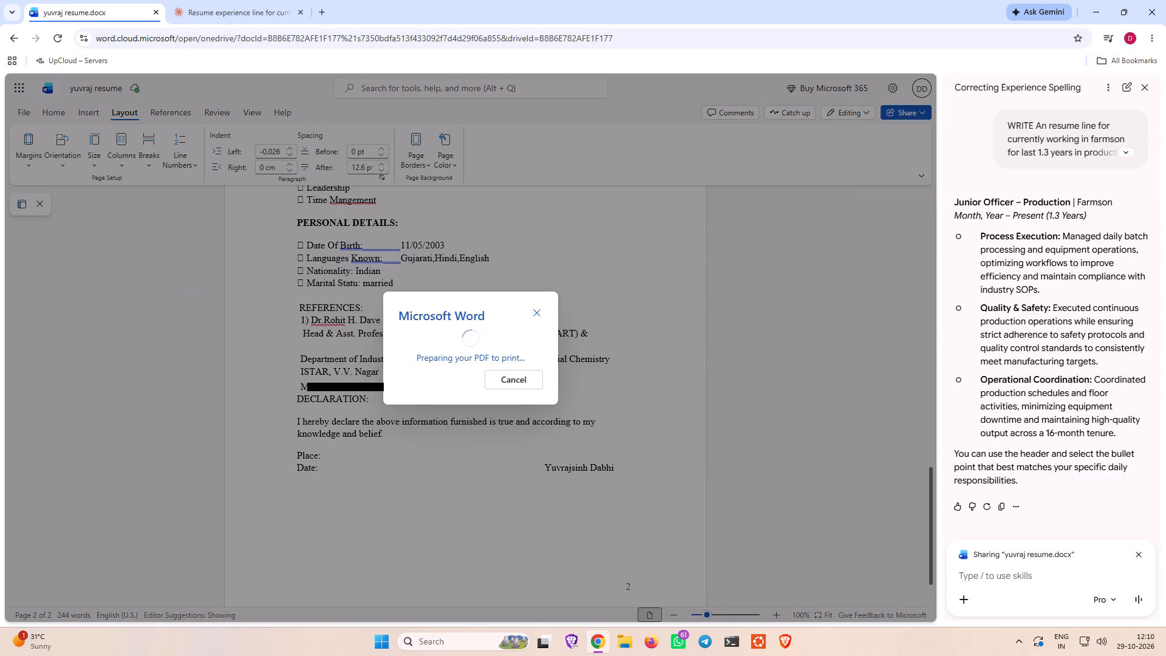
scroll(519, 299, down, 3)
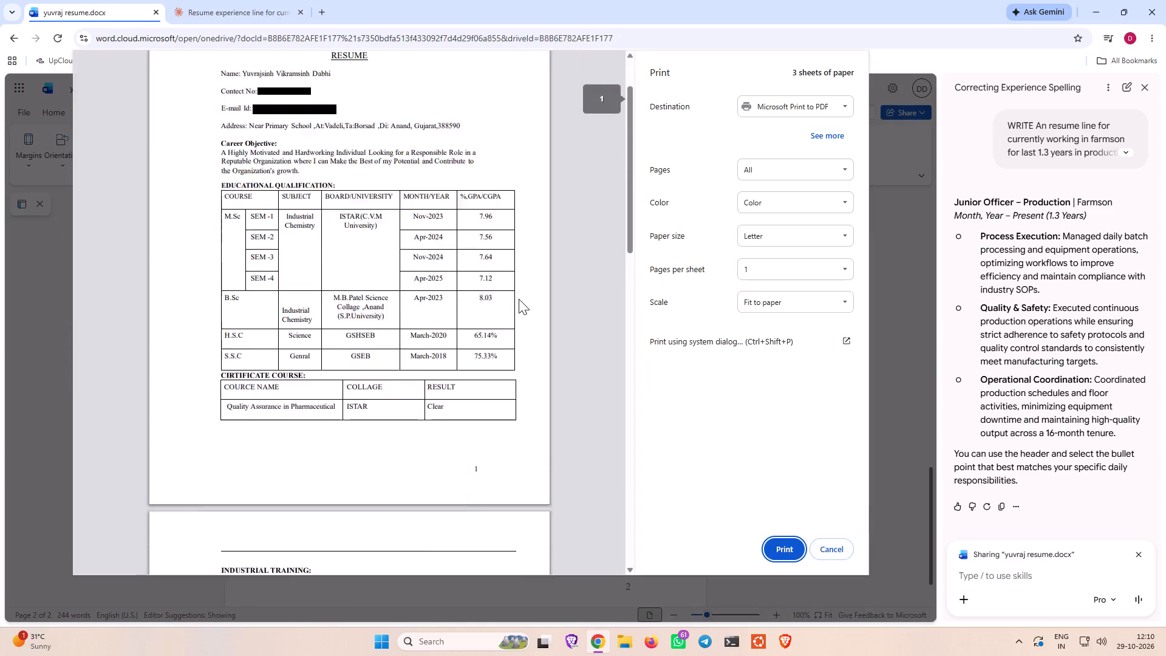
scroll(511, 299, down, 13)
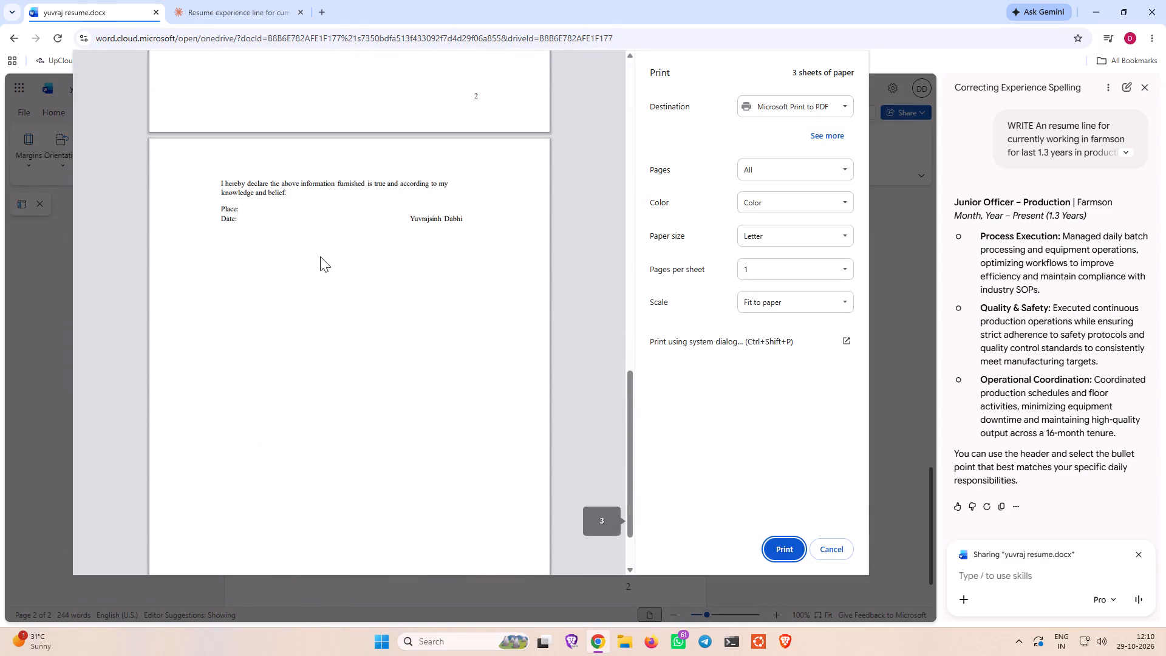
scroll(320, 256, up, 3)
click(823, 539)
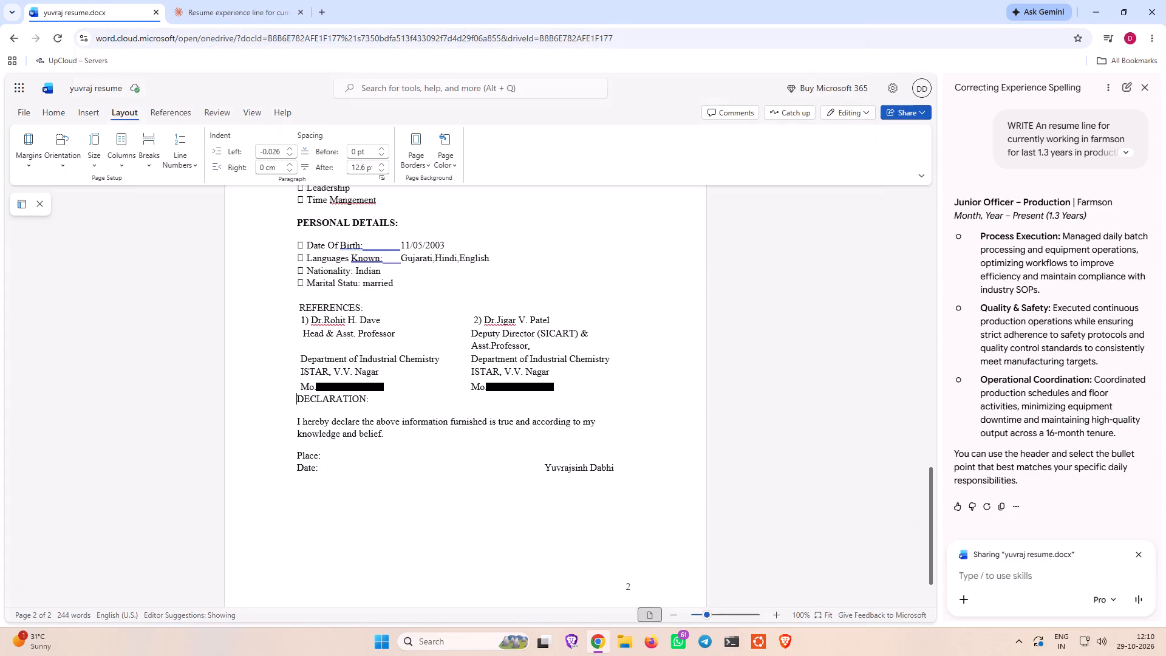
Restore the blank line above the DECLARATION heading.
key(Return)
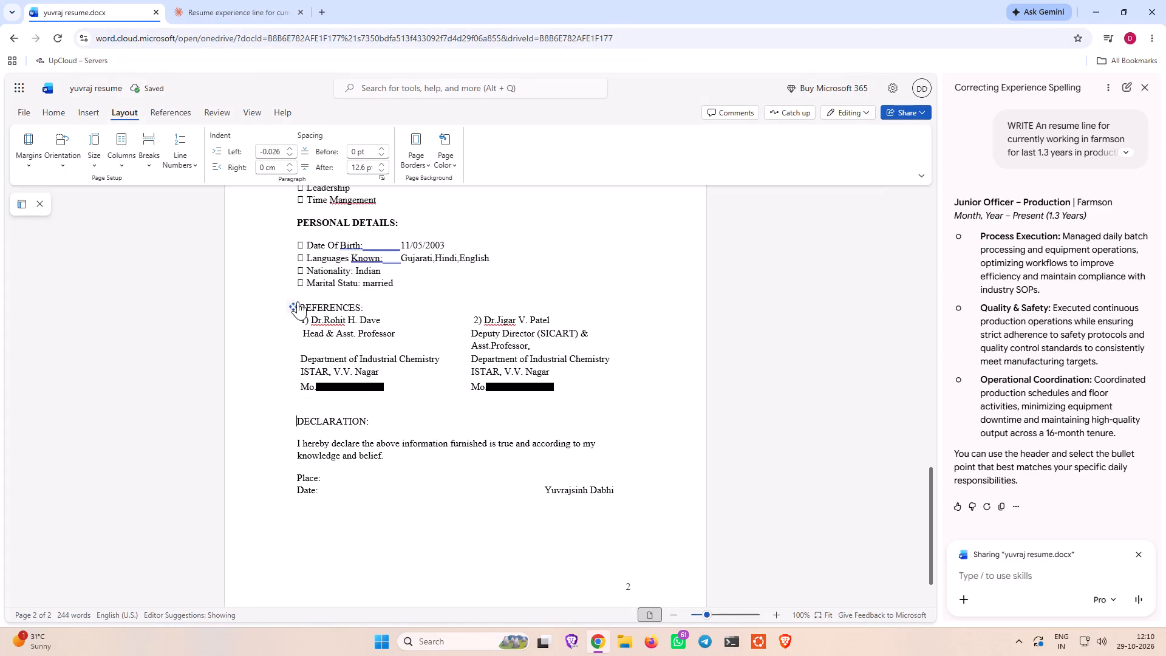
Delete the leading space before the REFERENCES heading, keeping one blank line between it and the personal details.
click(298, 301)
click(302, 306)
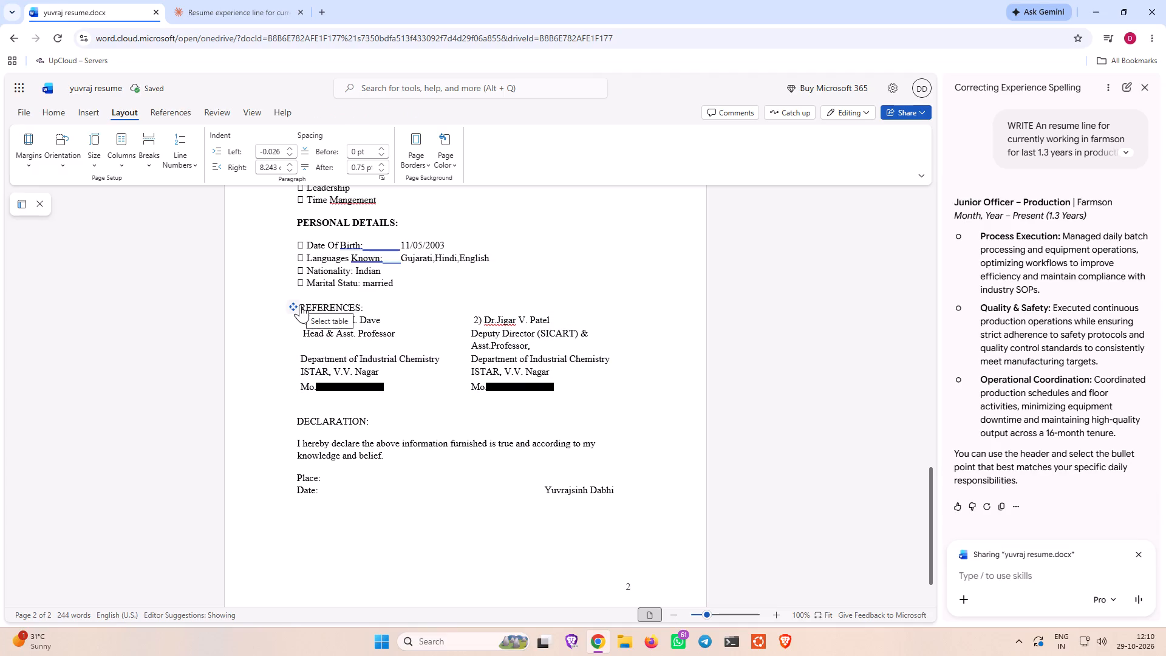
key(BackSpace)
key(BackSpace)
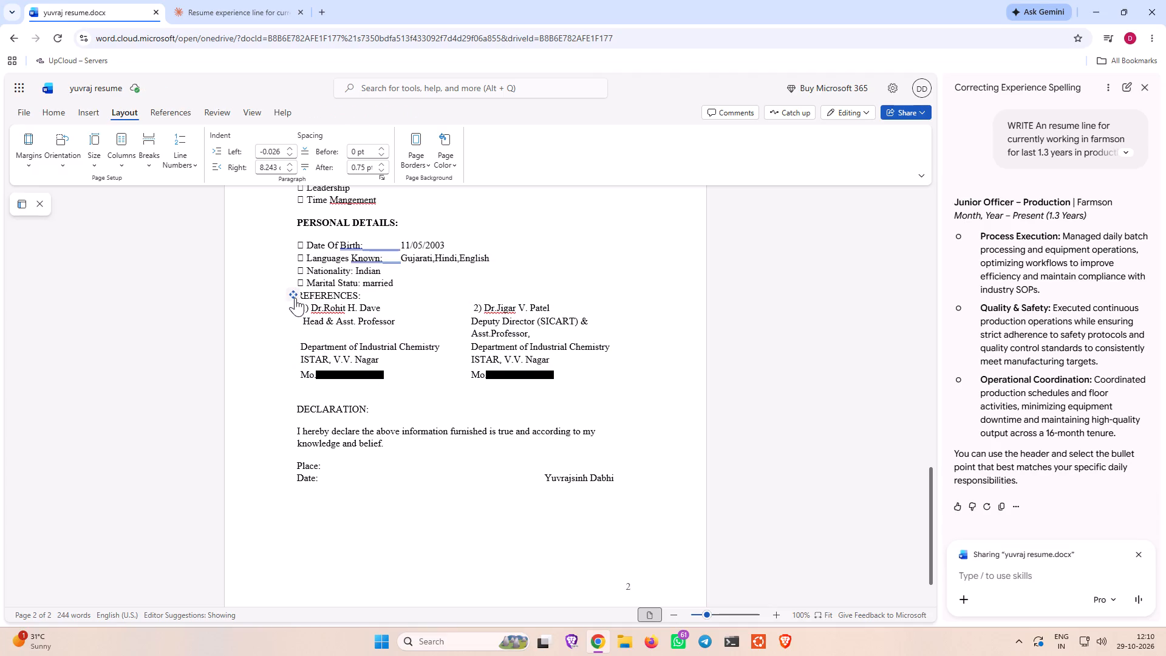
key(Return)
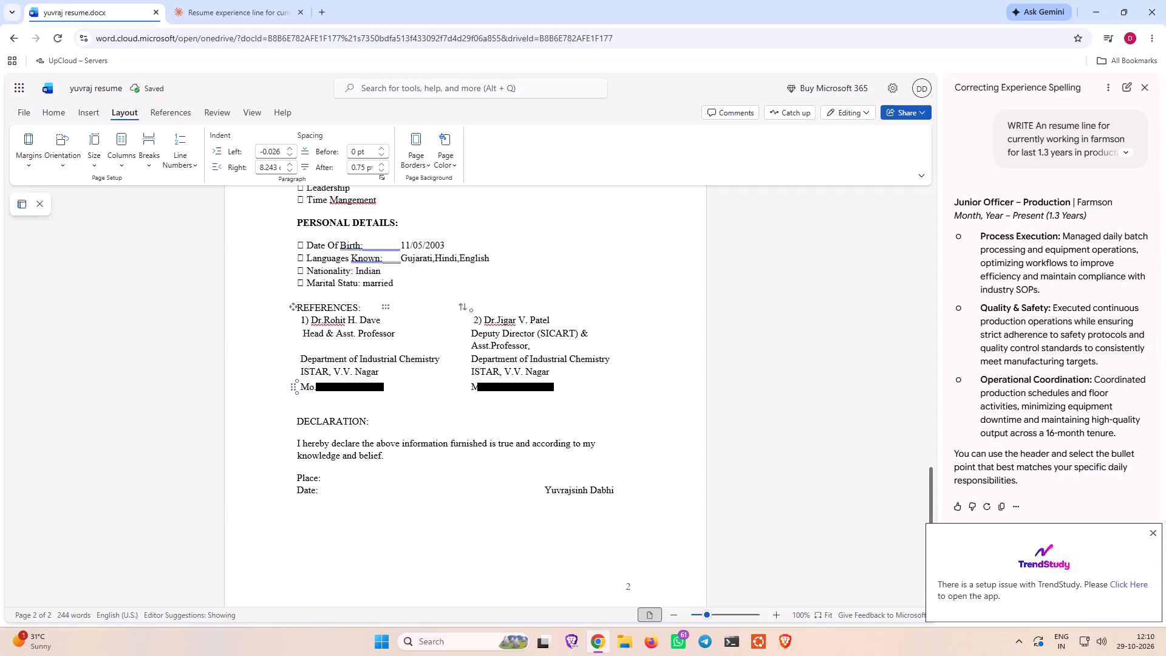
Set the font size of both reference entries under the REFERENCES heading to 11.
drag(387, 387, 304, 321)
click(387, 300)
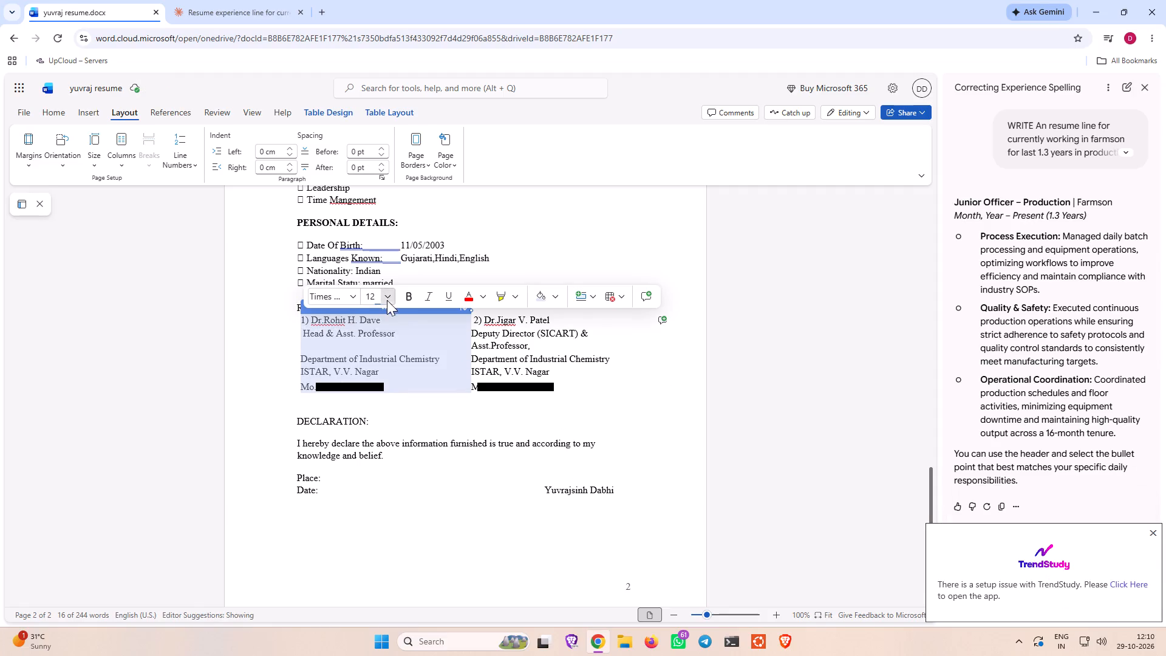
click(381, 372)
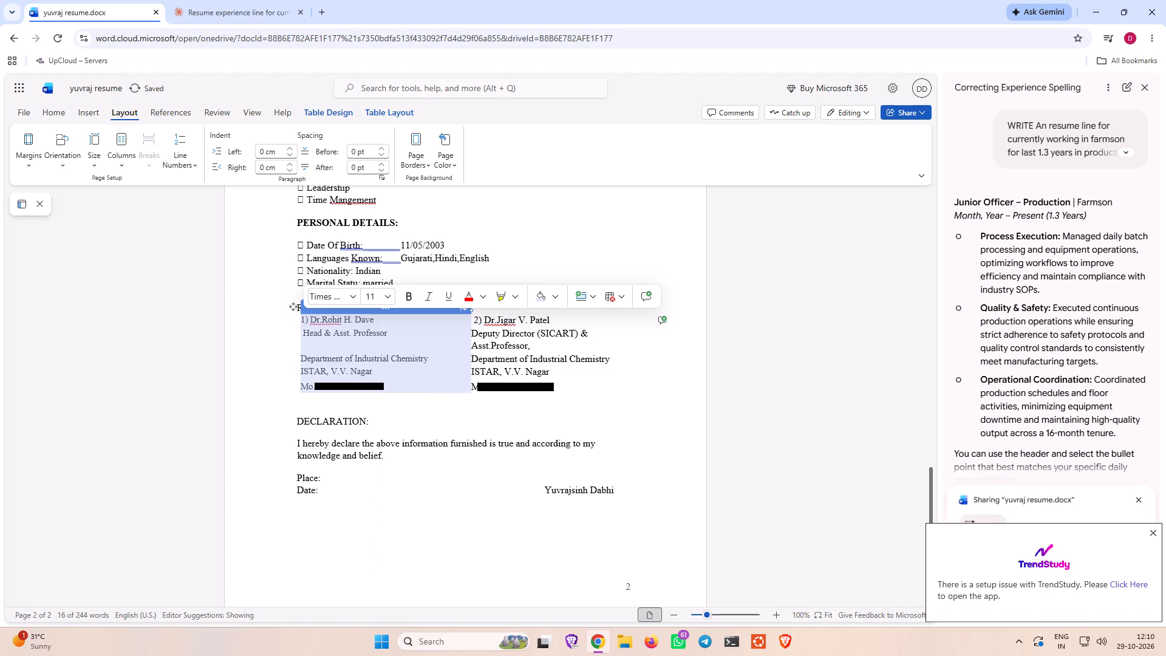
click(530, 389)
drag(561, 387, 464, 318)
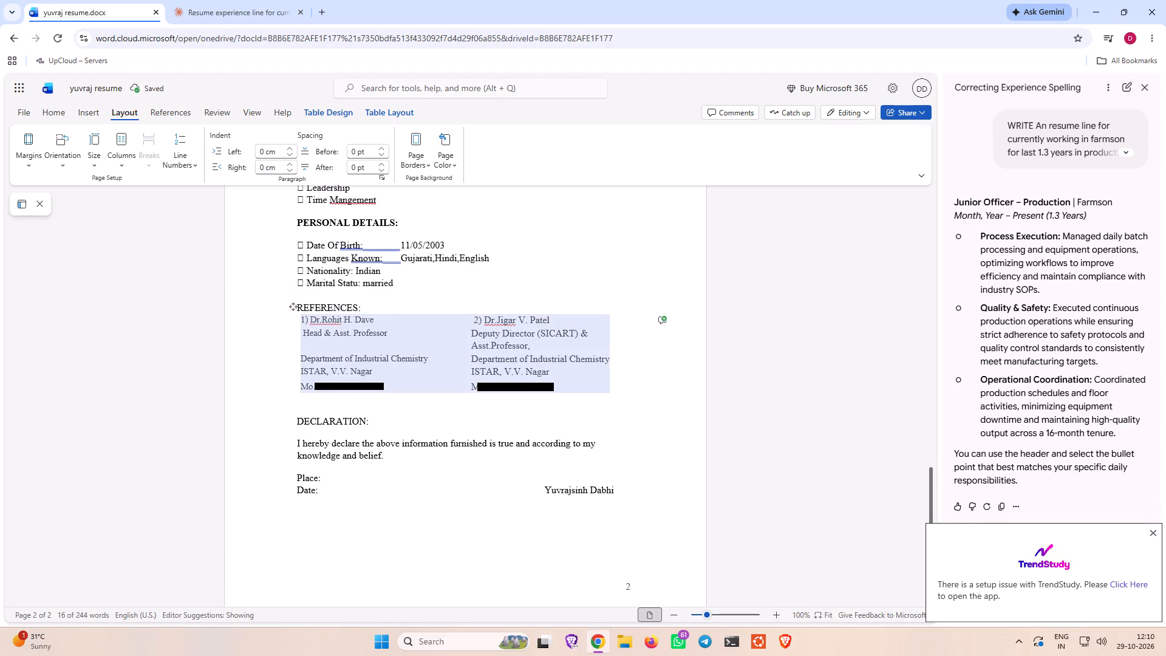
drag(464, 318, 465, 318)
click(547, 293)
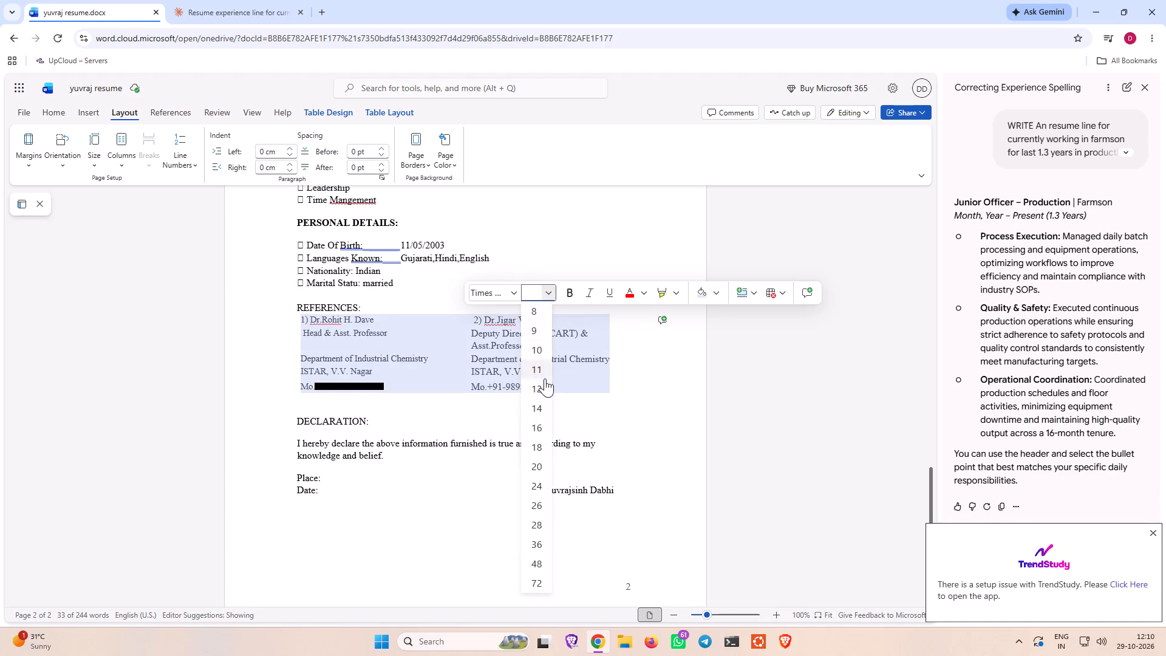
click(544, 370)
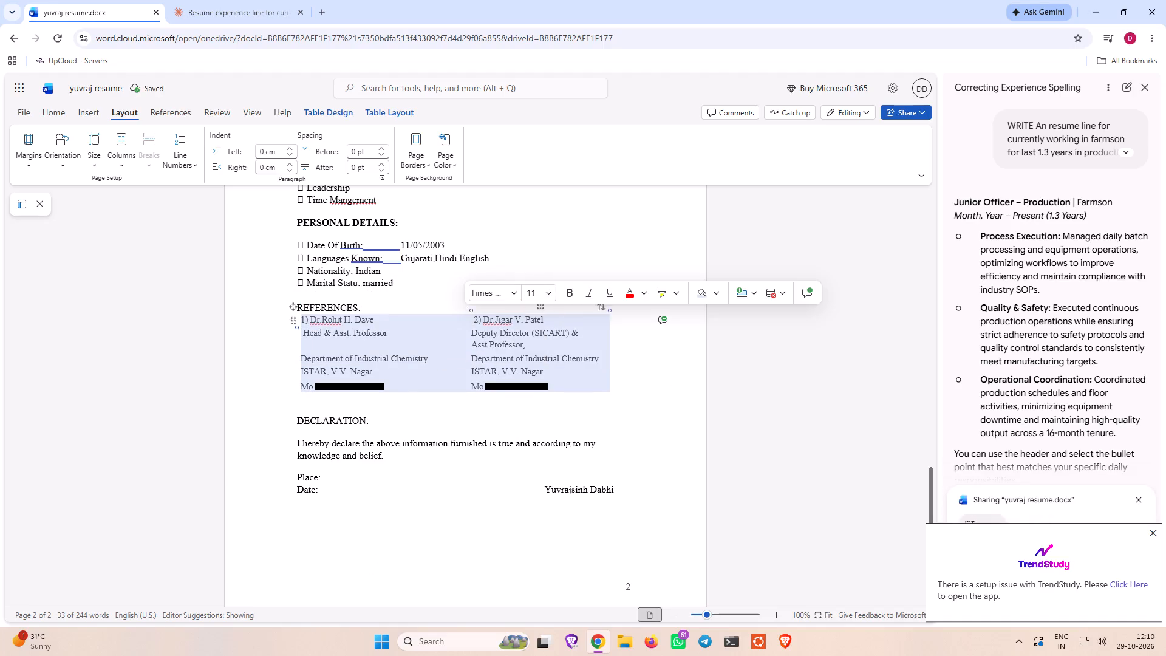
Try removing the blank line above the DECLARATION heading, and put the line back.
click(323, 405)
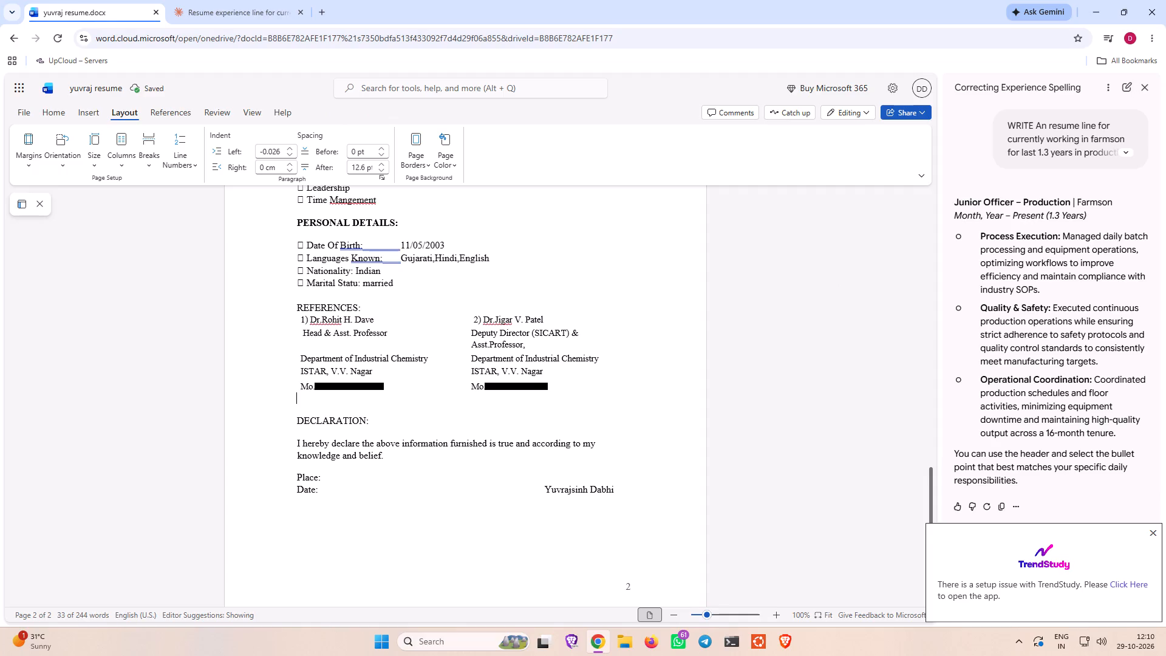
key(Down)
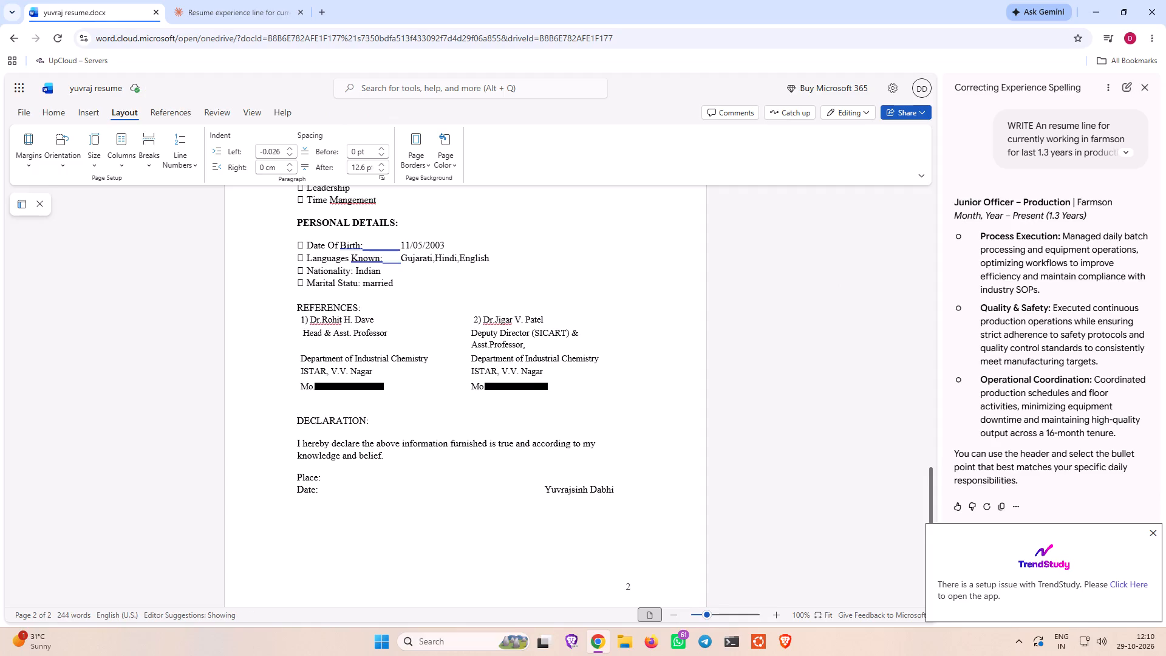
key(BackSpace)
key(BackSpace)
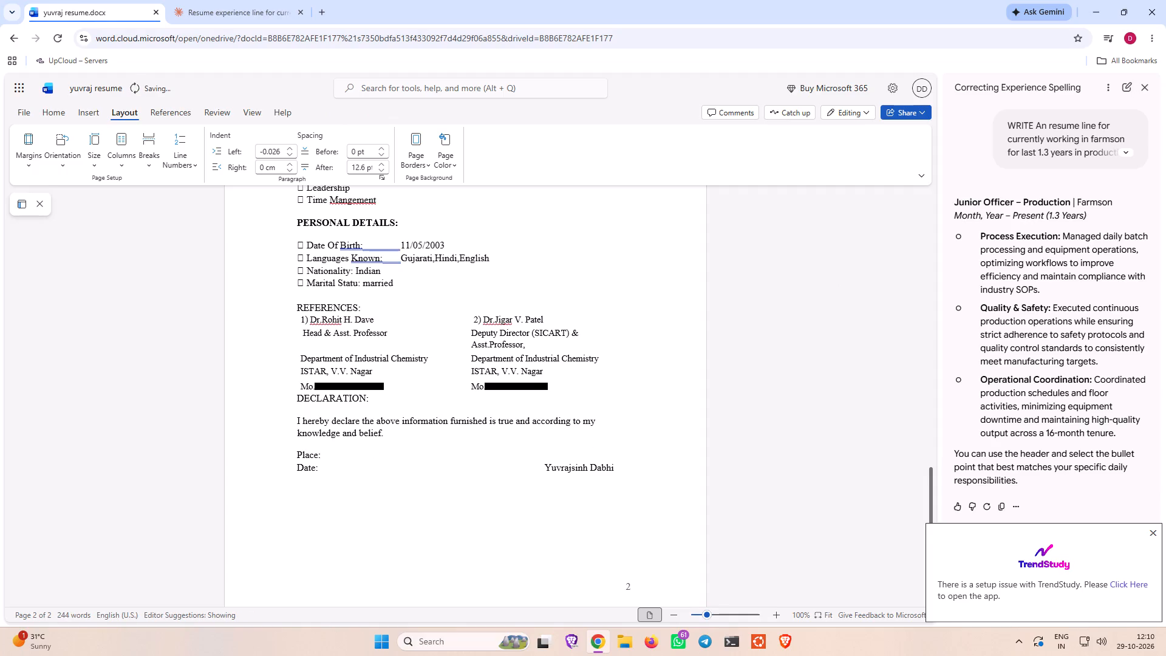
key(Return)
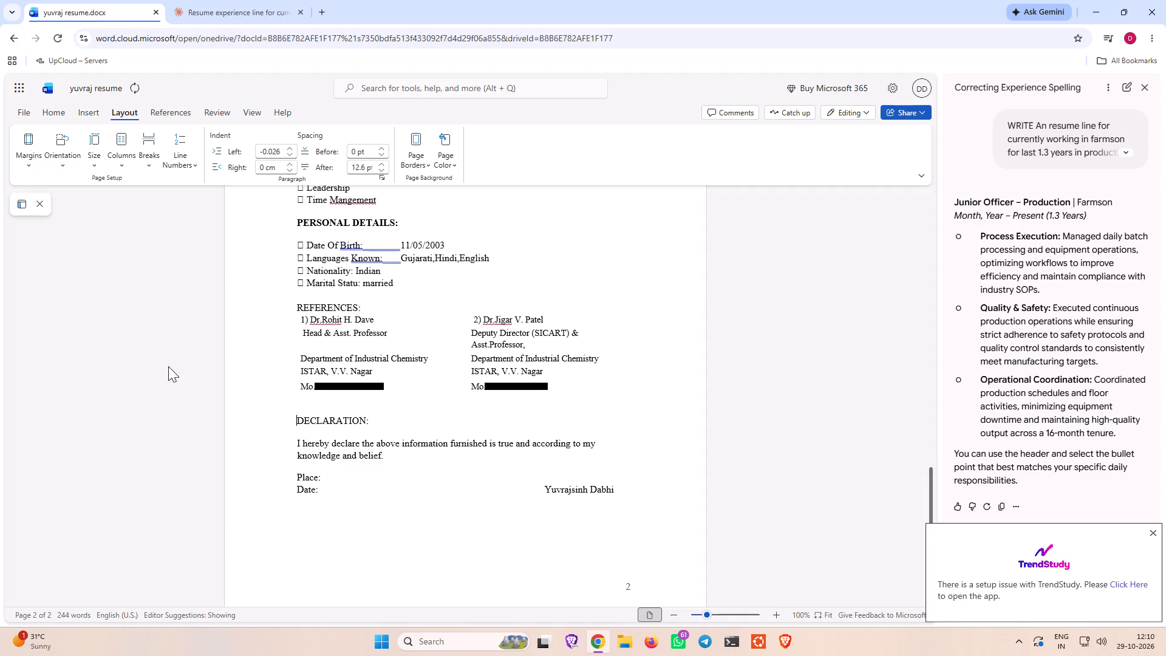
Save the resume and check how its pages break around the DECLARATION section in the print preview, leaving without printing.
key(ctrl+s)
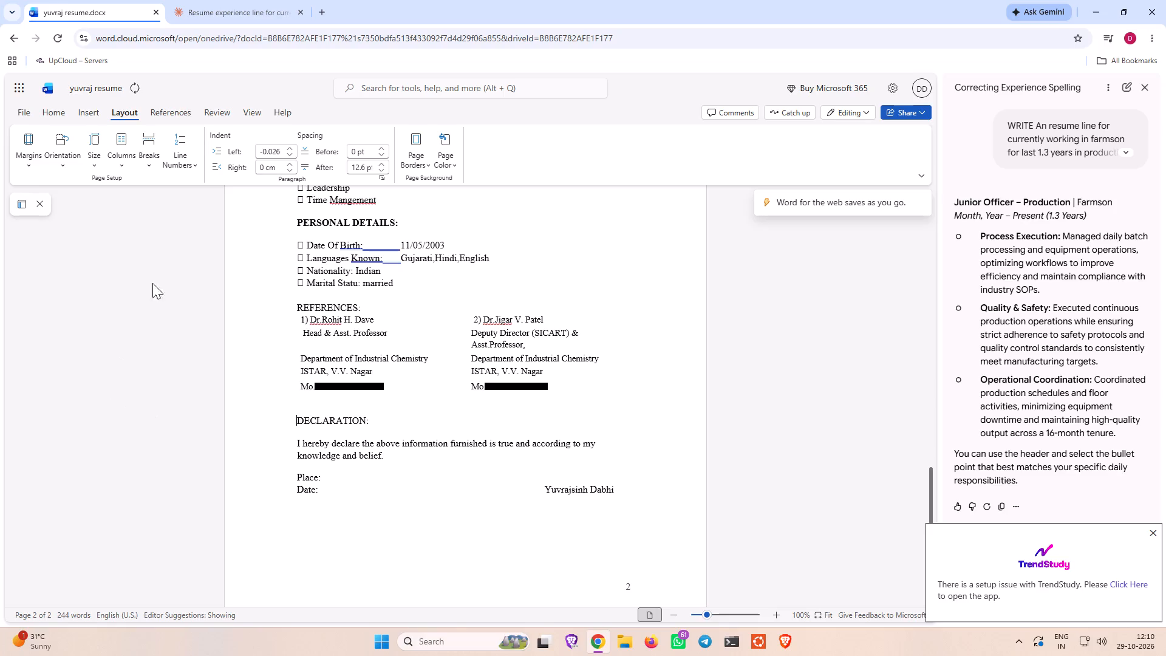
click(19, 112)
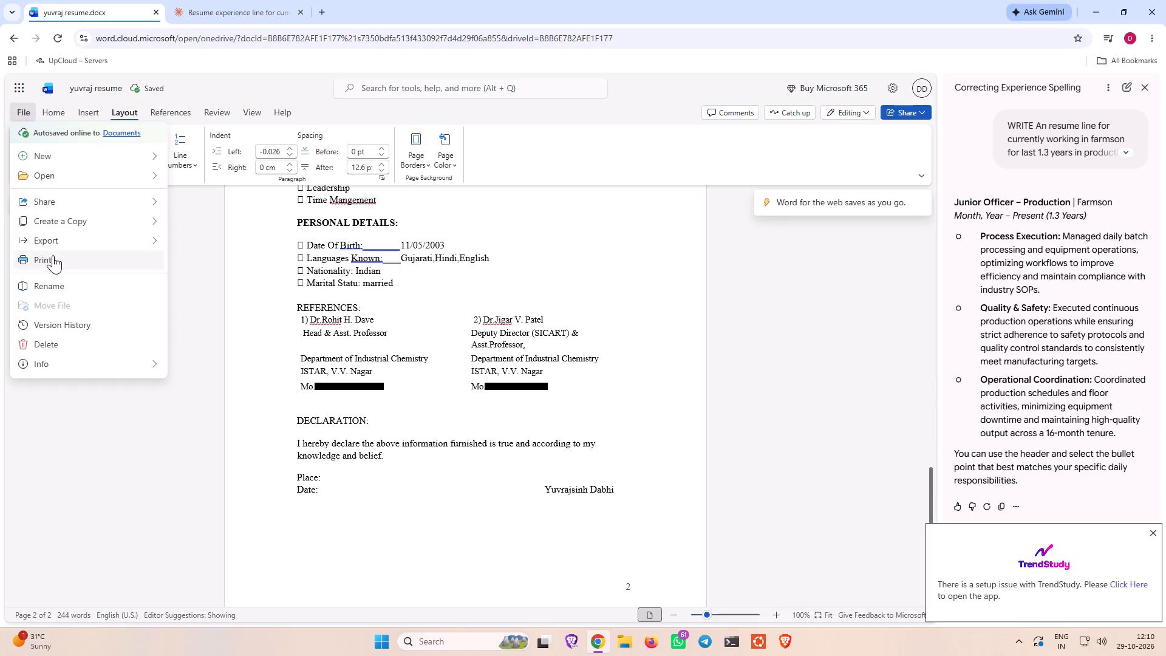
click(53, 256)
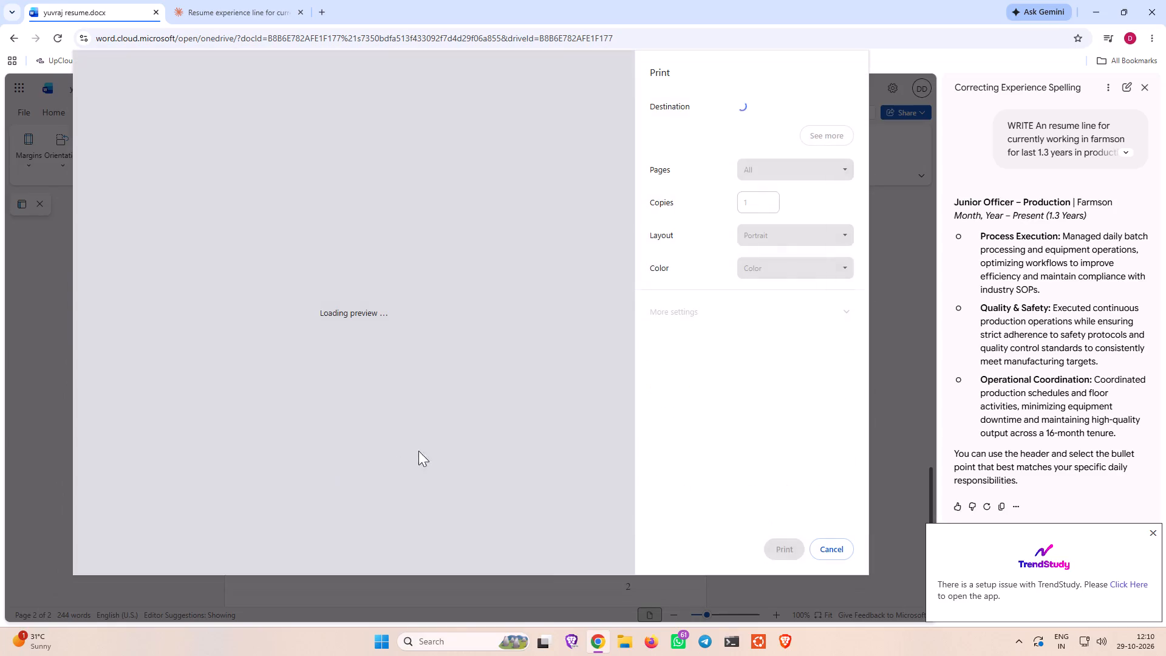
scroll(404, 415, down, 18)
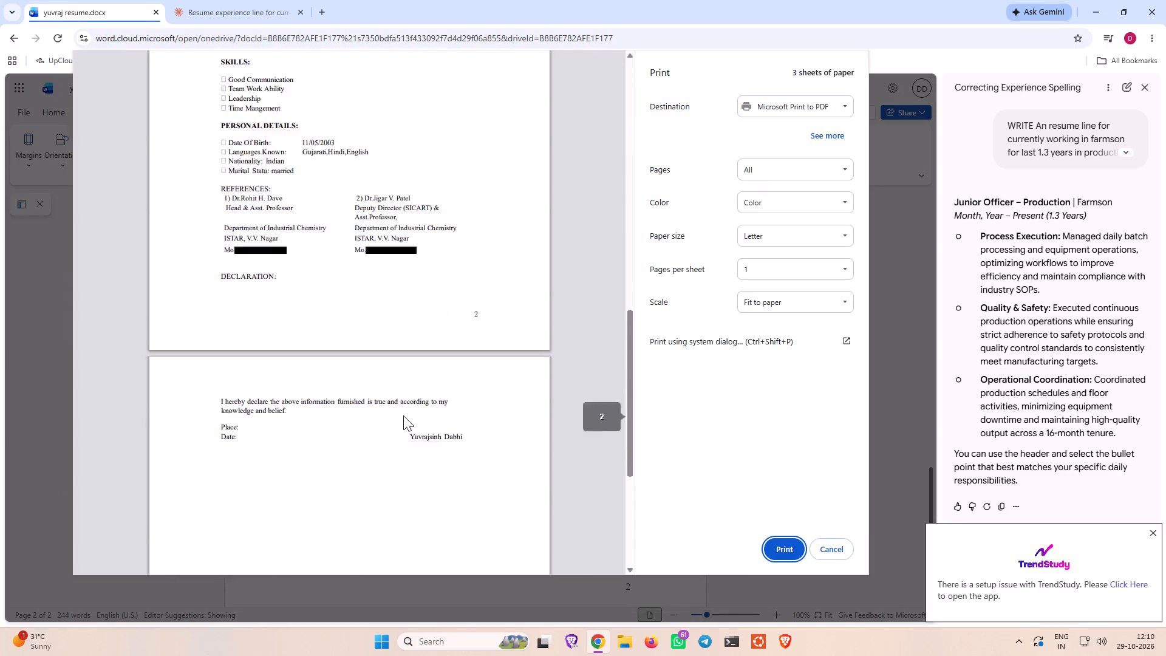
scroll(403, 415, down, 9)
scroll(403, 415, up, 1)
scroll(403, 415, down, 11)
scroll(403, 415, up, 7)
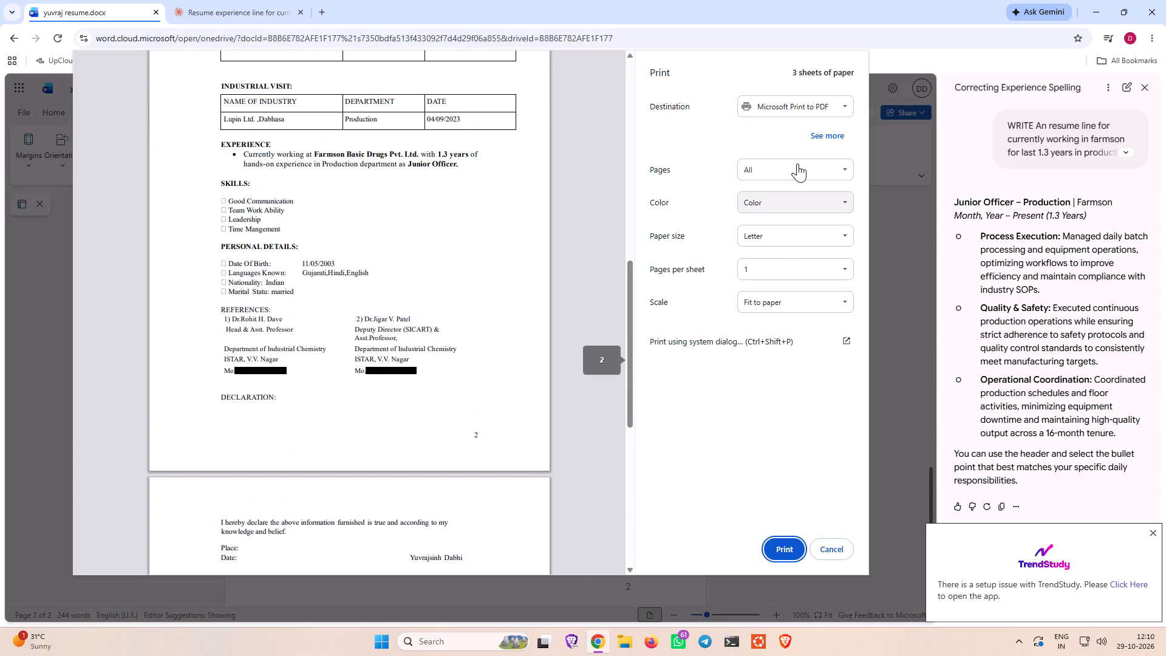
click(836, 553)
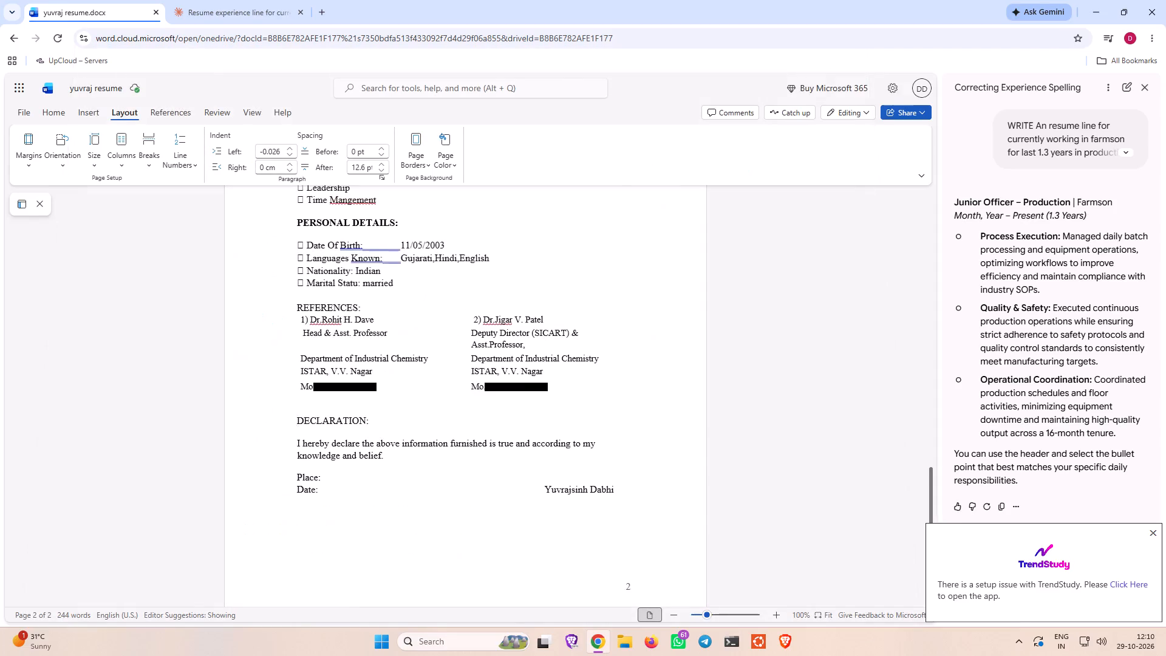
Delete the blank line above the RESUME title on the first page.
scroll(513, 419, up, 16)
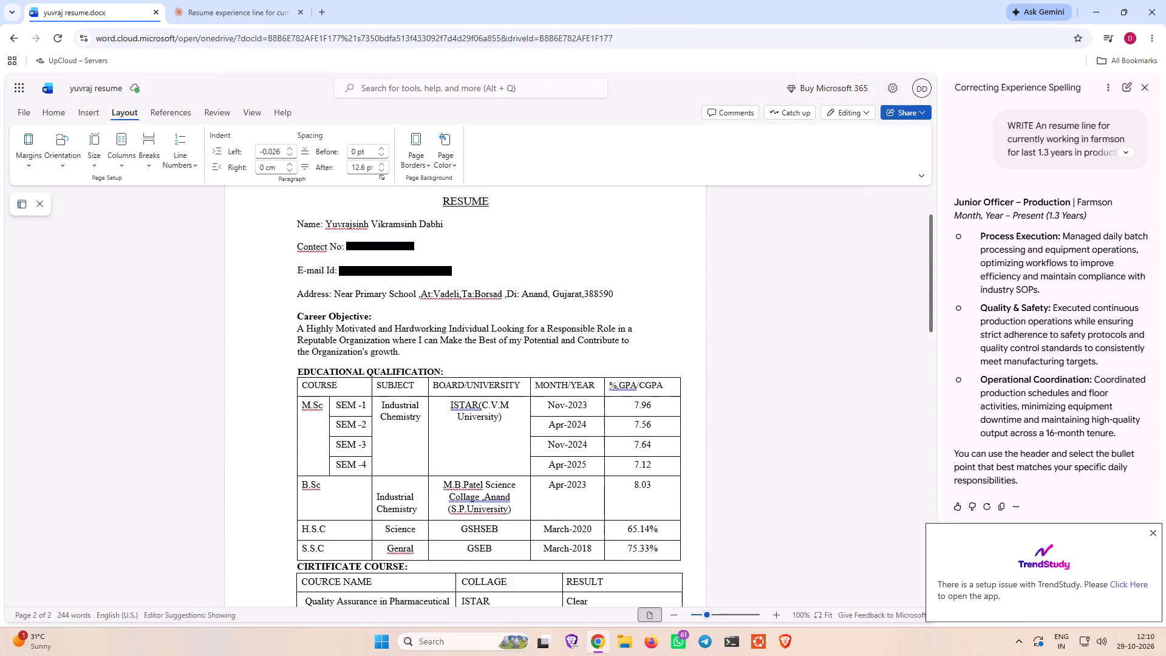
scroll(513, 419, up, 1)
scroll(513, 419, down, 2)
scroll(513, 419, up, 3)
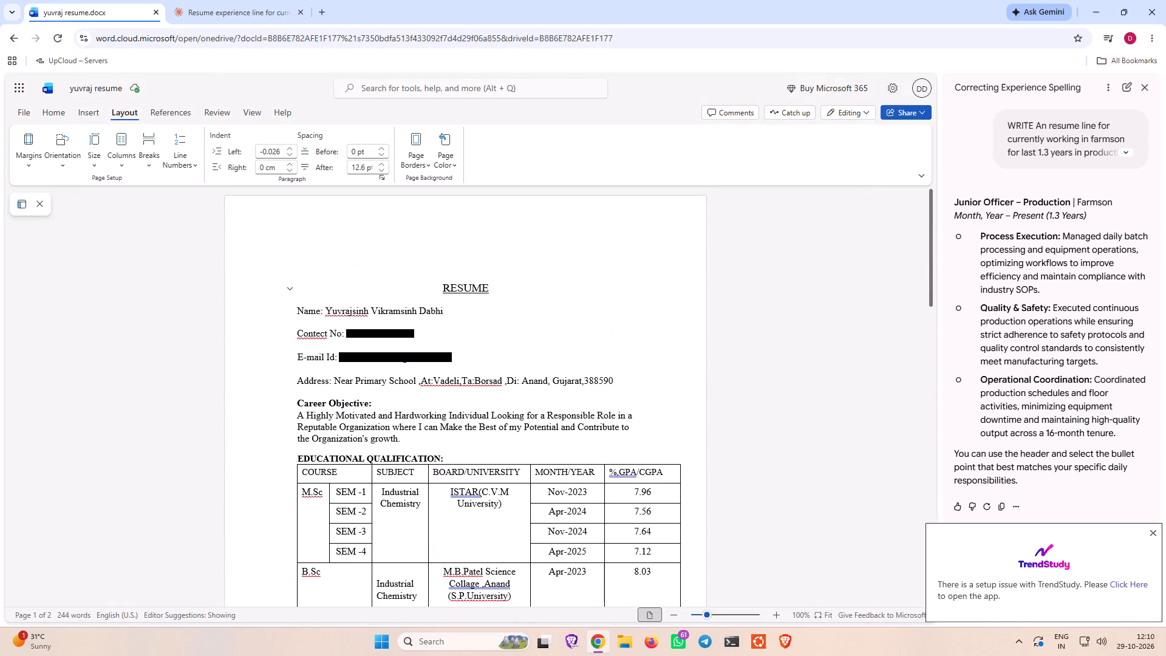
click(439, 269)
key(BackSpace)
key(BackSpace)
key(BackSpace)
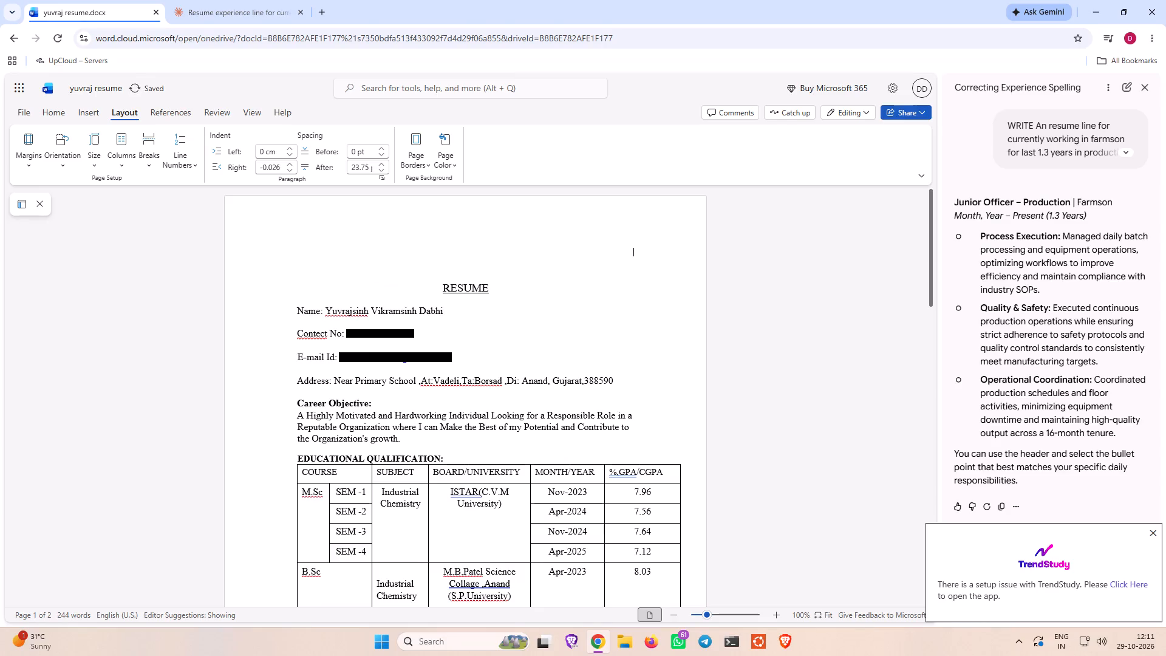
key(BackSpace)
key(Delete)
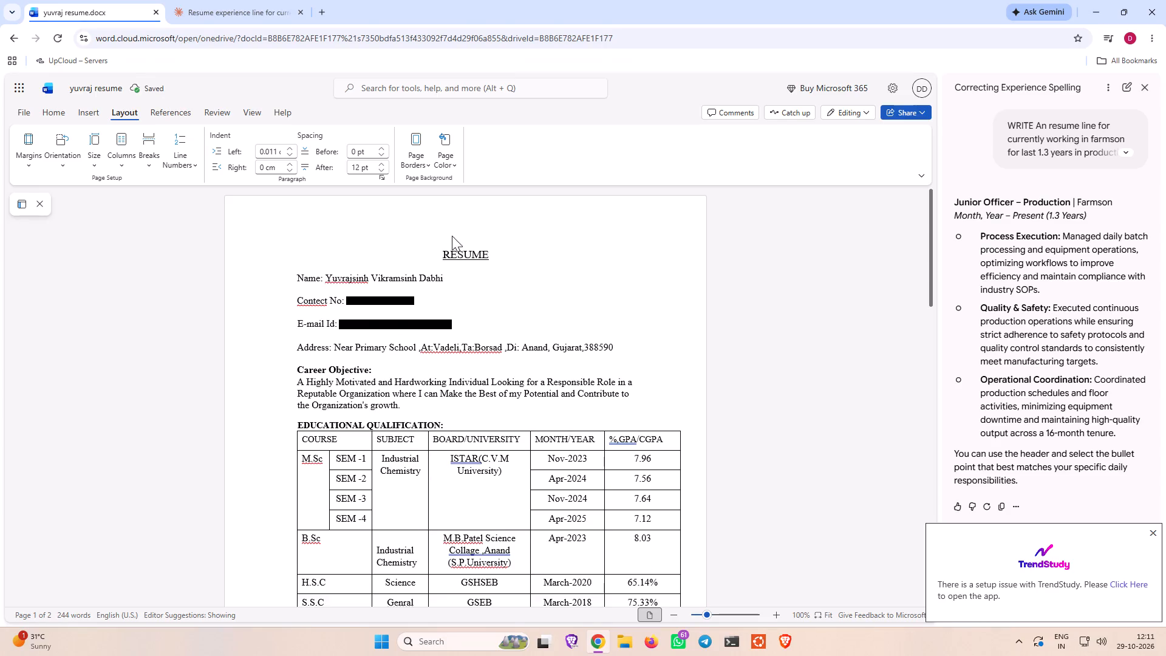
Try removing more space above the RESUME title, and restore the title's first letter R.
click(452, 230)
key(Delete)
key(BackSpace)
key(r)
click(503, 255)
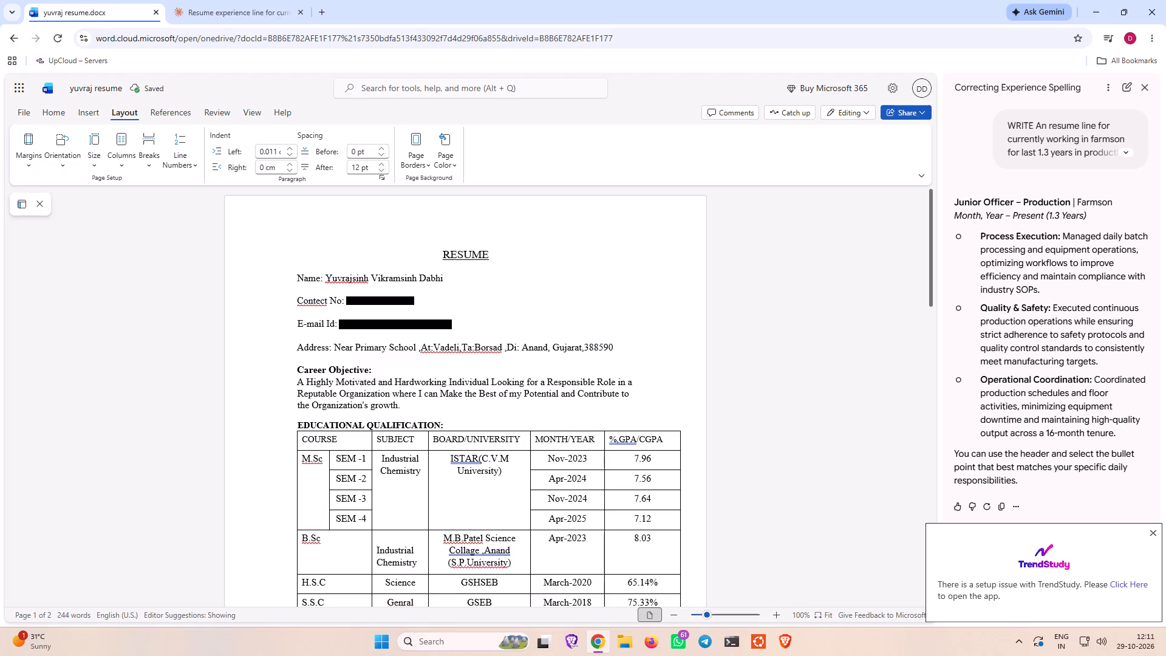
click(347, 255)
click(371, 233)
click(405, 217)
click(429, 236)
Save the resume and review the layout of all its pages in the print preview.
scroll(525, 290, down, 20)
scroll(525, 290, down, 8)
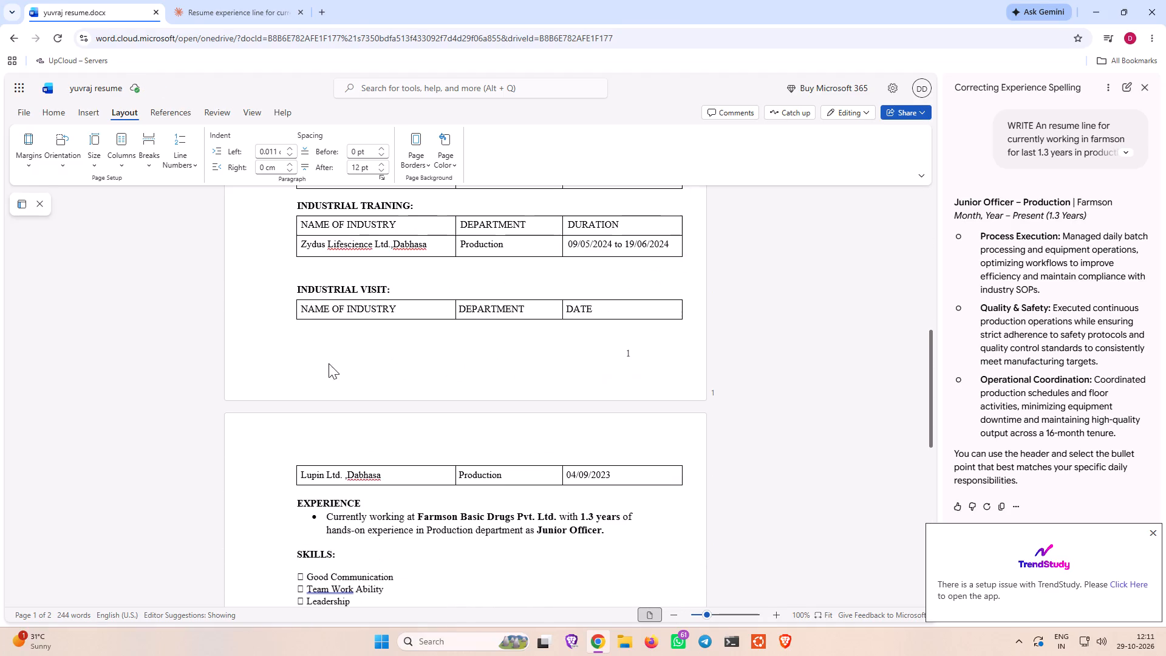
click(126, 330)
key(ctrl+s)
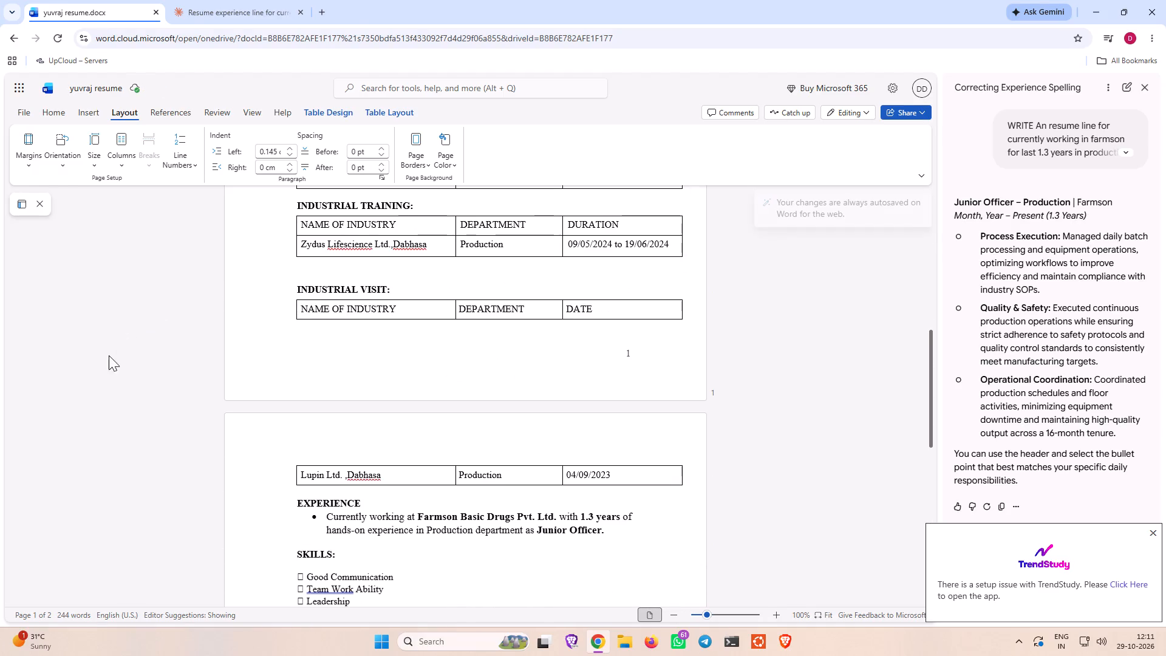
click(22, 111)
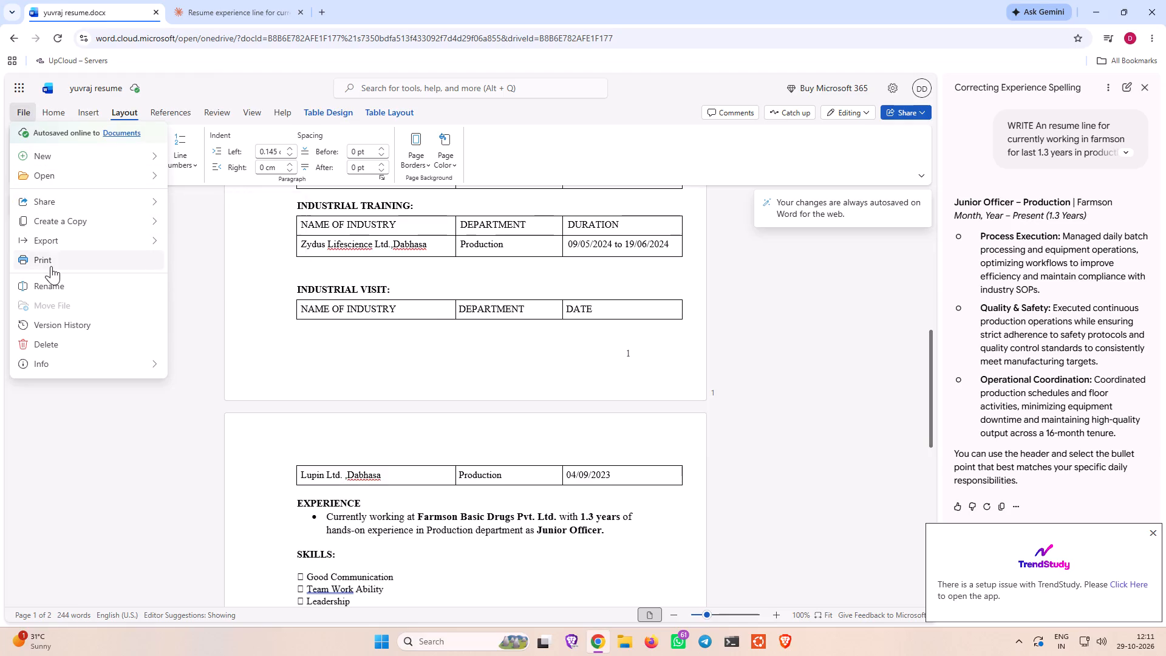
click(51, 266)
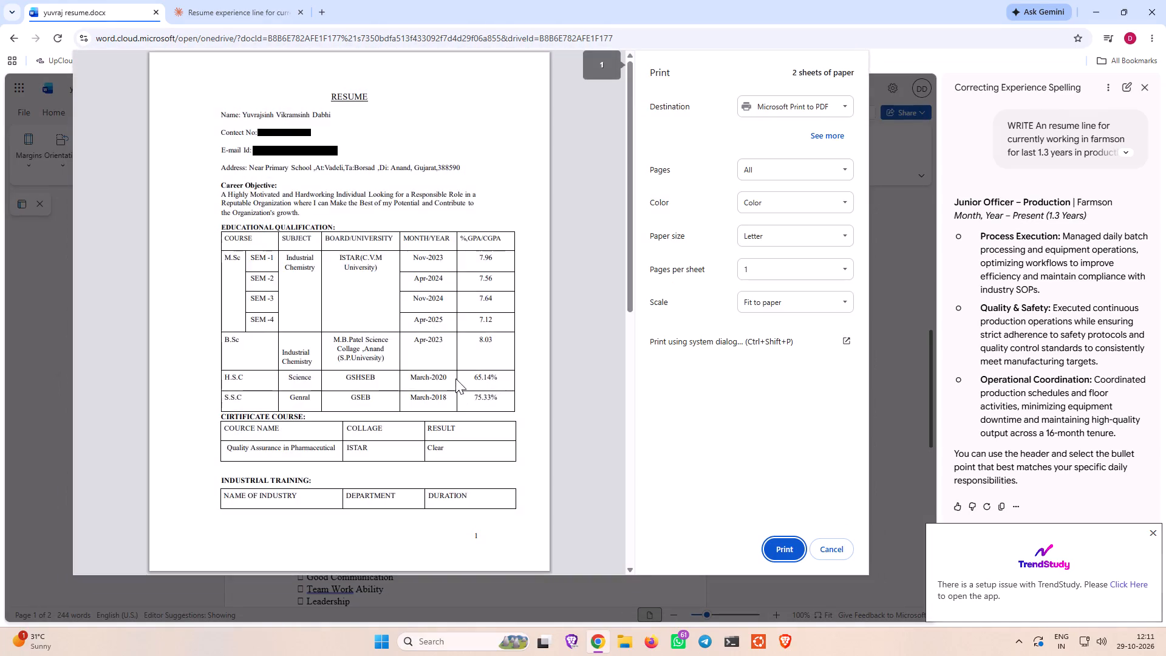
scroll(455, 378, down, 14)
scroll(441, 436, down, 4)
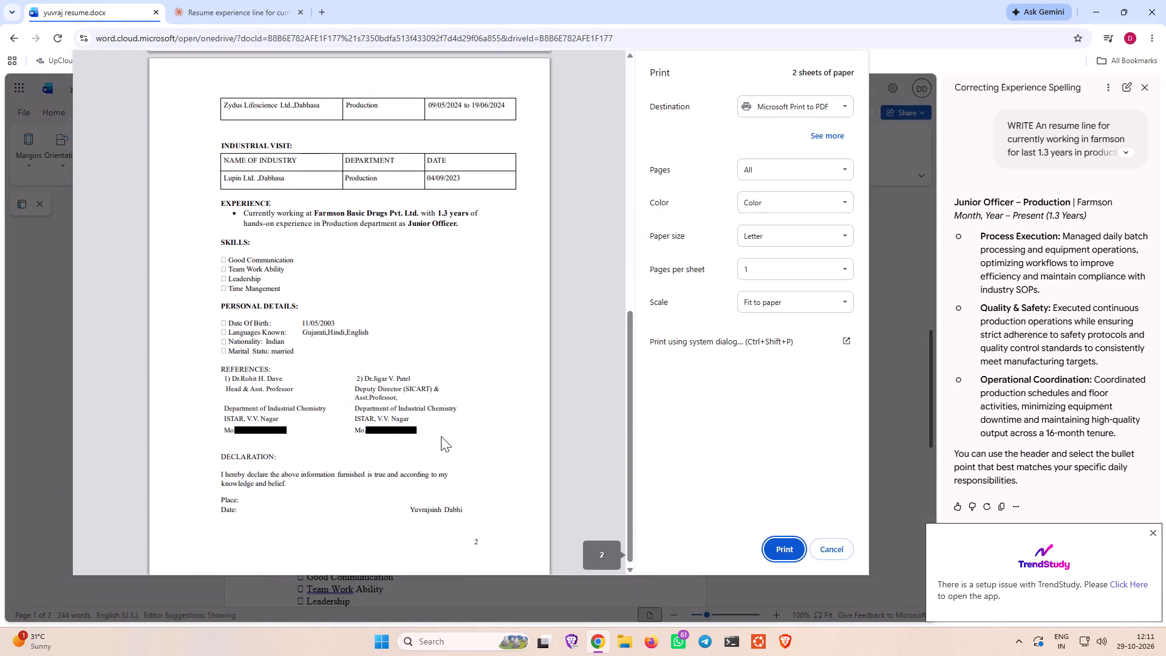
scroll(441, 436, up, 1)
scroll(441, 436, down, 3)
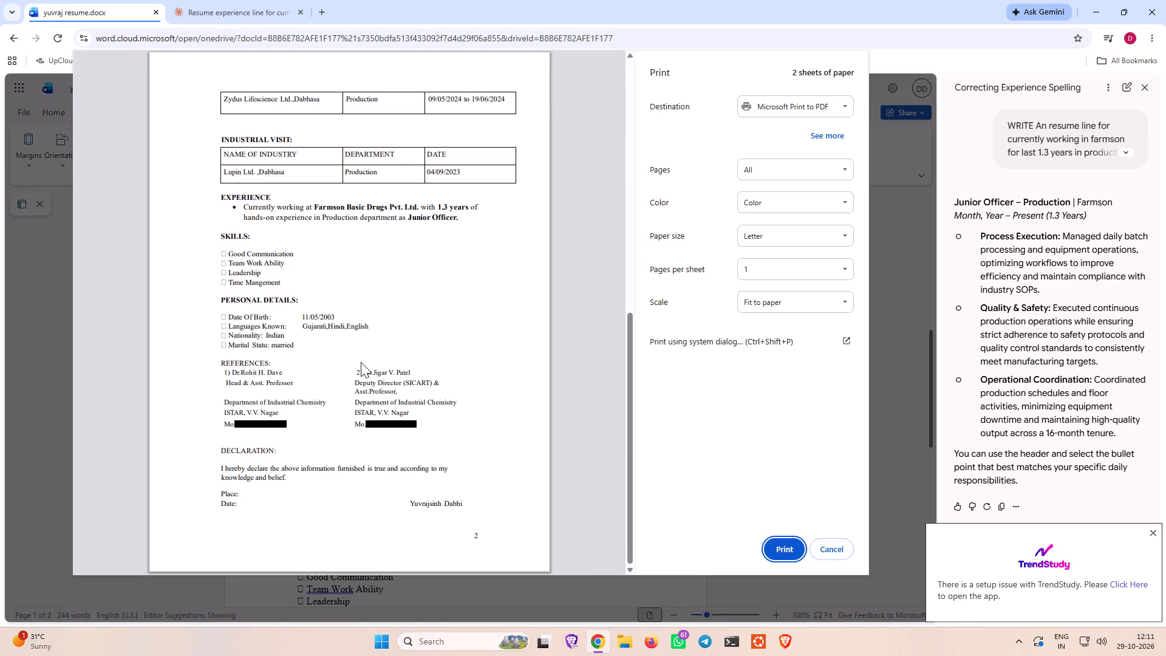
scroll(361, 362, up, 16)
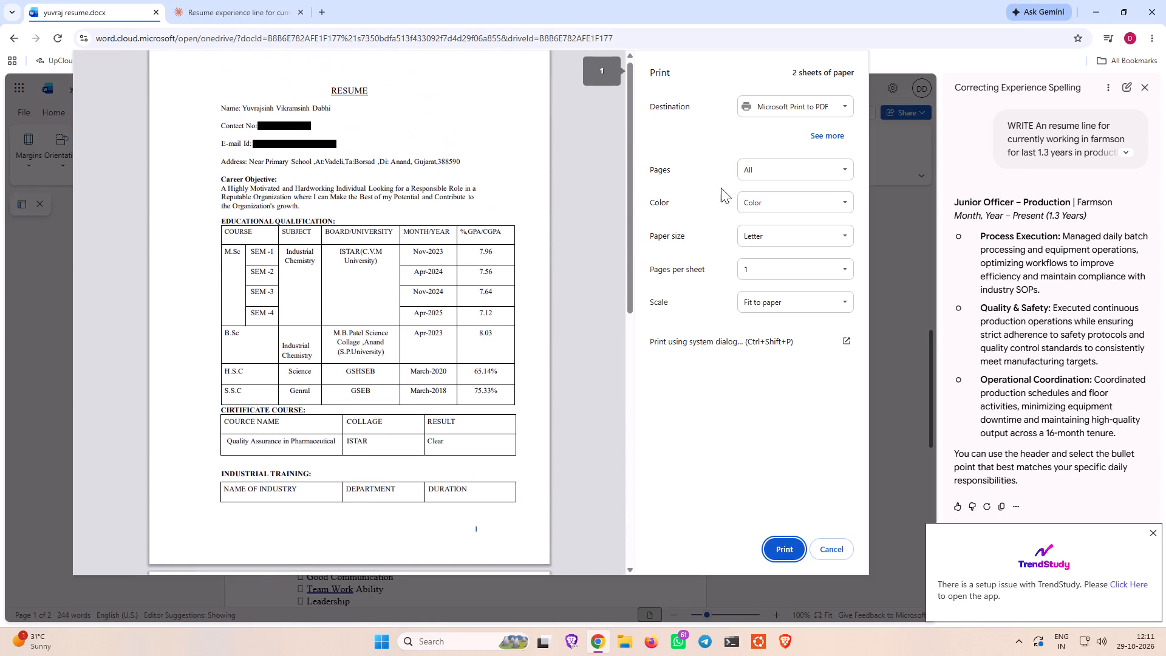
Print the resume with Microsoft Print to PDF, saving the file under the candidate's name followed by "resume new".
click(784, 552)
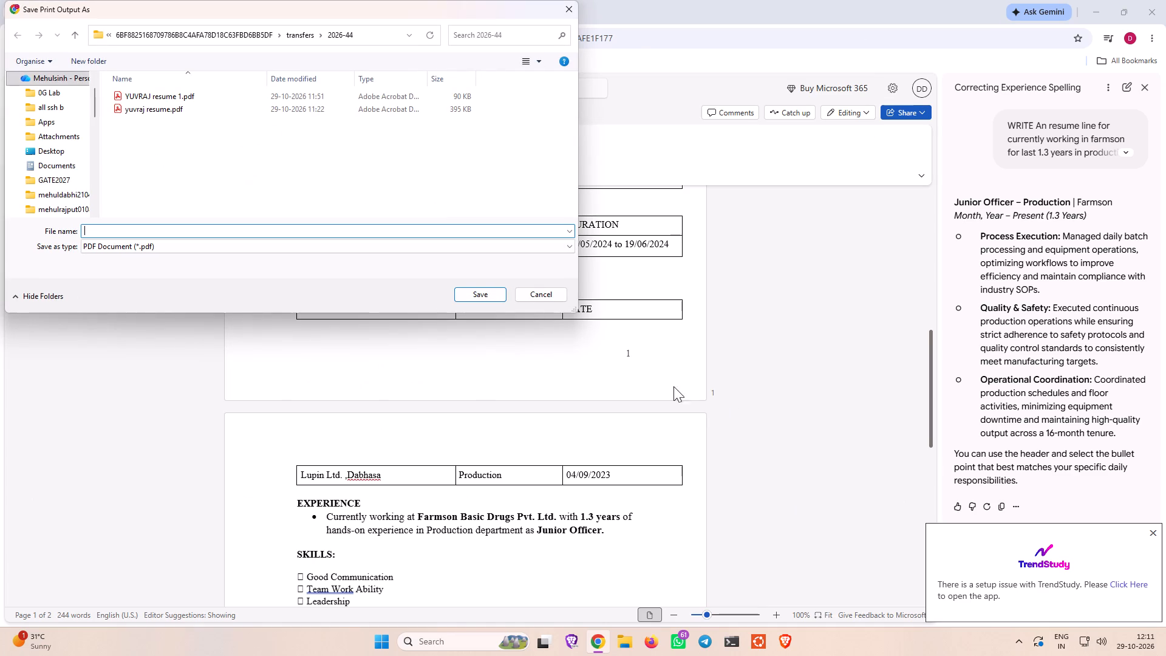
click(176, 230)
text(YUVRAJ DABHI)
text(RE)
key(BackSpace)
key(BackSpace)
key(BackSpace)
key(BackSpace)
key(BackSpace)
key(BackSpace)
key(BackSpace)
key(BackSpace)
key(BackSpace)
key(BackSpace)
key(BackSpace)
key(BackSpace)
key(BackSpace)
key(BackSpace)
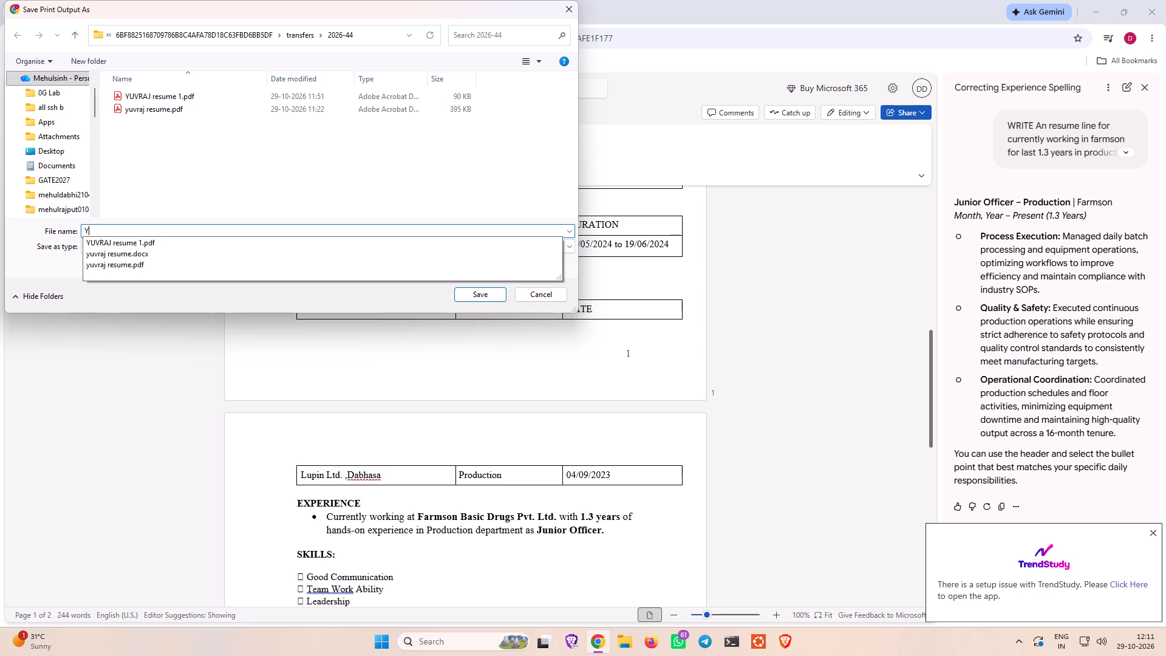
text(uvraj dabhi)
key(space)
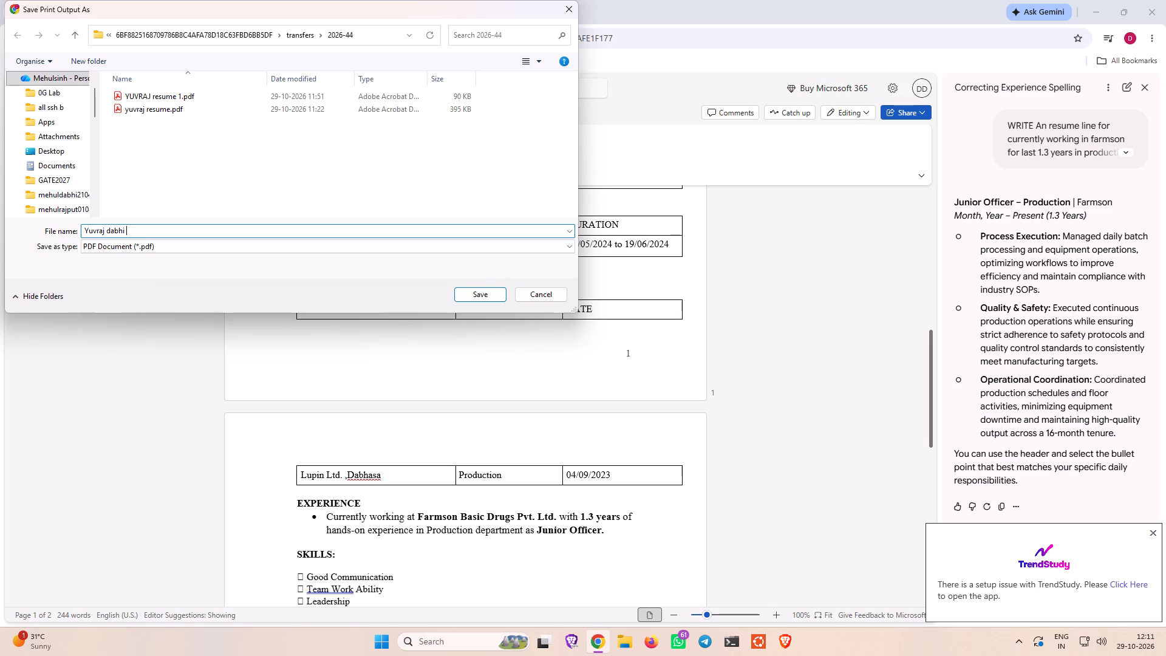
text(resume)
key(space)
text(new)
click(483, 298)
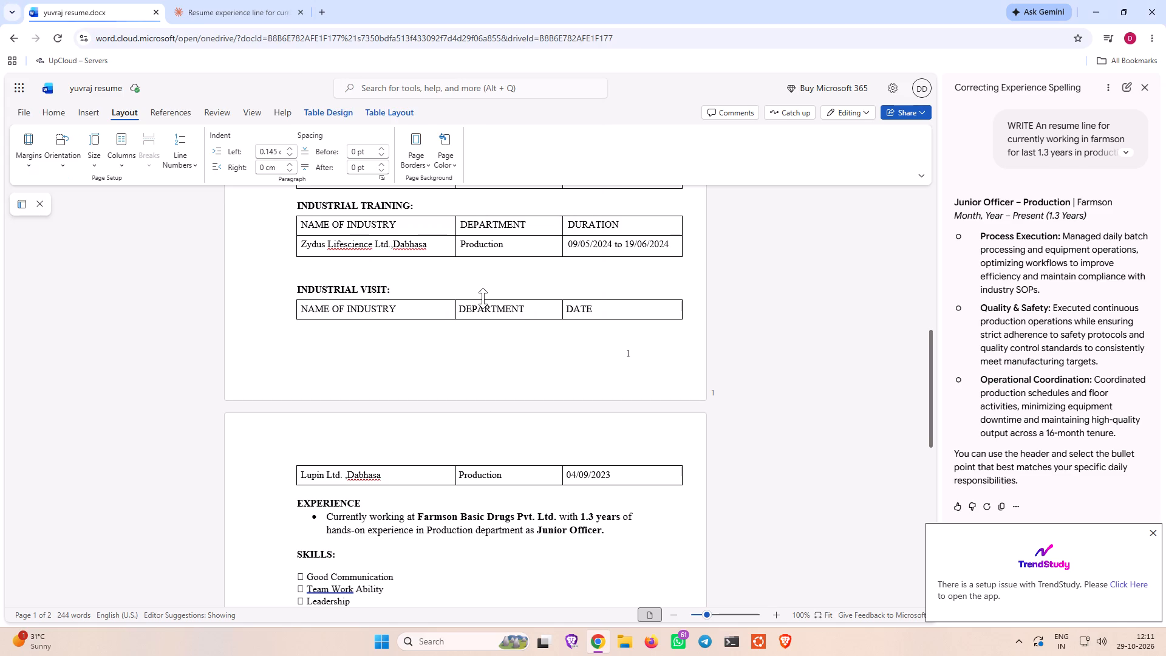
Switch to File Explorer to locate the newly saved resume PDF.
click(623, 641)
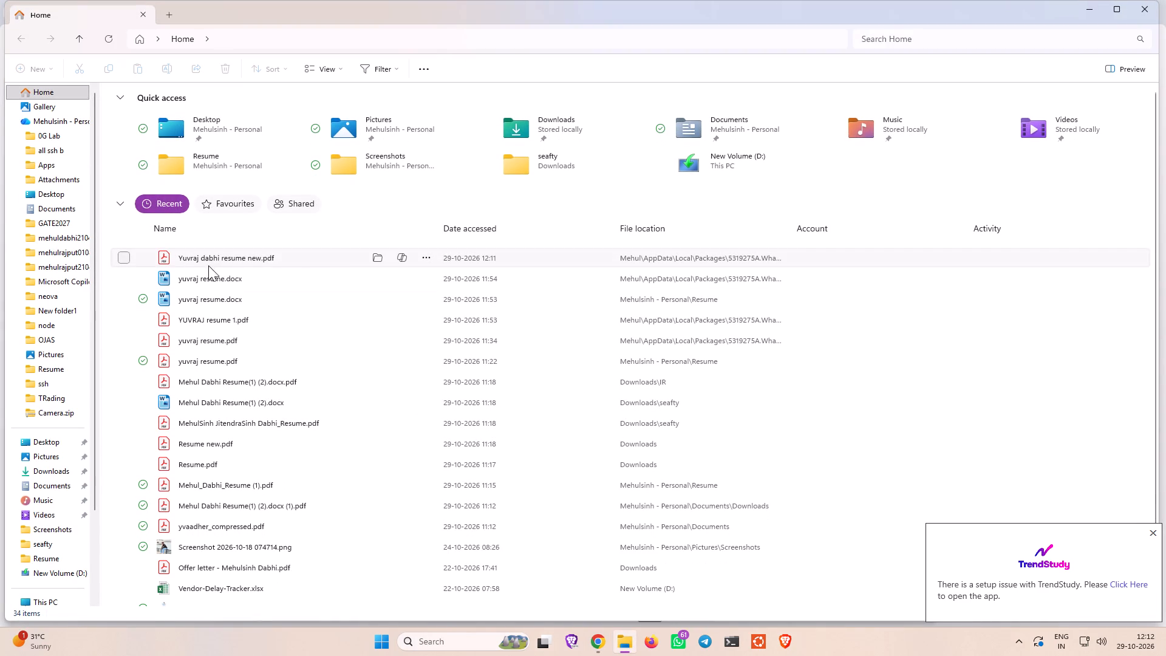
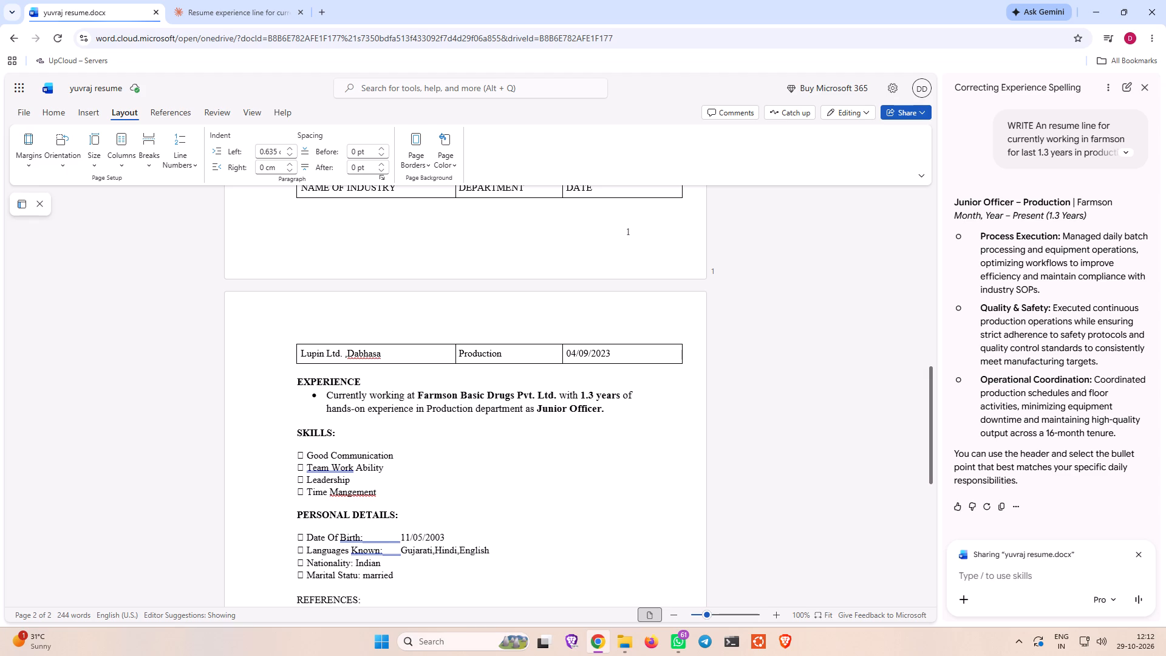
Set the Farmson experience duration in the EXPERIENCE bullet to 1.4 years and save the resume.
key(BackSpace)
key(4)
key(ctrl+s)
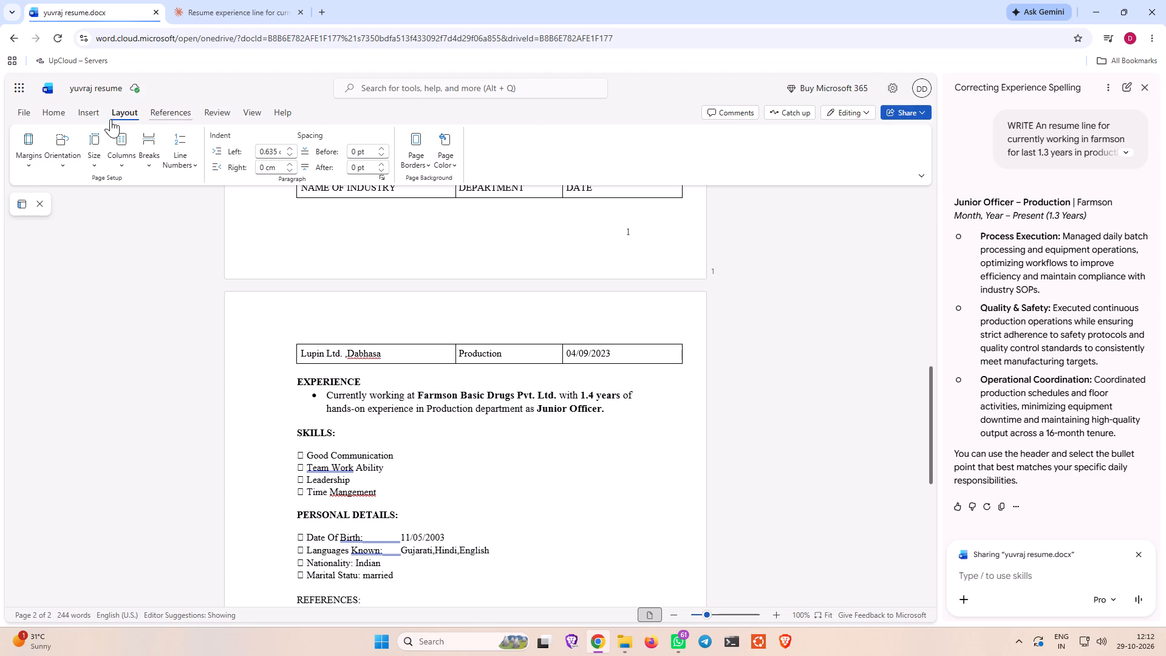
Print the resume with Microsoft Print to PDF, saving the file under the candidate's name followed by "resume 1.4 years".
click(21, 112)
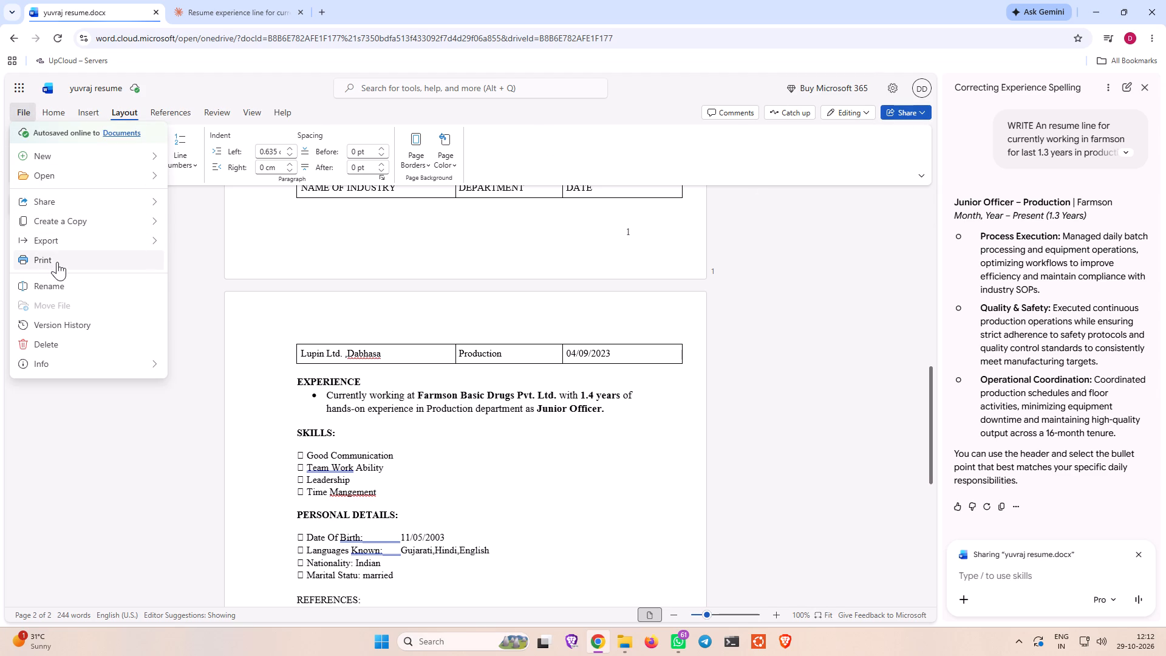
click(57, 262)
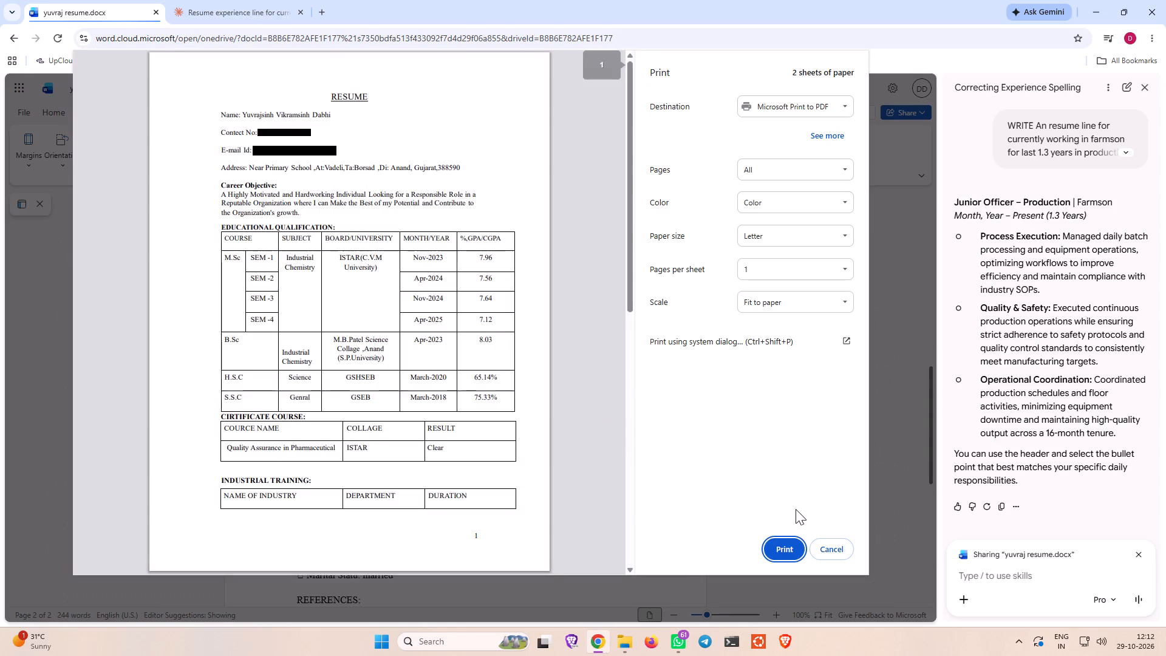
click(785, 547)
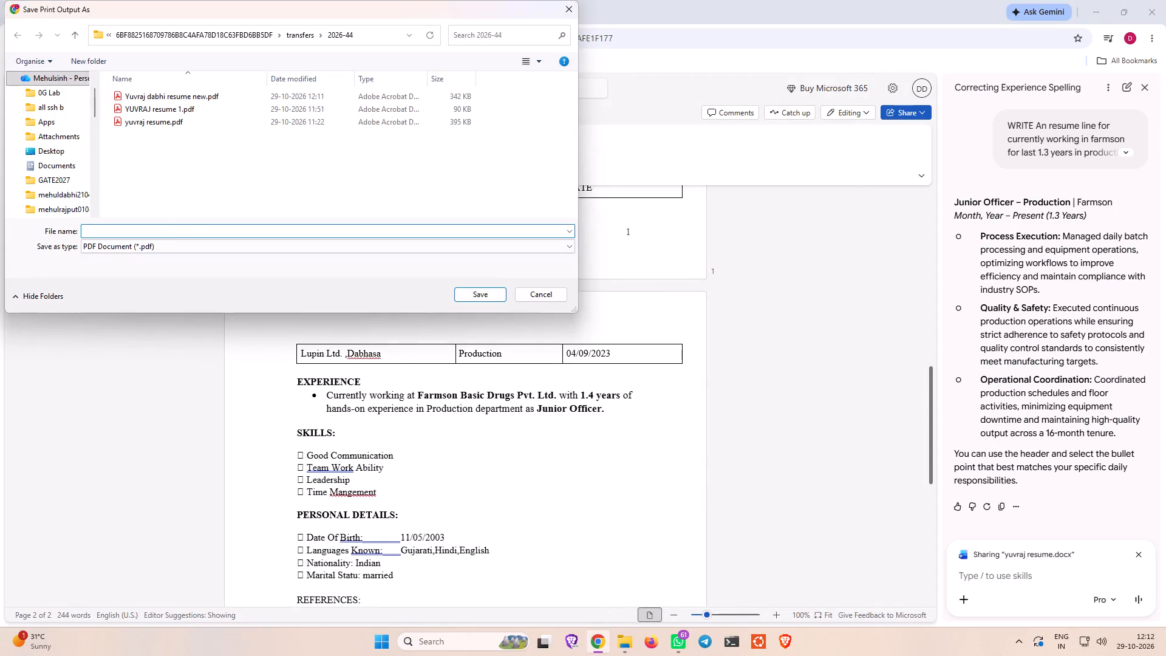
click(174, 228)
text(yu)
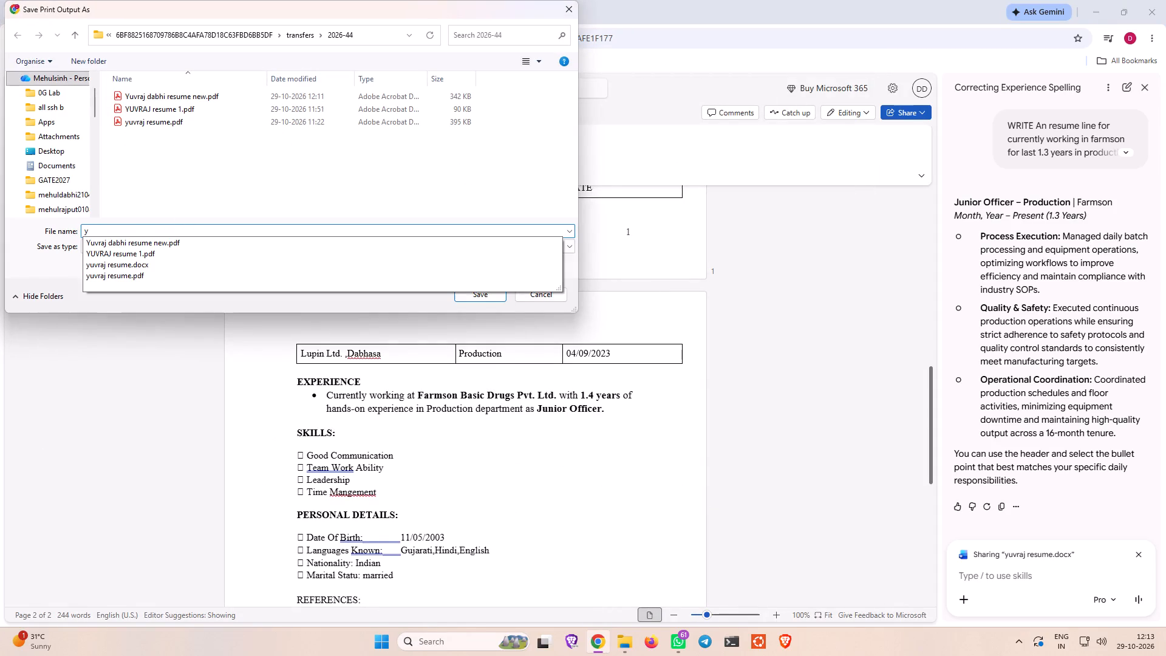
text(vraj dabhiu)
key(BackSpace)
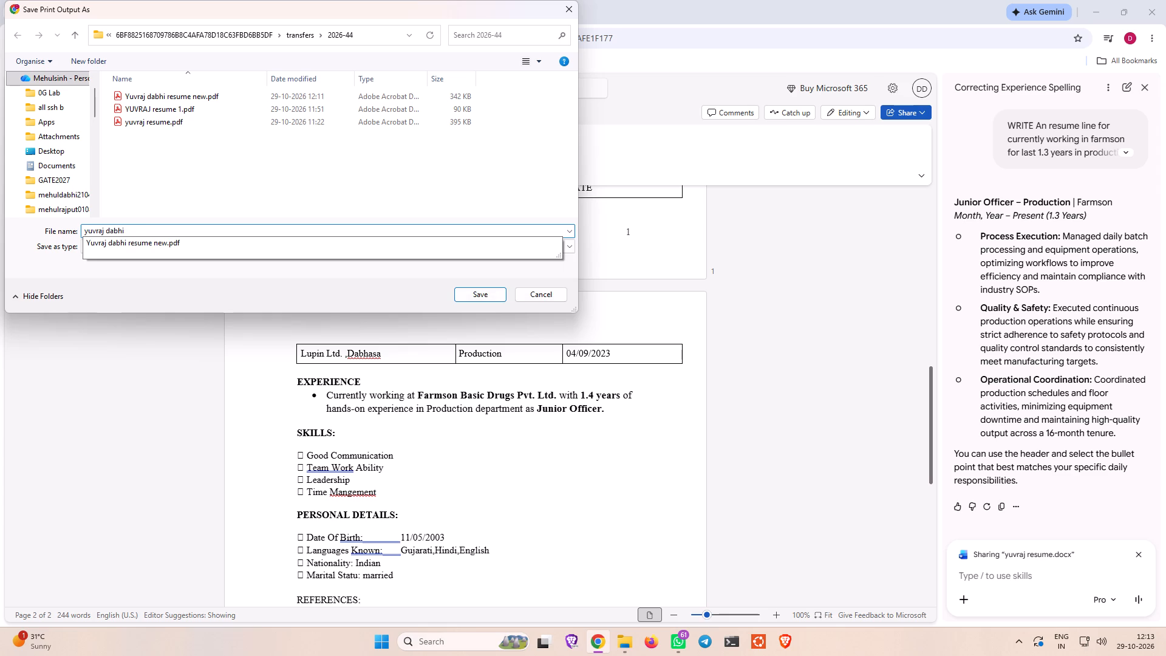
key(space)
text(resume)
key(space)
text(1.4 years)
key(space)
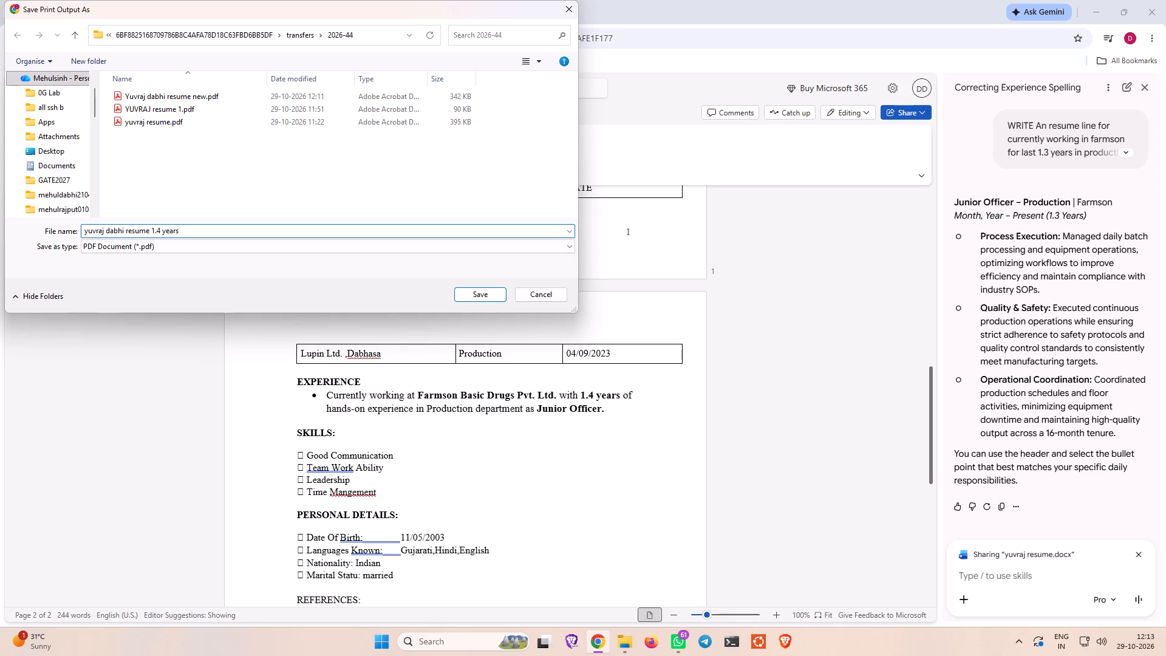
click(479, 295)
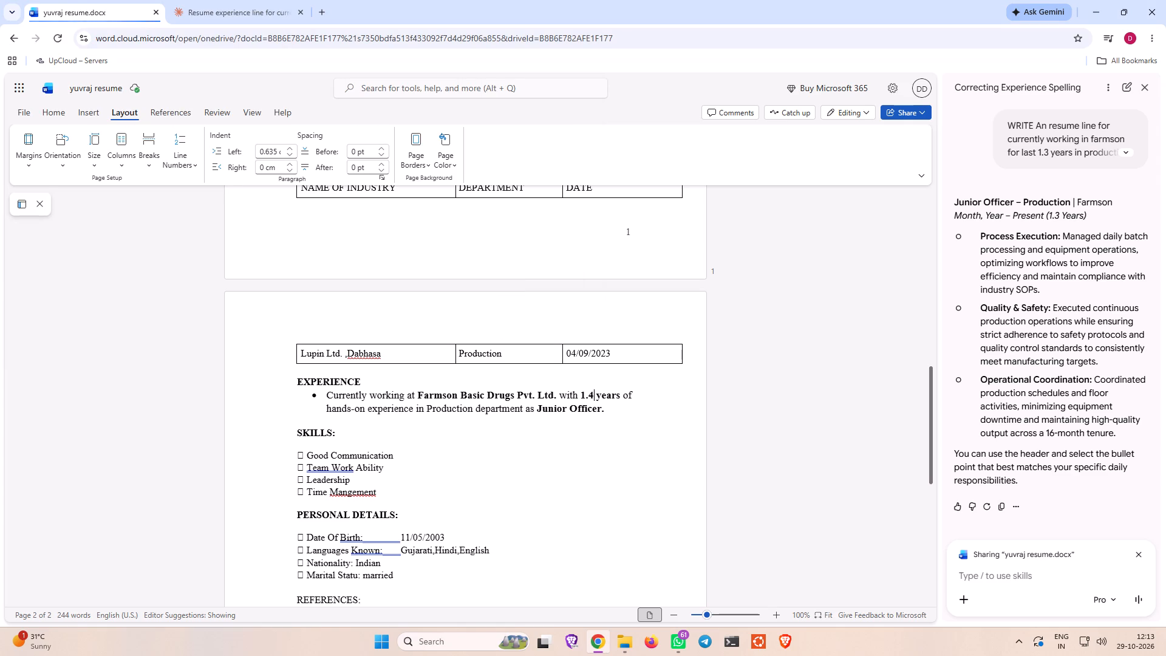
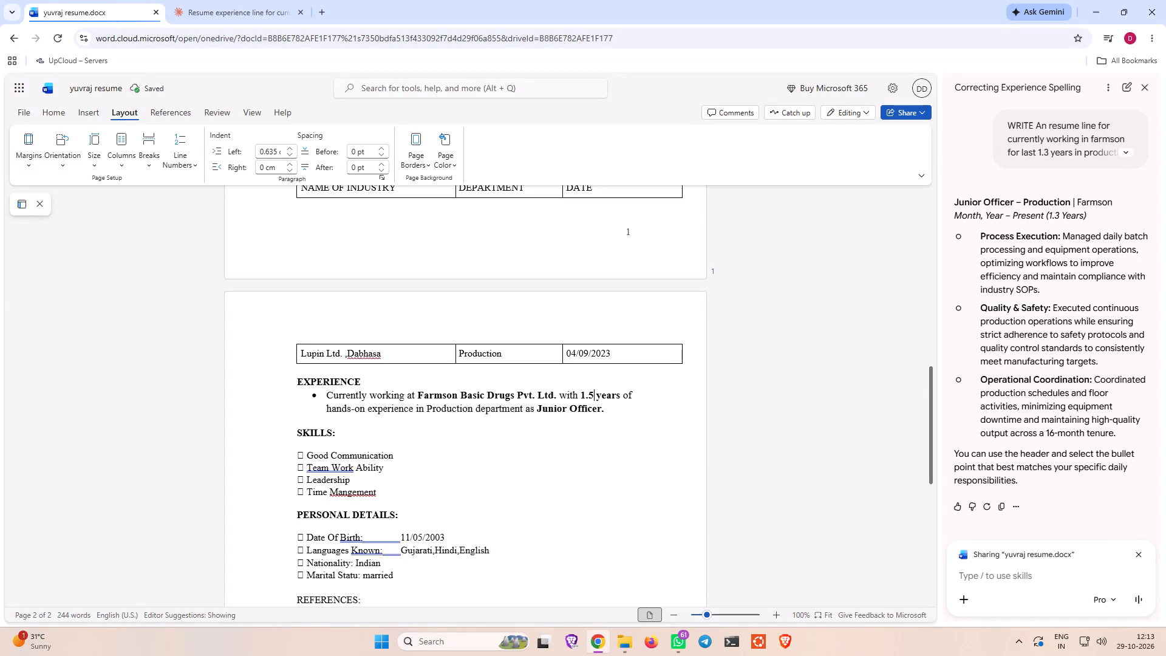
Save the resume showing 1.5 years of experience and send it to print as a PDF.
key(ctrl+s)
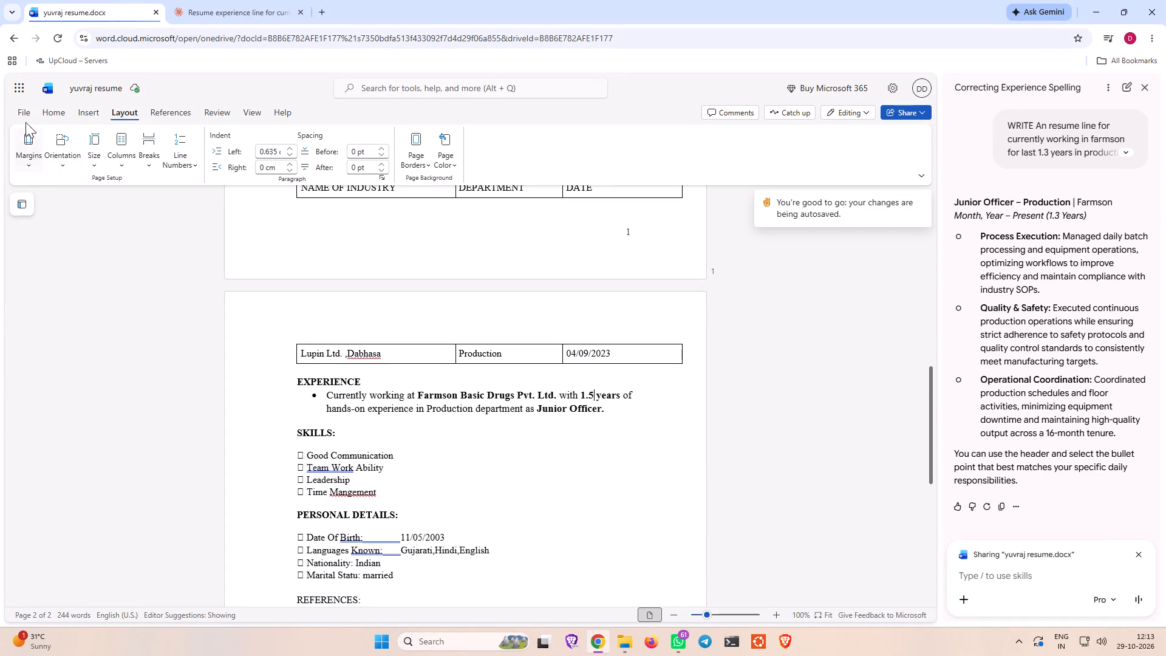
click(27, 112)
click(50, 259)
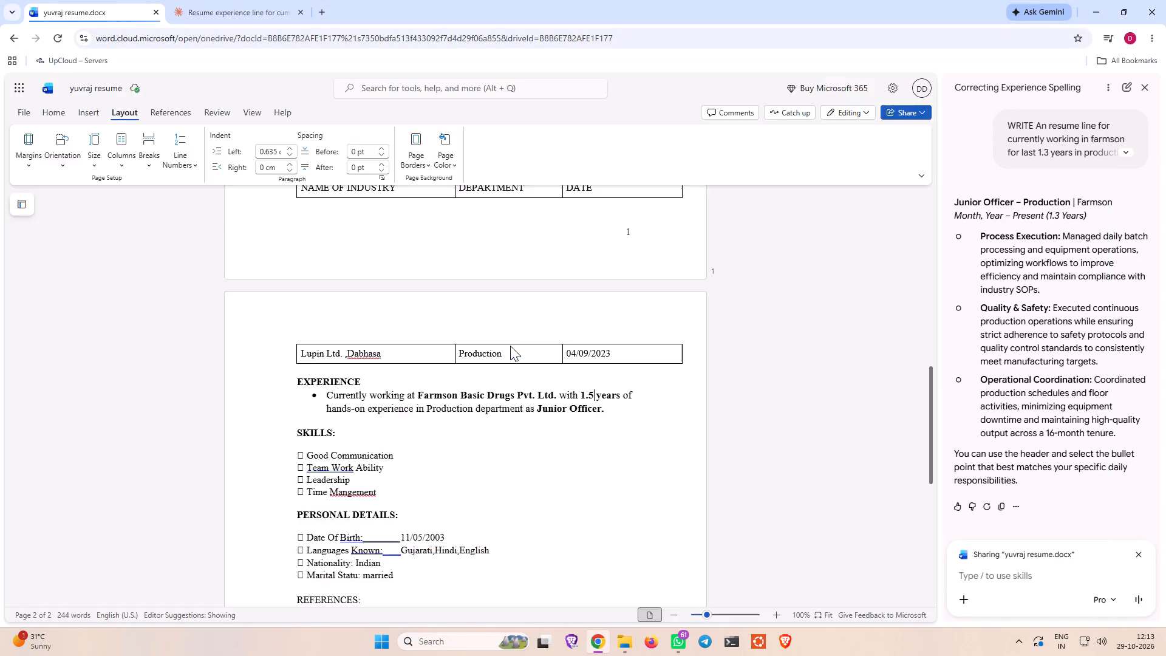
click(780, 550)
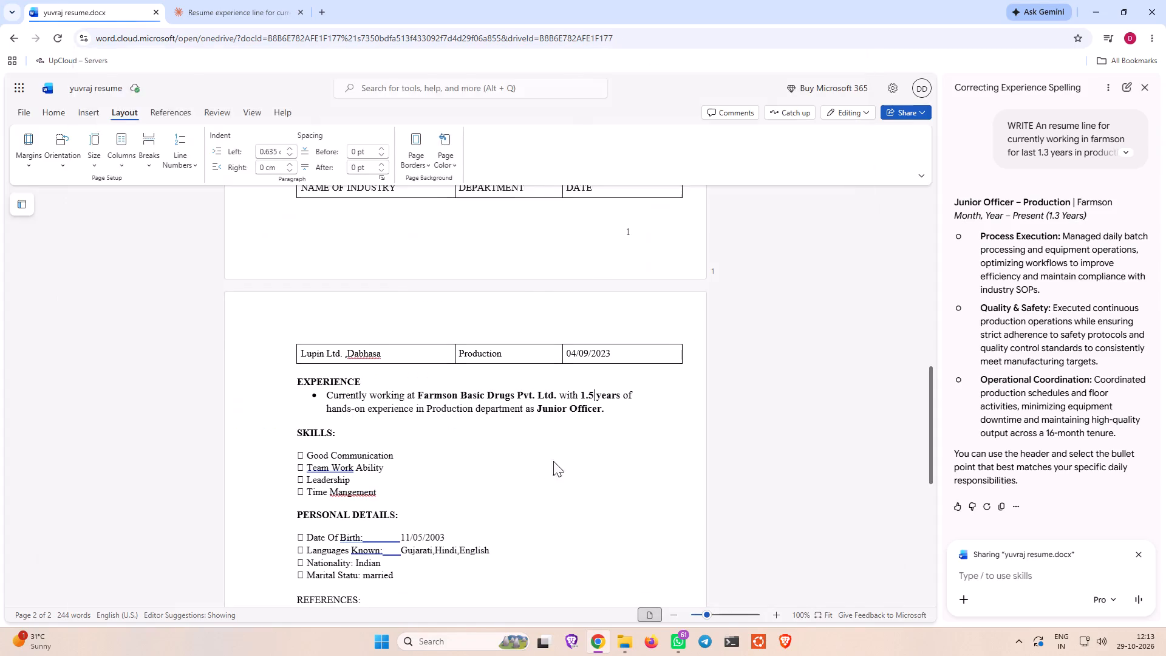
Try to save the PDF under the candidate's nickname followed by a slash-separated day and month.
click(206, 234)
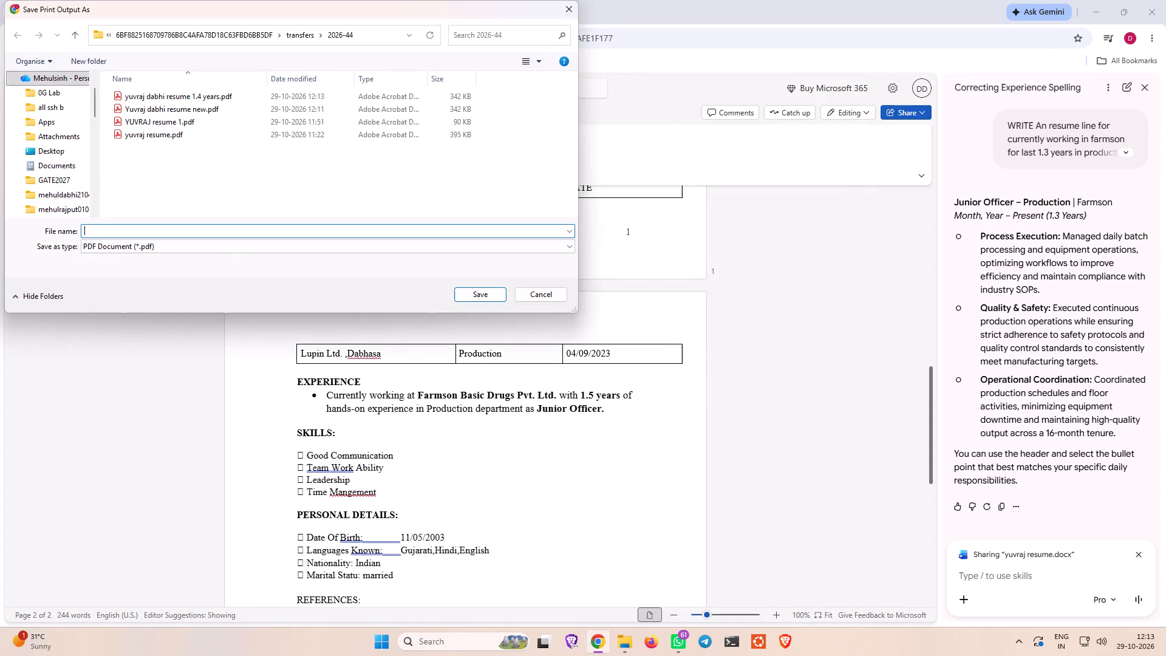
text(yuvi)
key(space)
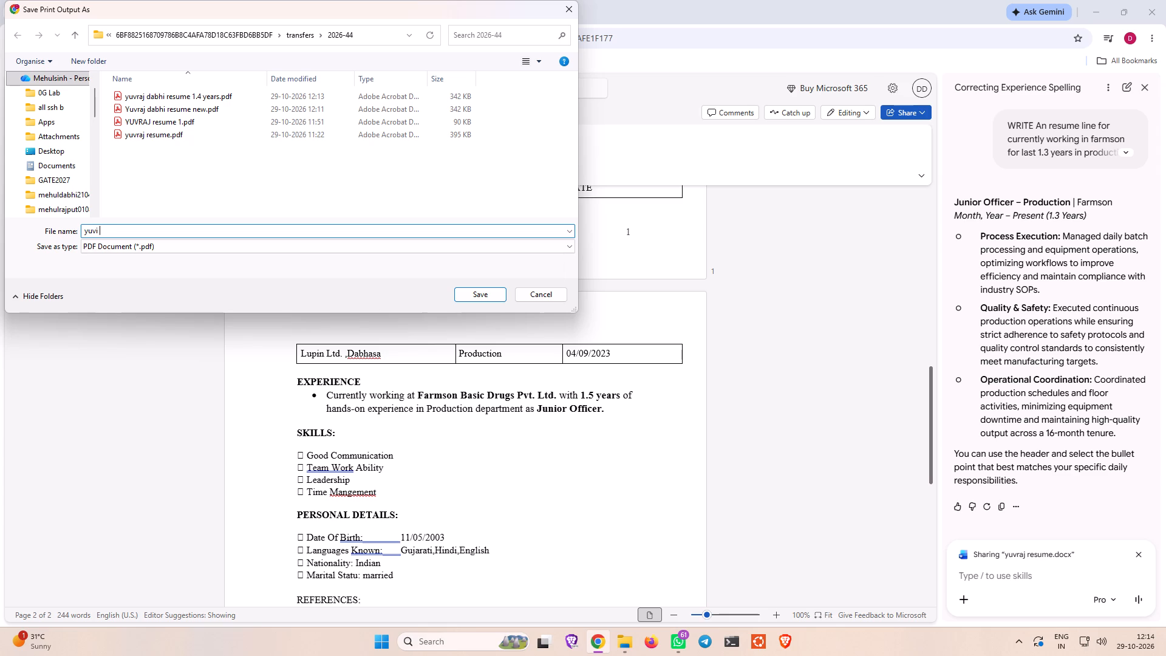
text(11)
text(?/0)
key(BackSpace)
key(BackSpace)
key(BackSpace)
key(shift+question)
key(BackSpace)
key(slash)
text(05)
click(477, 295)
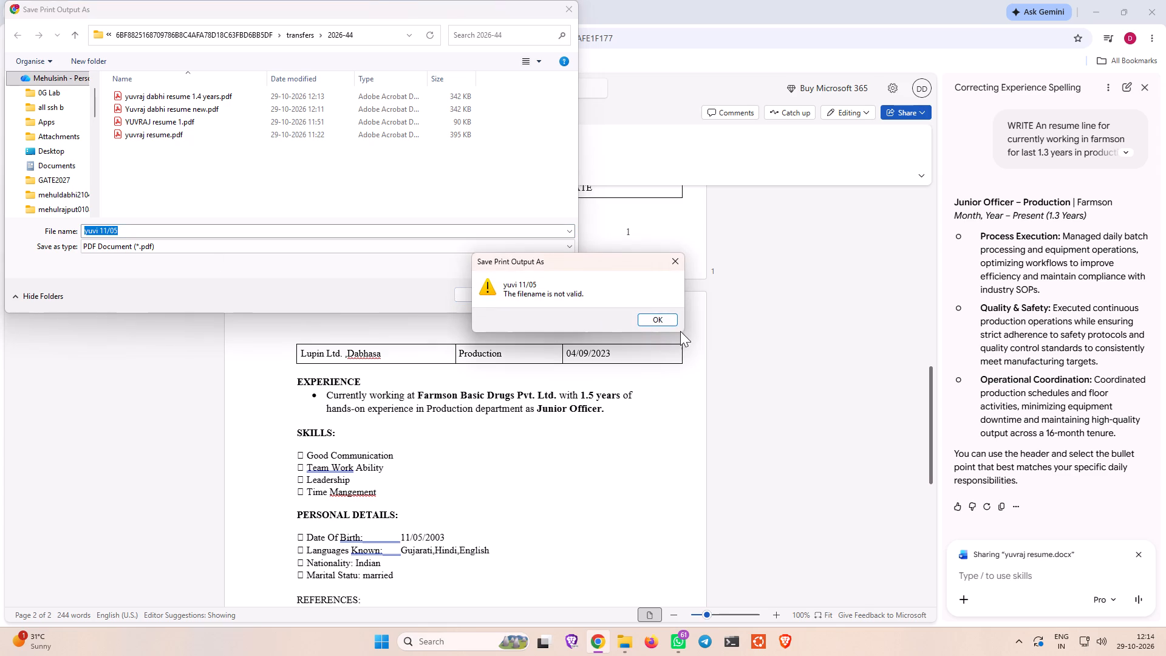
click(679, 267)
Save the printed PDF in the 2026-44 folder under the candidate's nickname and surname.
click(166, 221)
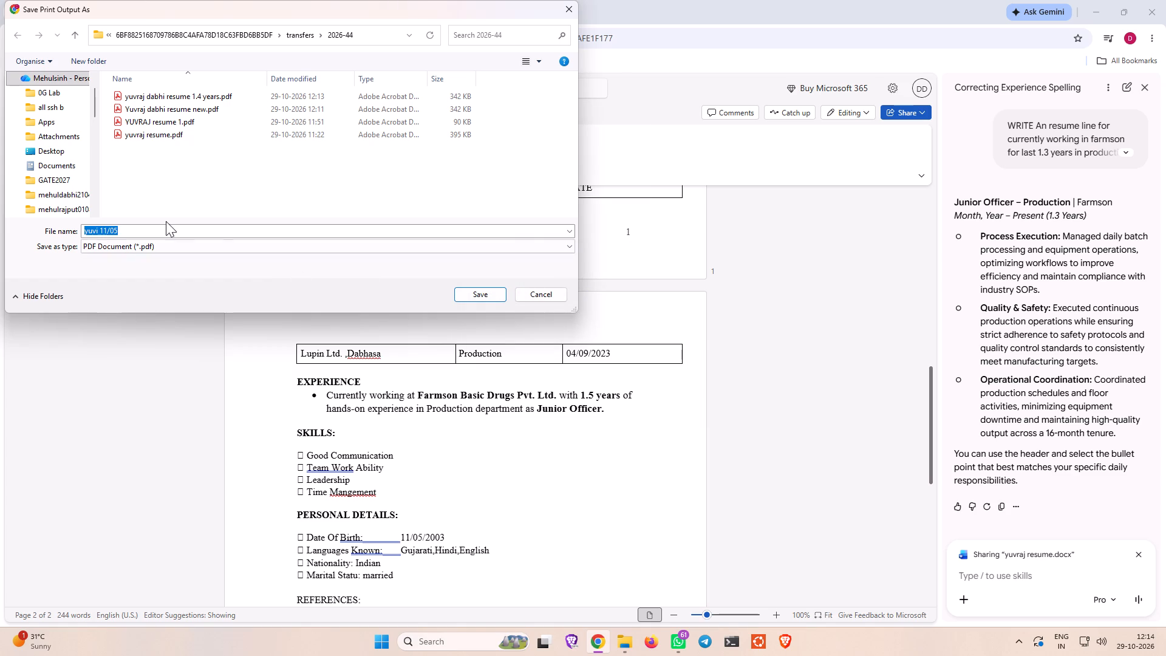
click(162, 233)
key(BackSpace)
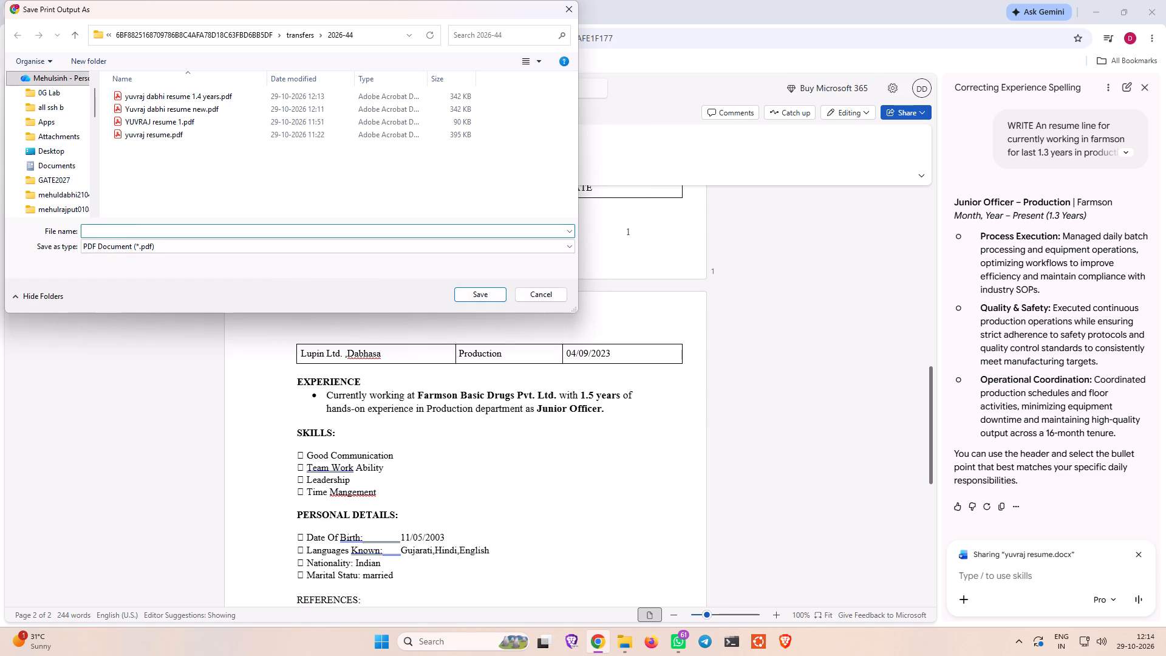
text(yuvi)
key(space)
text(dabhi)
click(482, 291)
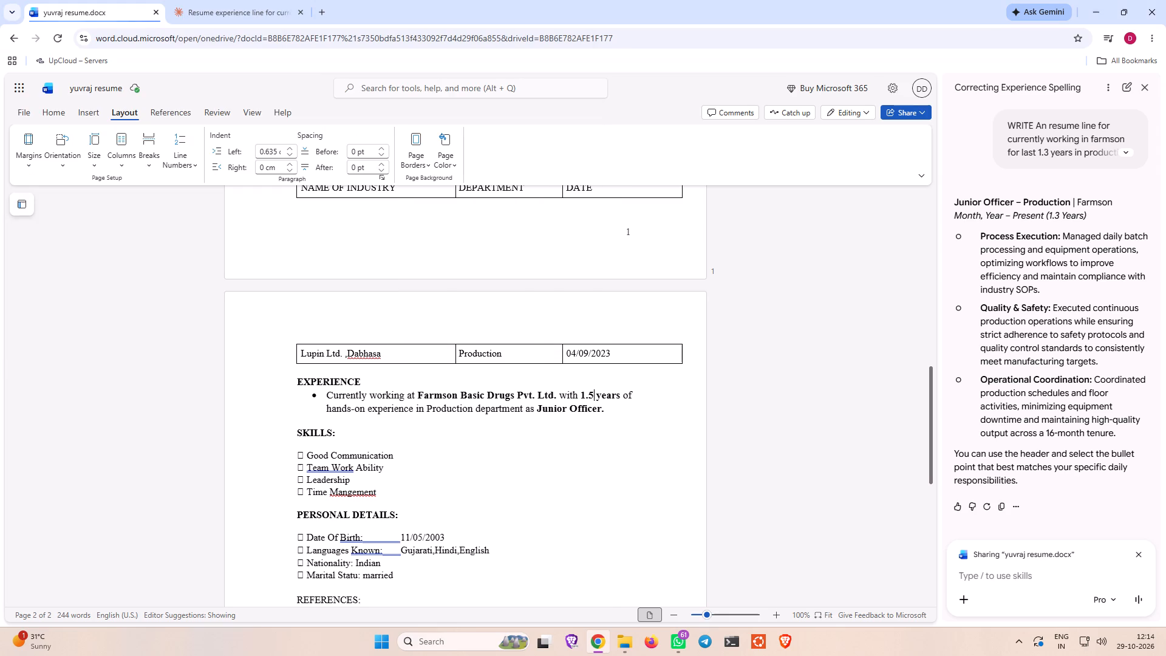
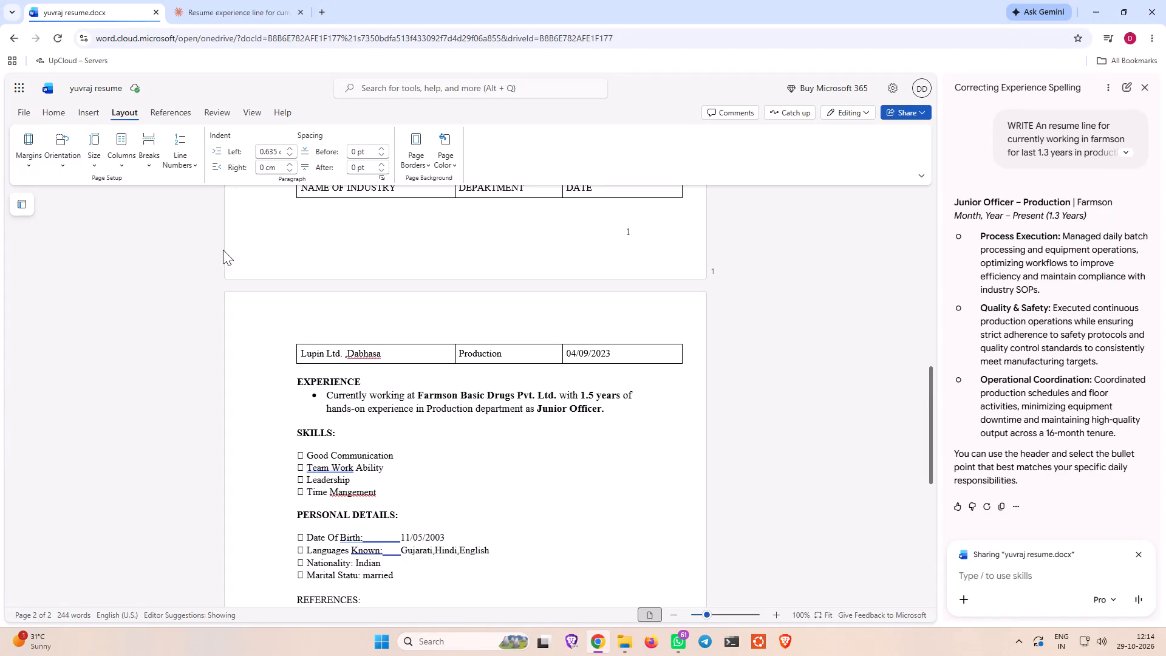
Change the experience duration in the Farmson Basic Drugs bullet to 1.6 years and save the resume.
scroll(368, 413, down, 2)
click(592, 393)
key(BackSpace)
key(5)
key(BackSpace)
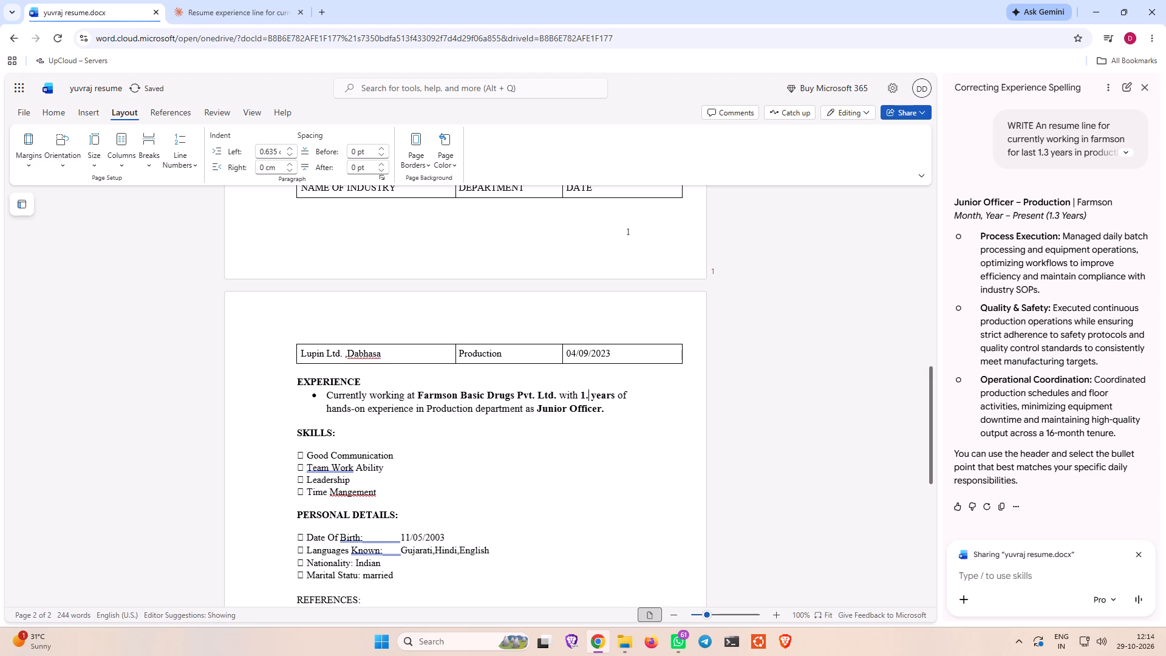
key(6)
key(ctrl+s)
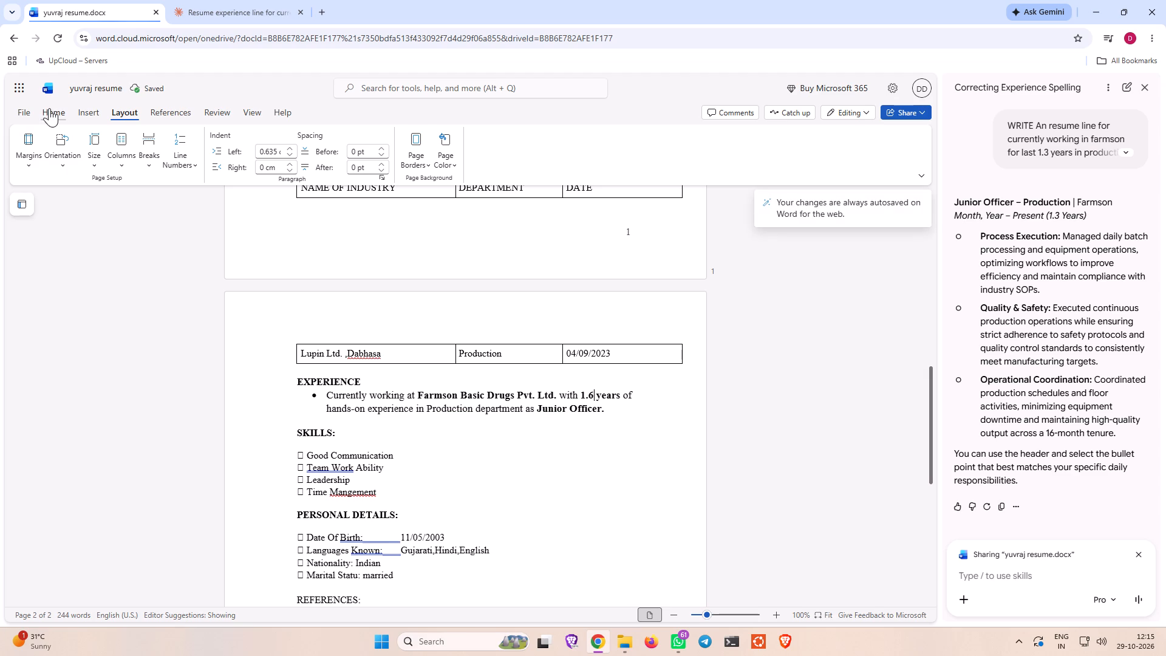
Print the updated two-page resume as a PDF with Microsoft Print to PDF.
click(28, 118)
click(38, 265)
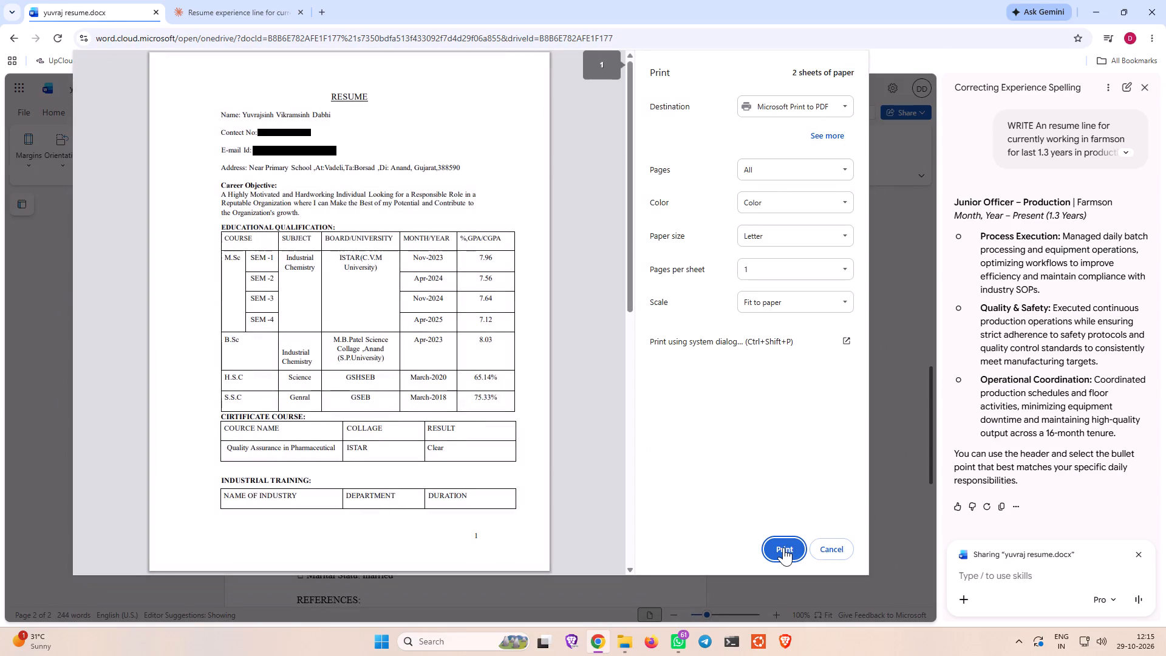
Print the updated resume to PDF and save it in the 2026-44 folder as "yuvraj resume new".
click(783, 547)
scroll(502, 491, down, 5)
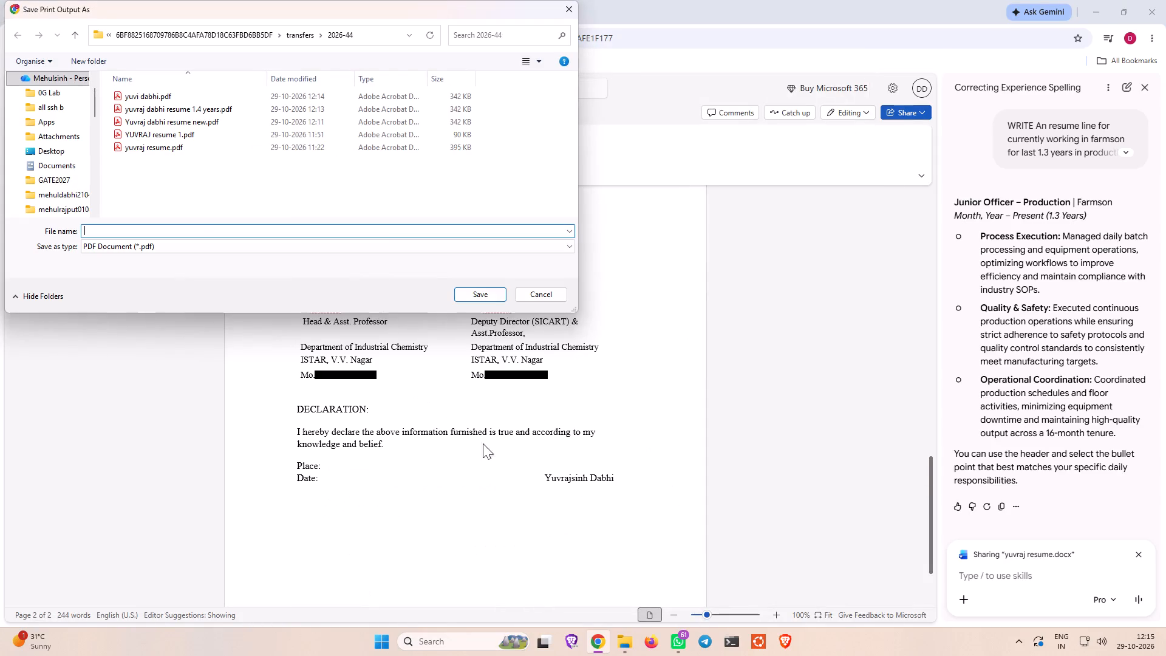
click(186, 229)
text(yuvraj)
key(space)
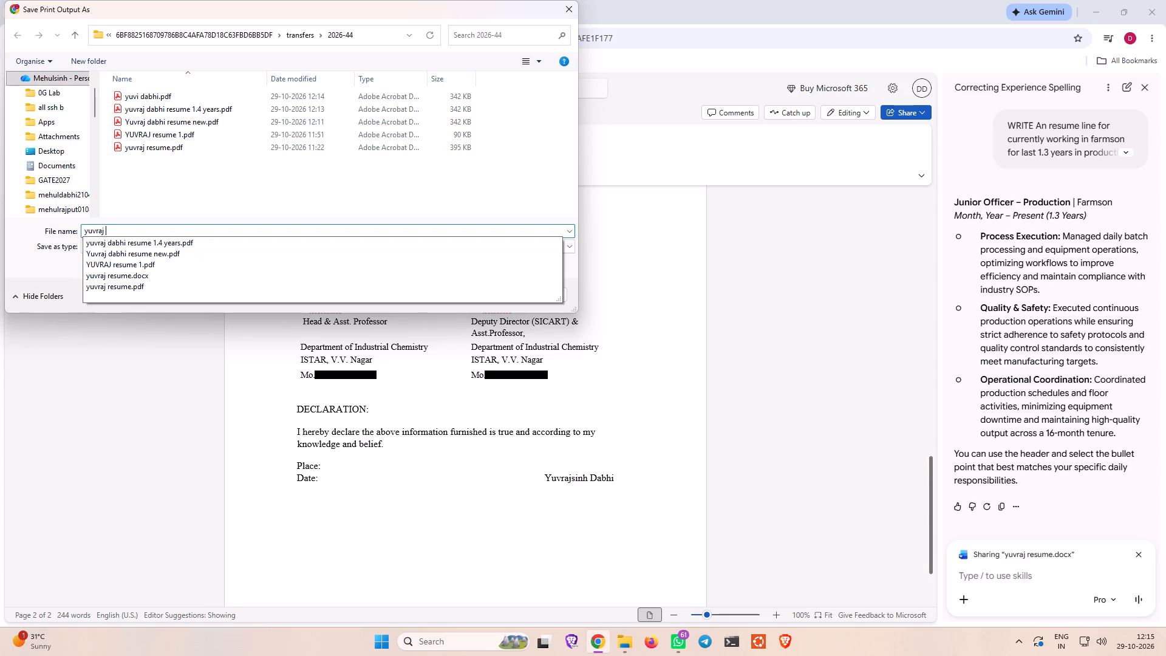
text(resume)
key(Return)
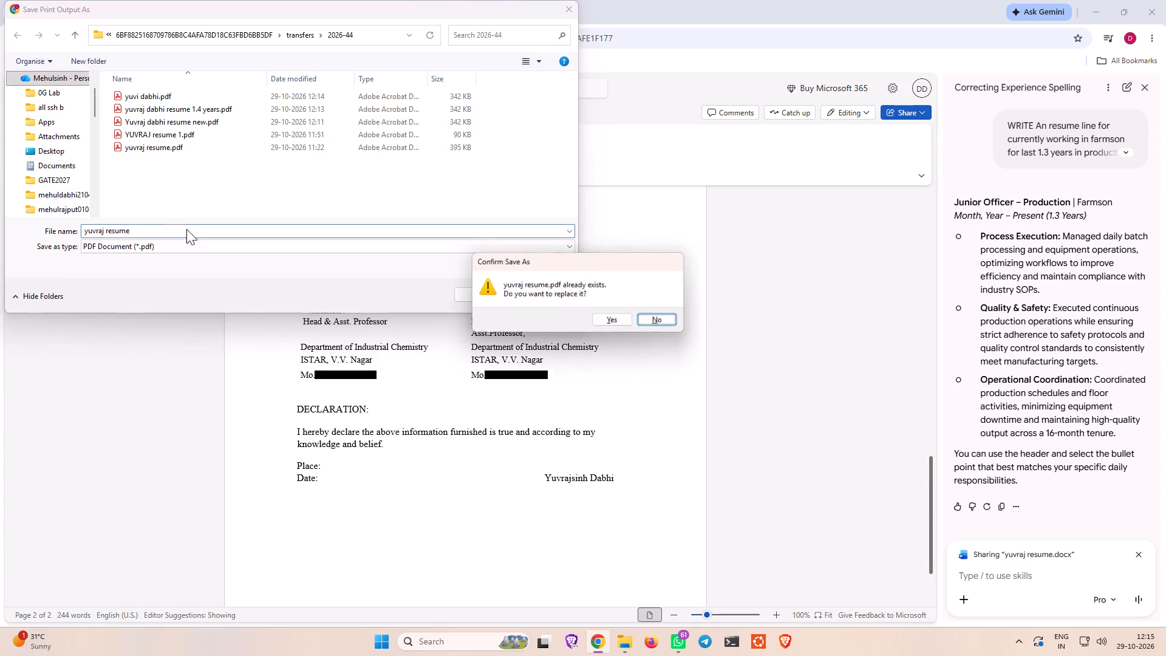
click(665, 316)
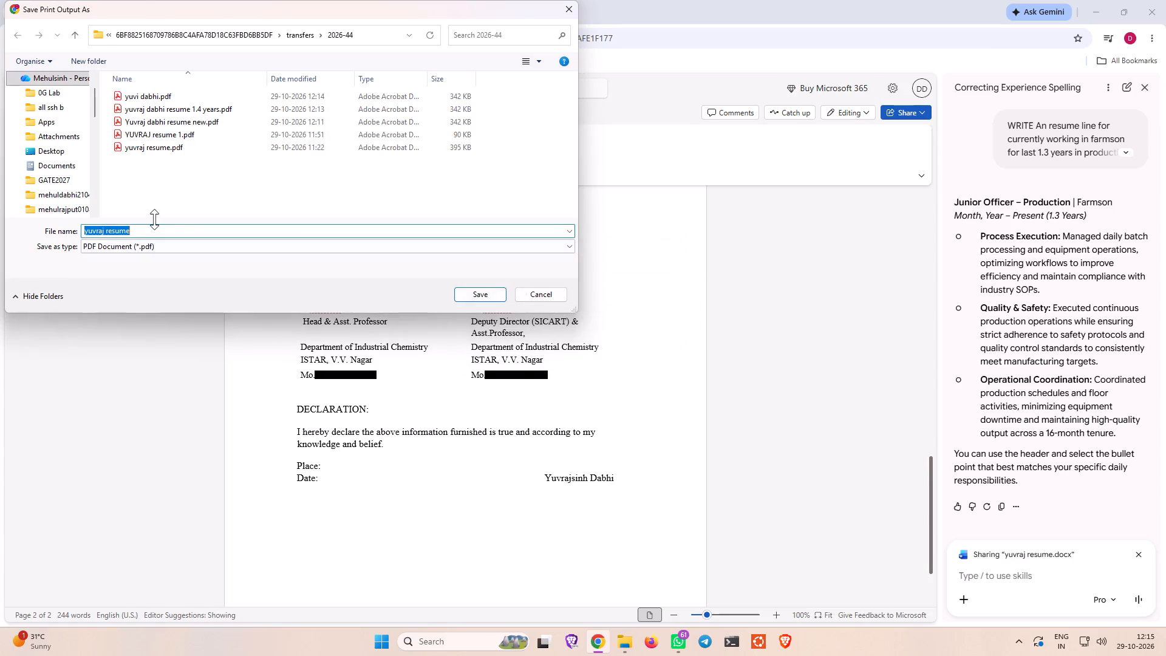
click(152, 229)
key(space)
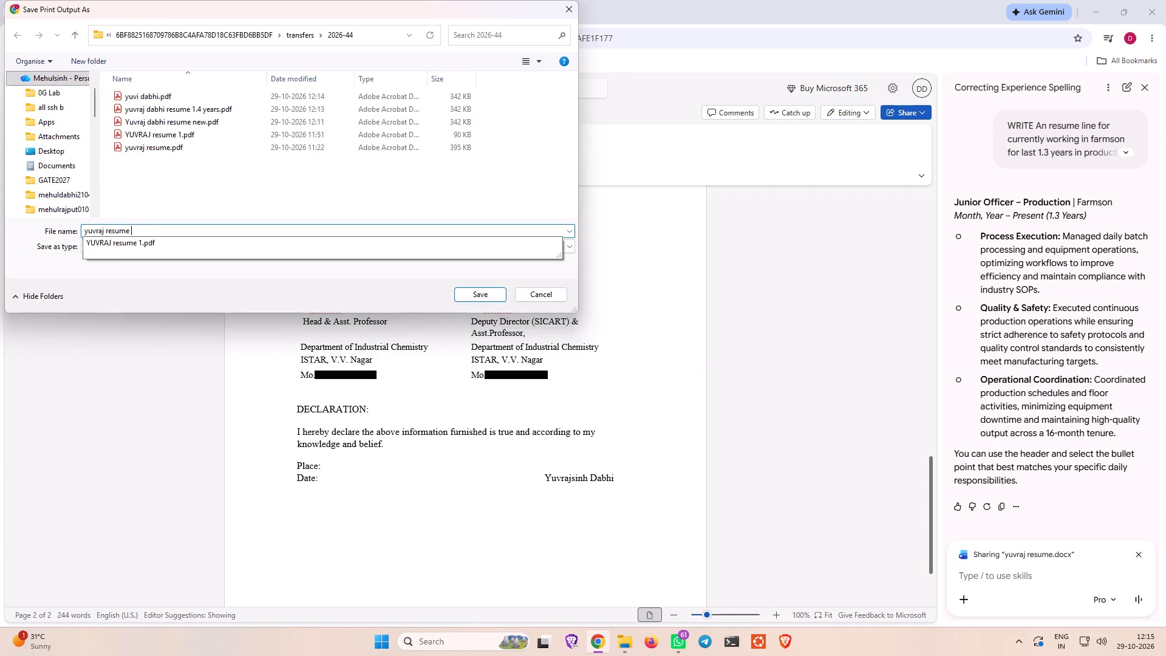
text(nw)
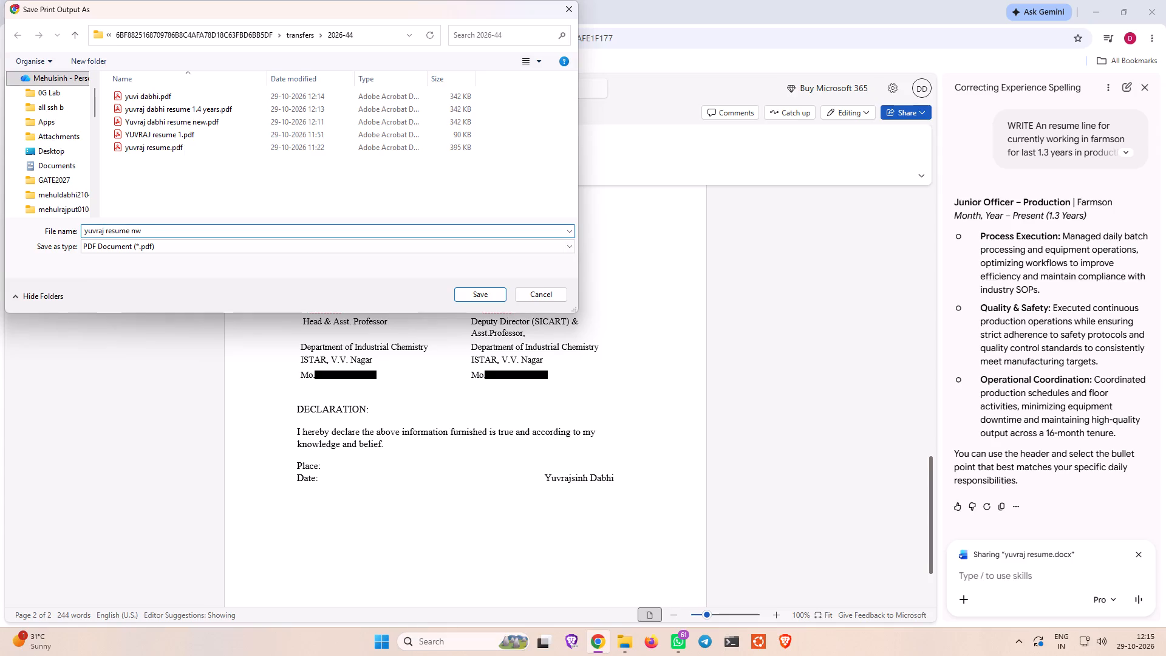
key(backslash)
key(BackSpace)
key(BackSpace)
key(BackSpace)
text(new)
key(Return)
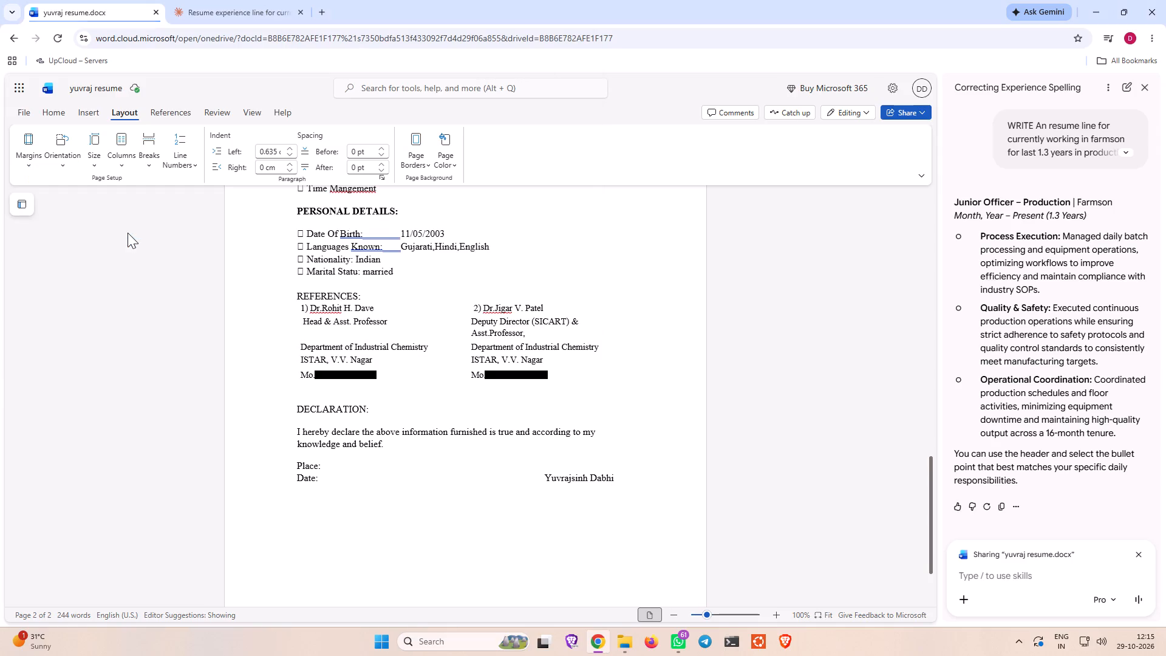